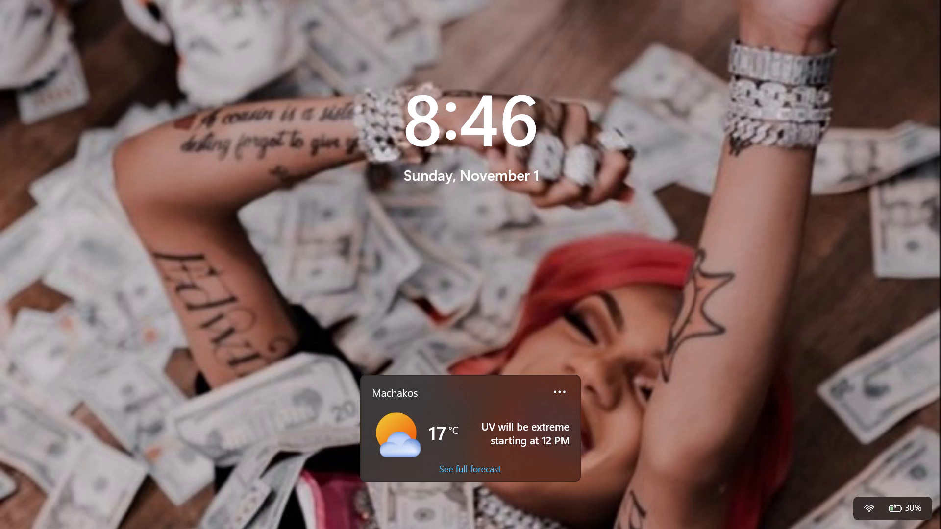
Dismiss the lock screen to bring up the Windows sign-in.
key("space")
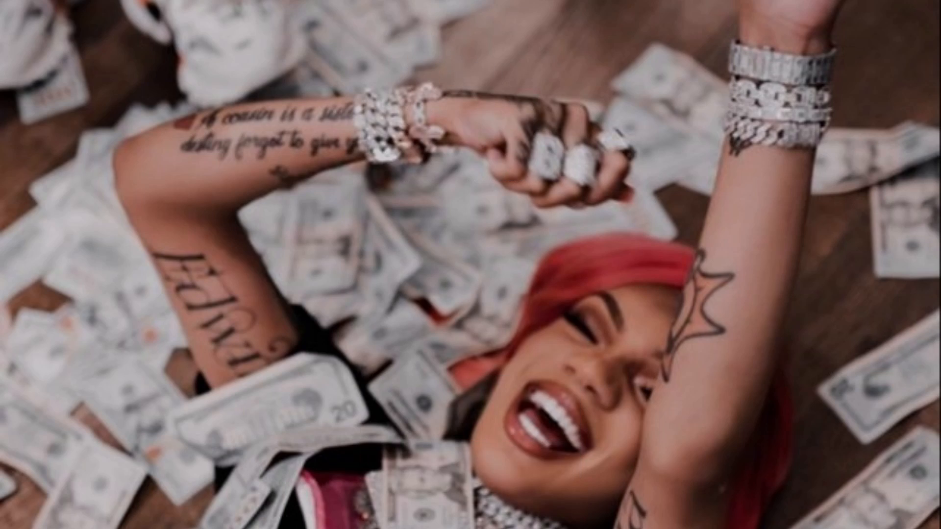
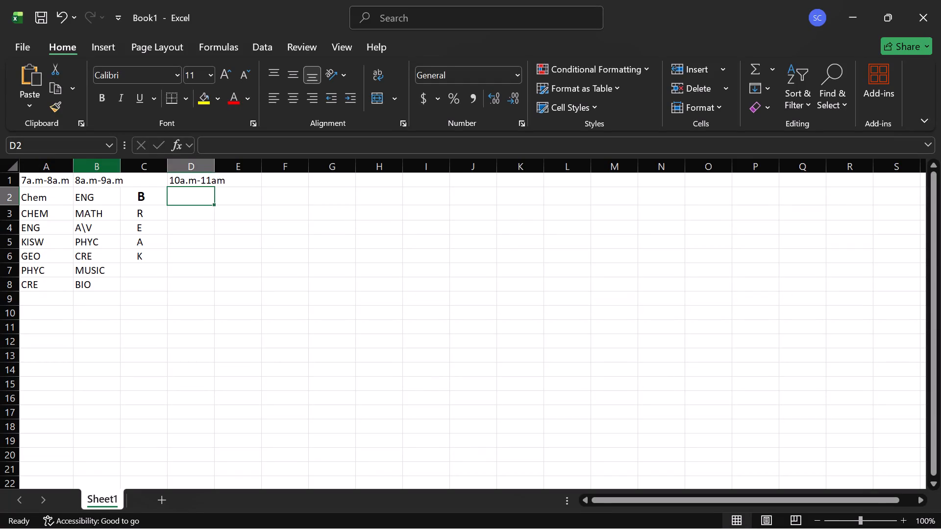
Enter MATH in cell D2 and BIO in cell D3, under the 10a.m-11am heading.
left_click(190, 201)
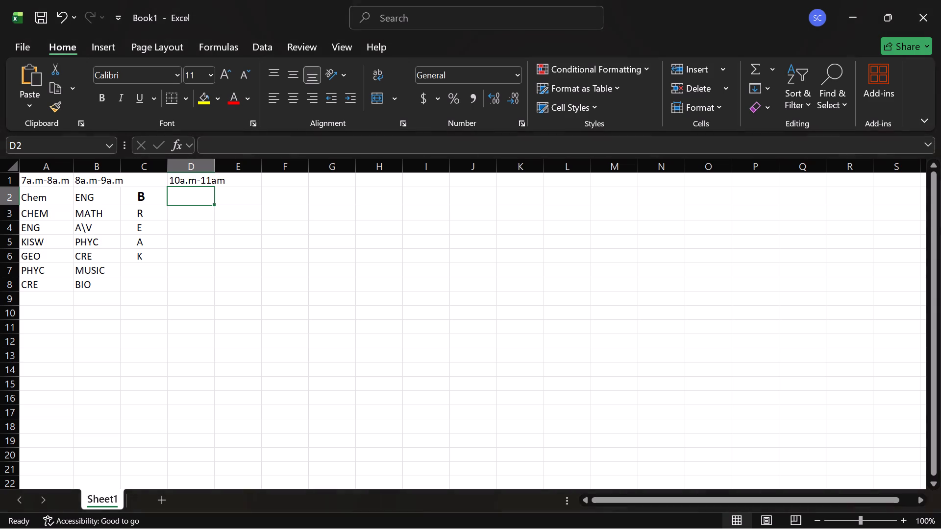
key("m")
key("a")
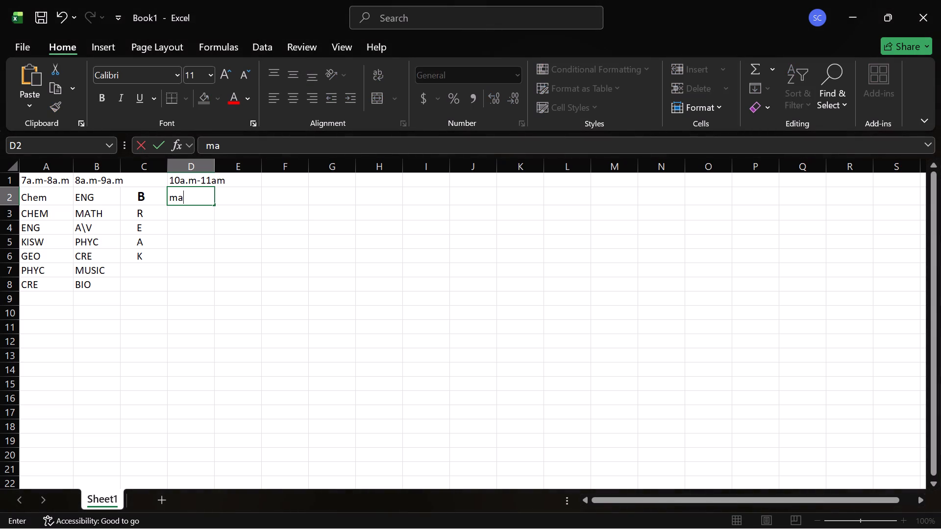
key("BackSpace")
key("BackSpace")
type("MATH")
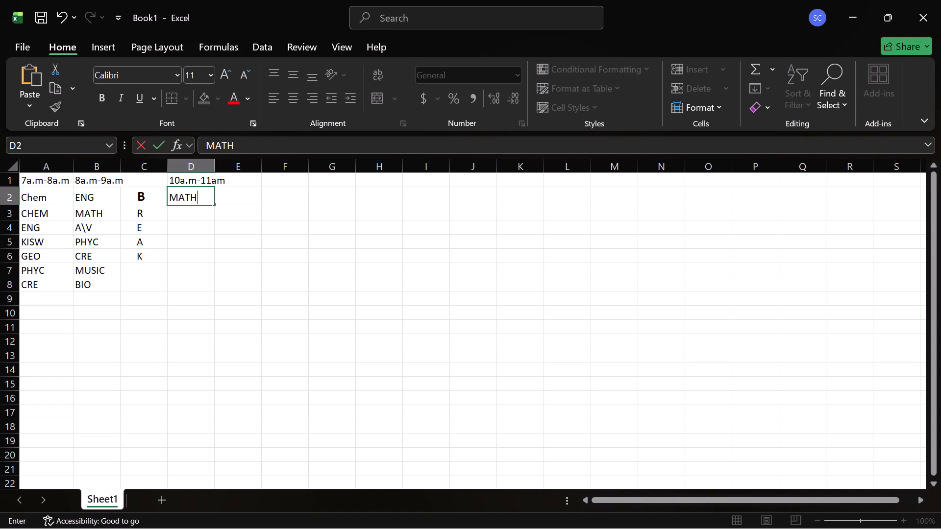
left_click(192, 216)
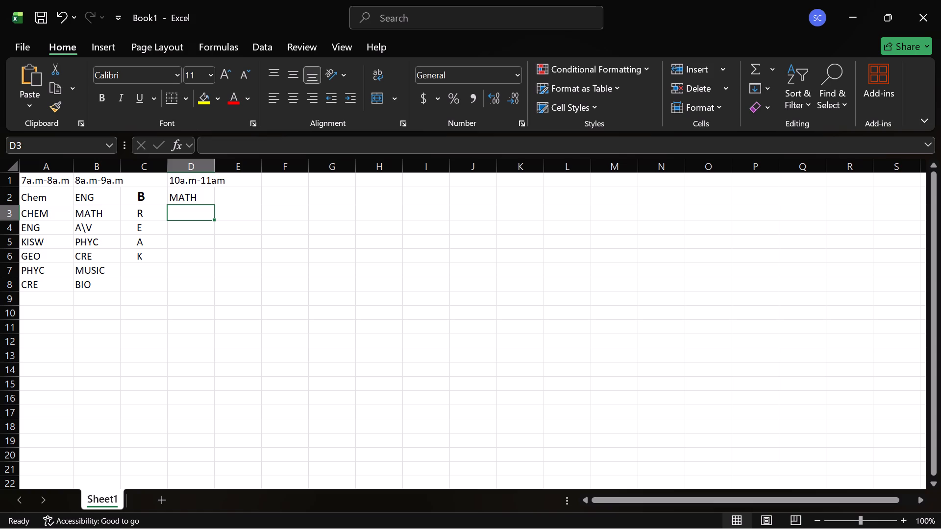
type("BIO")
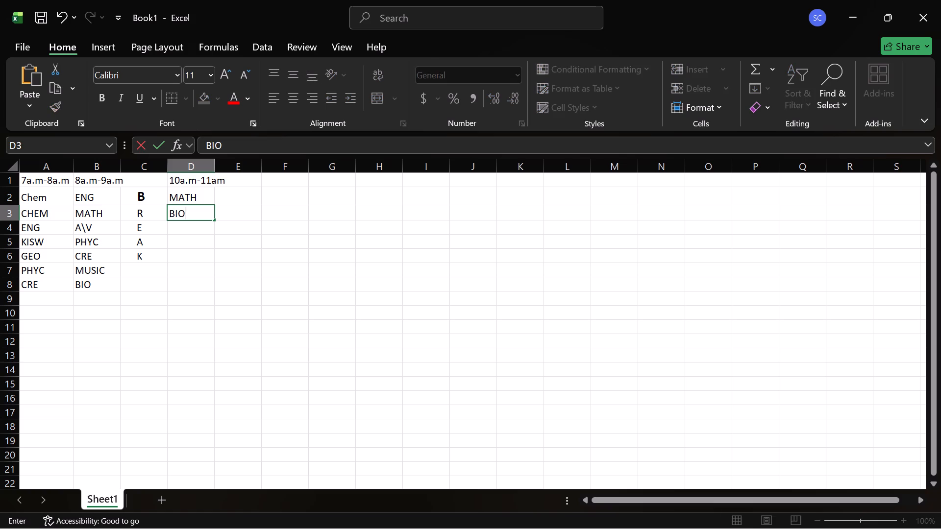
Enter BIO in cell E3, beside the BIO entry in column D.
left_click(231, 214)
type("BIO")
Complete the 10a.m-11am column by entering HIST, ENG, KISW, GEO and CHEM in cells D4 through D8.
left_click(175, 234)
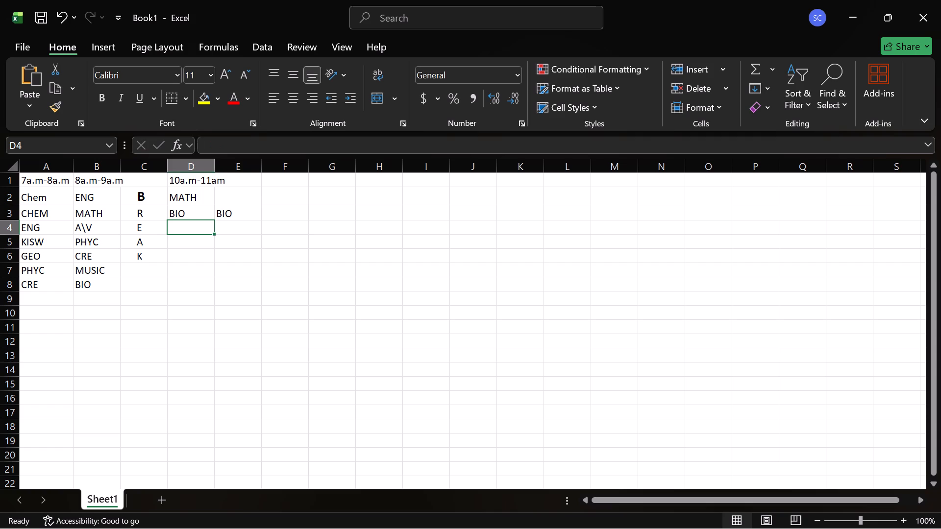
type("HI")
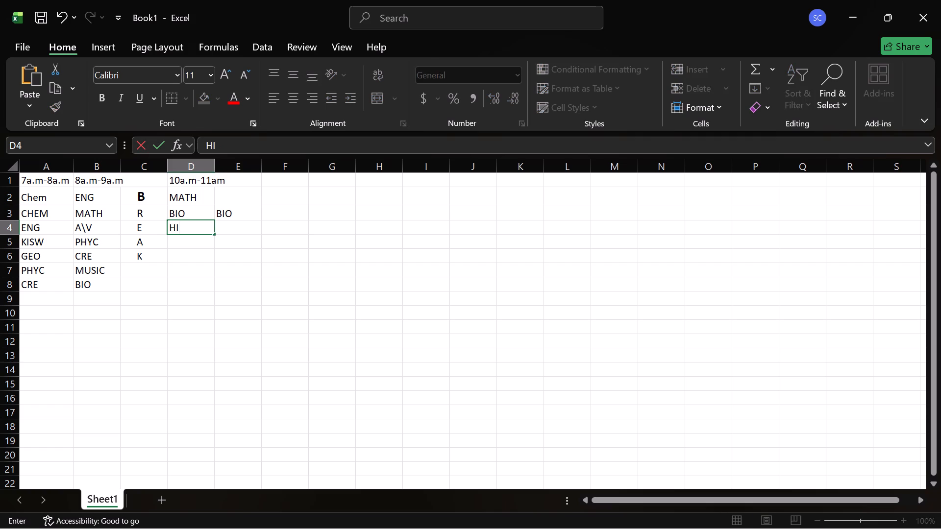
key("s")
key("t")
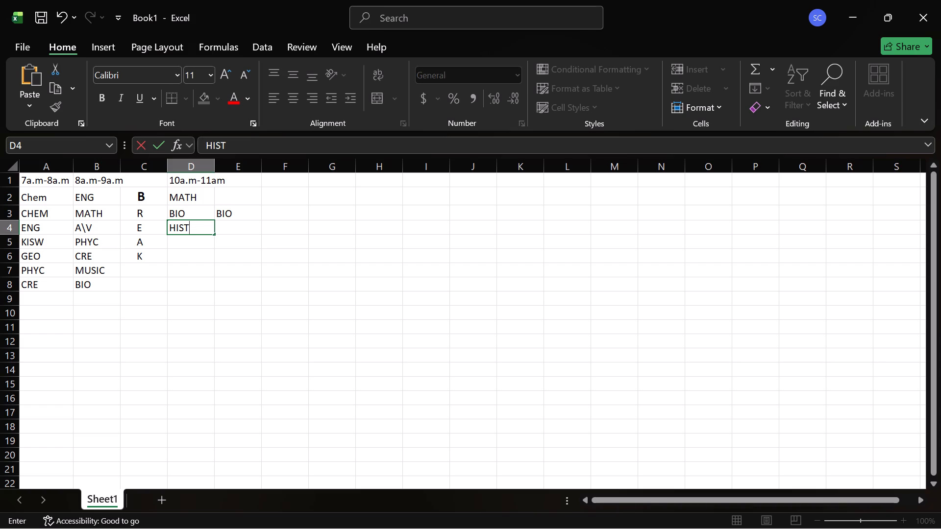
left_click(177, 244)
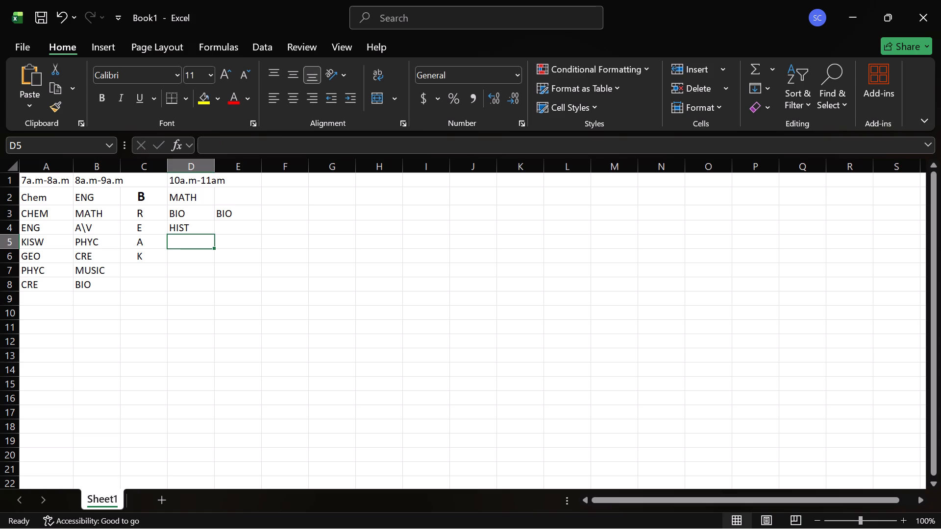
type("ENG")
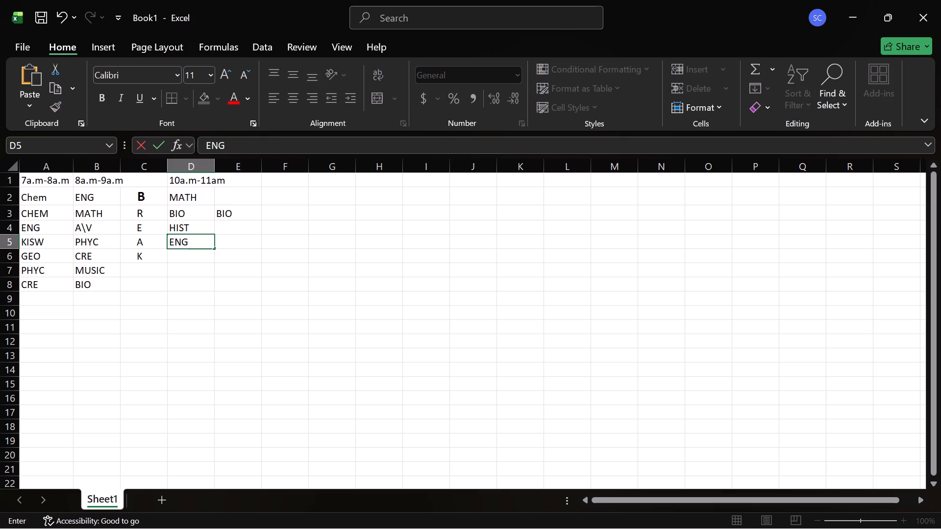
left_click(177, 258)
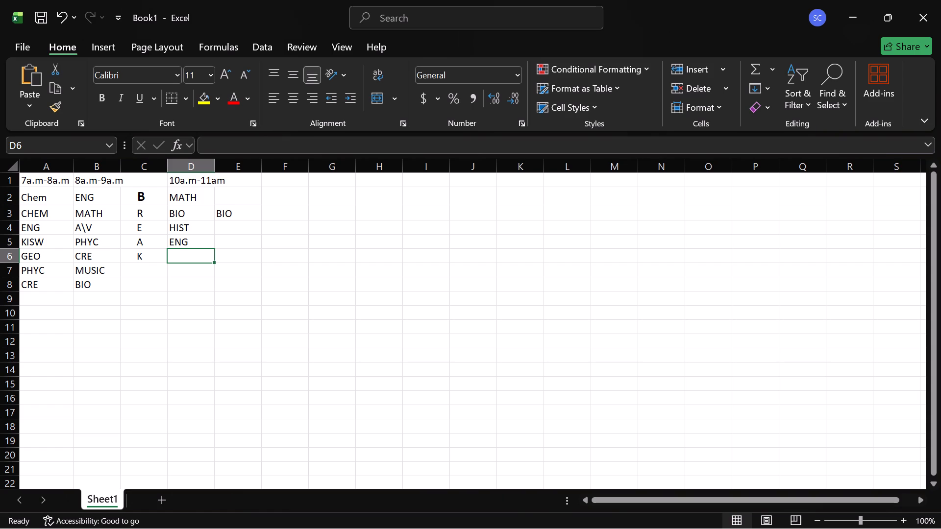
type("KISW")
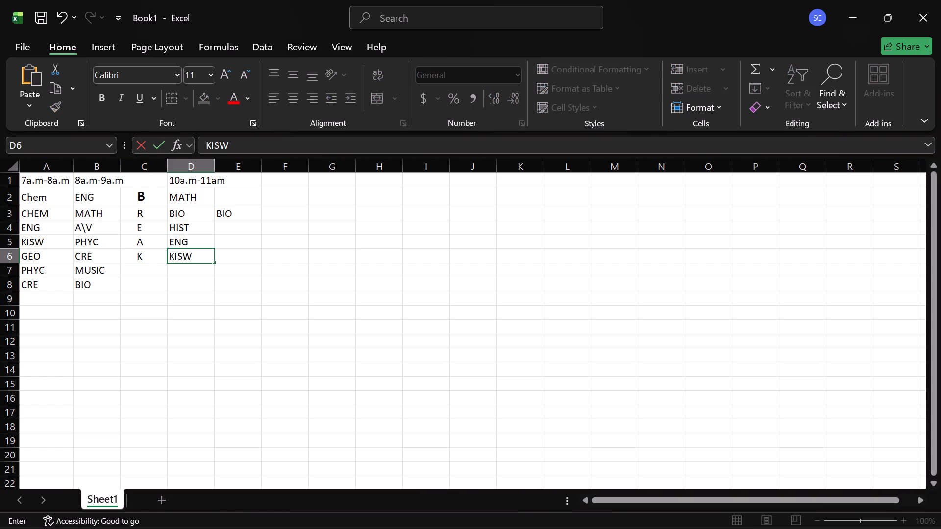
left_click(177, 272)
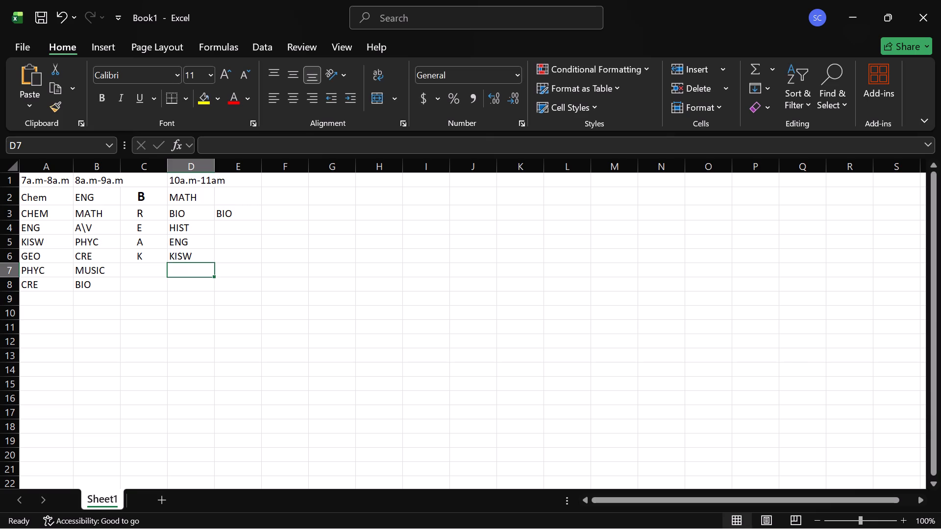
type("GE")
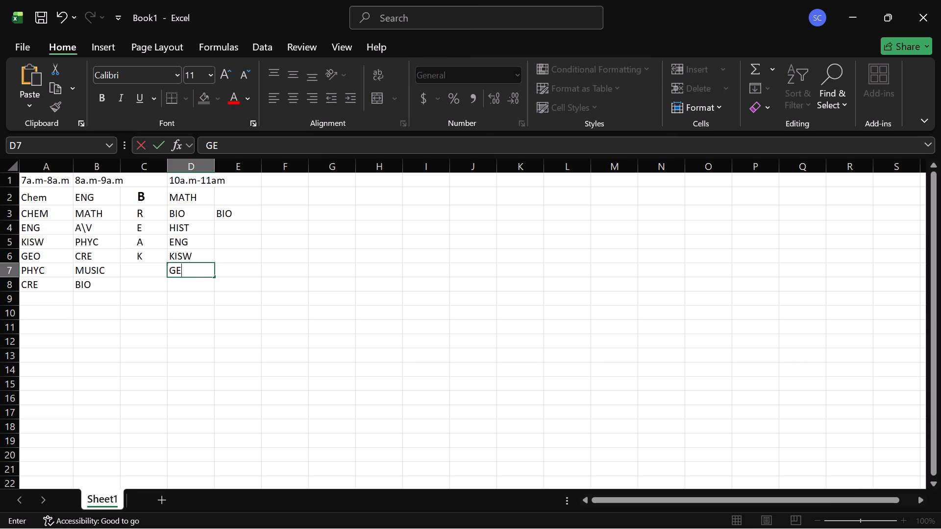
key("o")
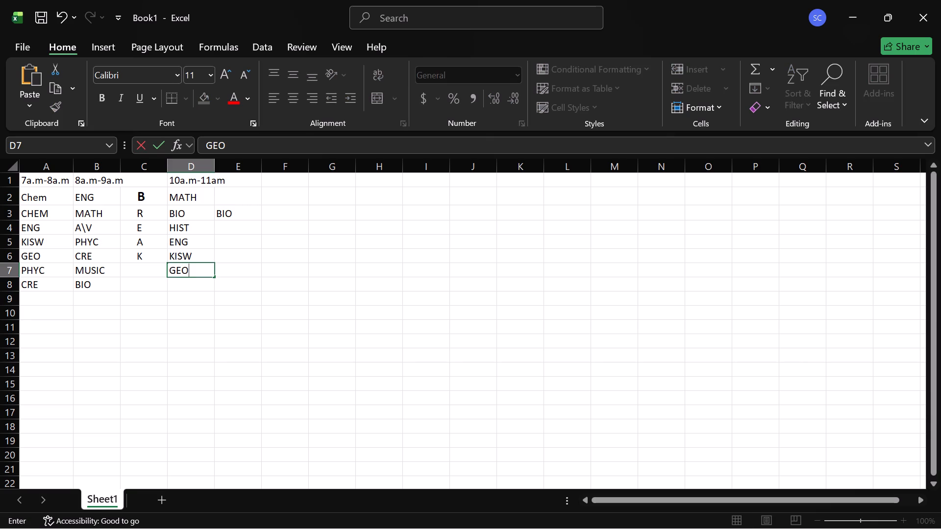
left_click(179, 282)
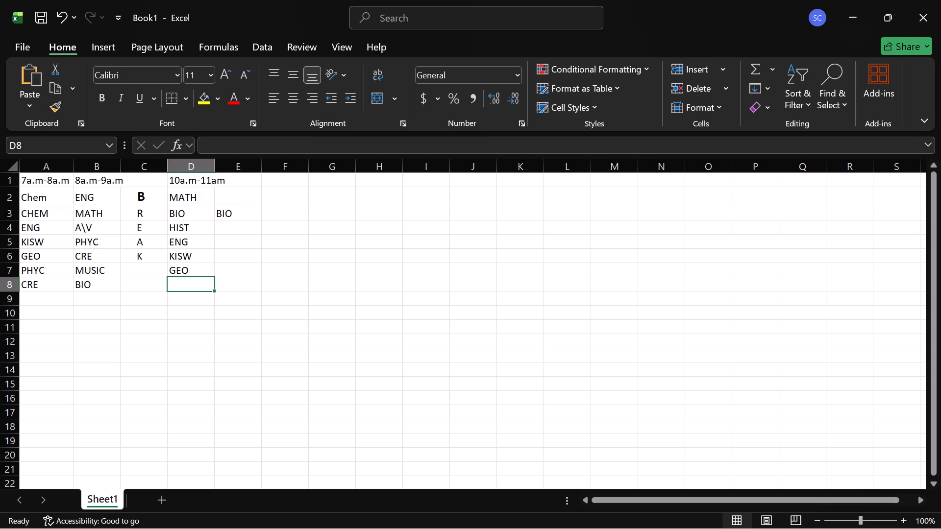
type("CHEM")
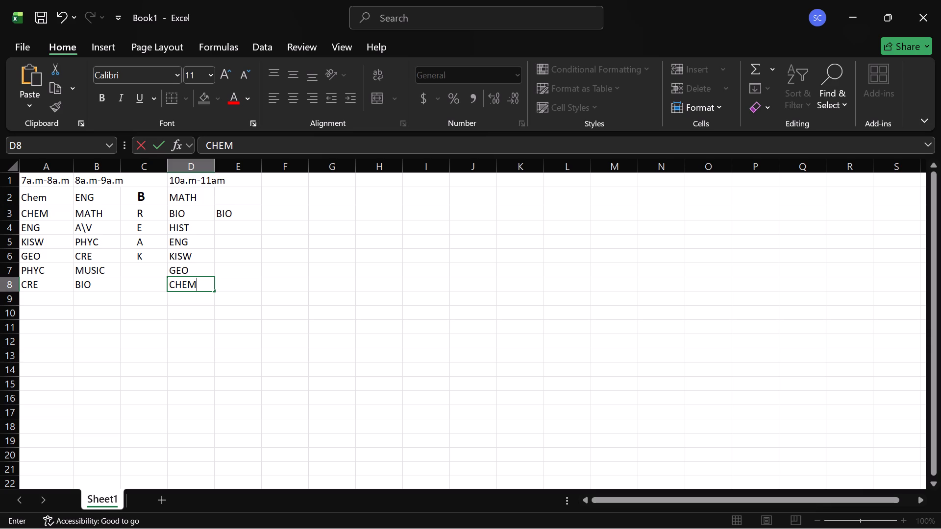
Continue the subjects in column E by entering PHYC in cell E4, below BIO.
left_click(223, 193)
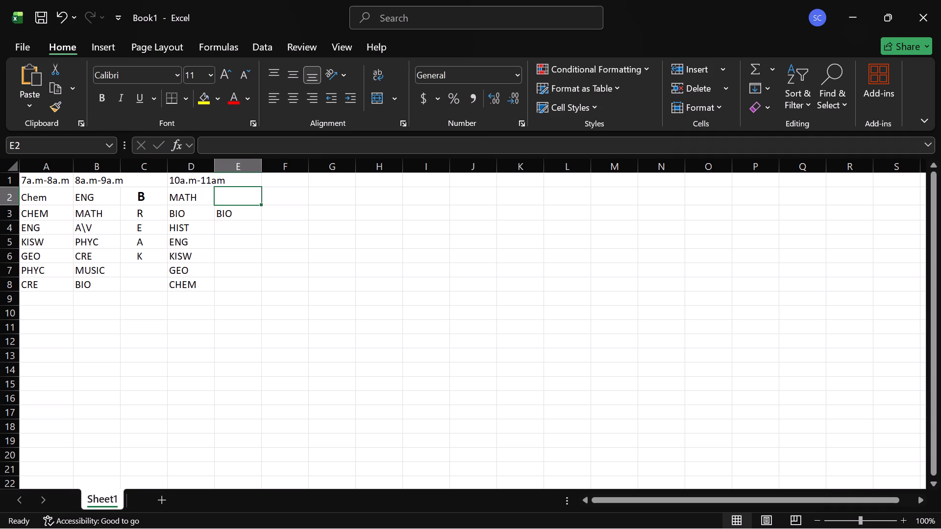
left_click(222, 227)
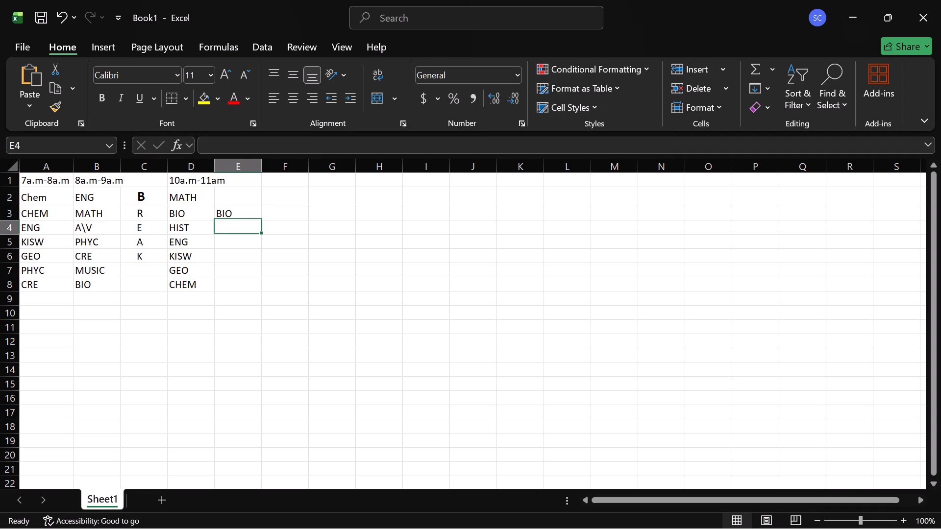
key("p")
type("HYC")
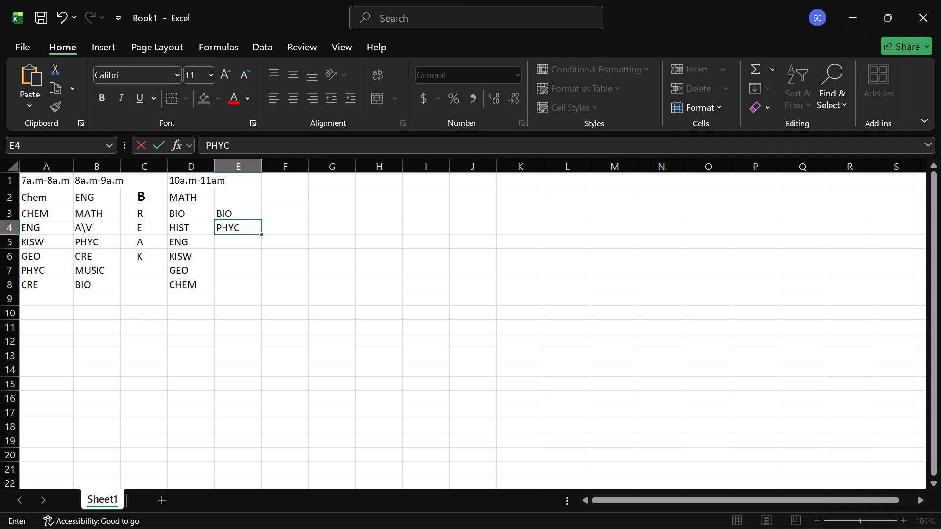
left_click(221, 244)
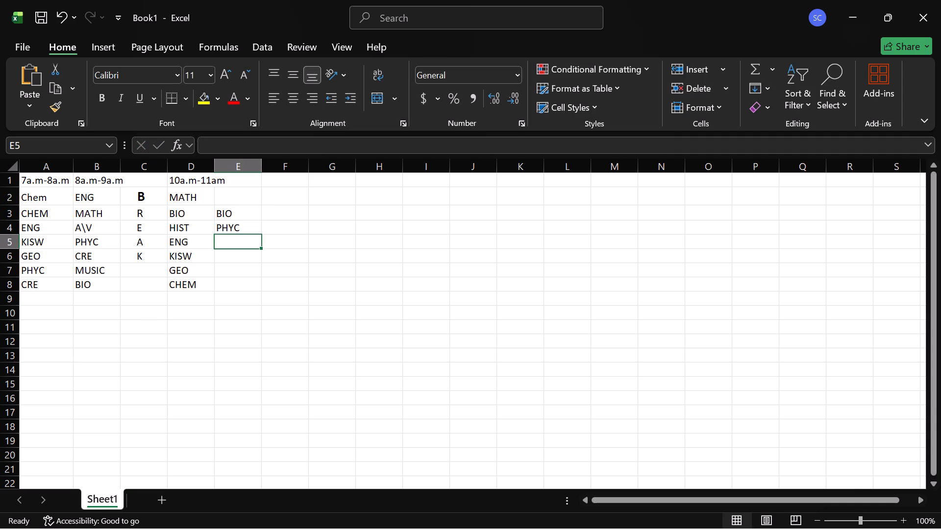
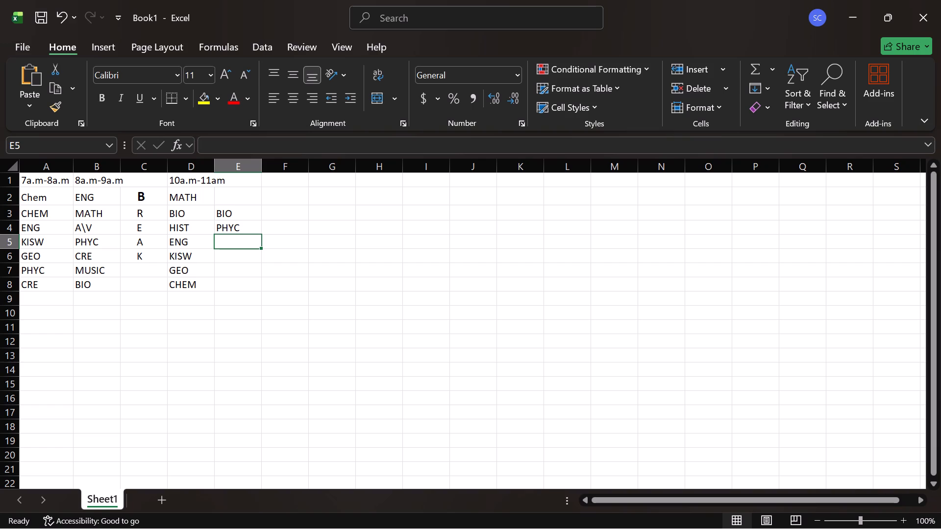
Enter A\V, HIST and GEO in cells E6 through E8, leaving E5 empty.
left_click(225, 258)
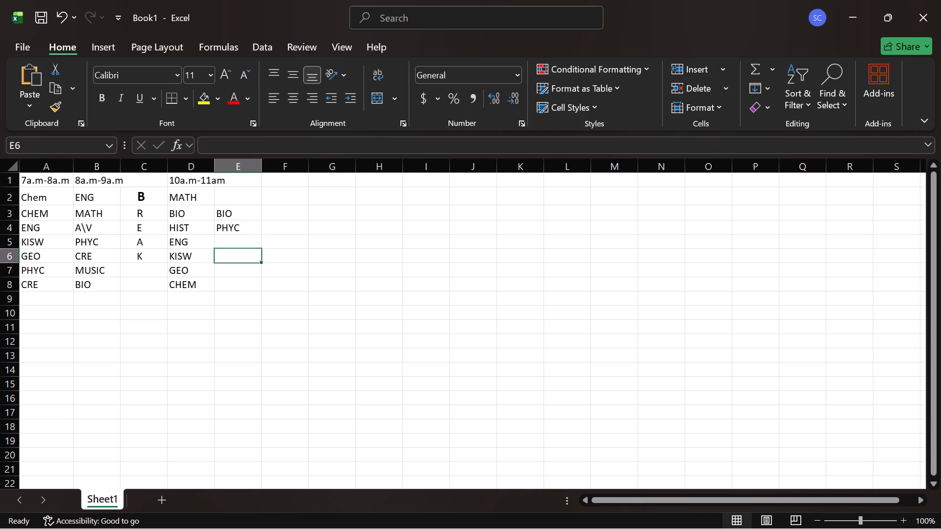
key("a")
key("backslash")
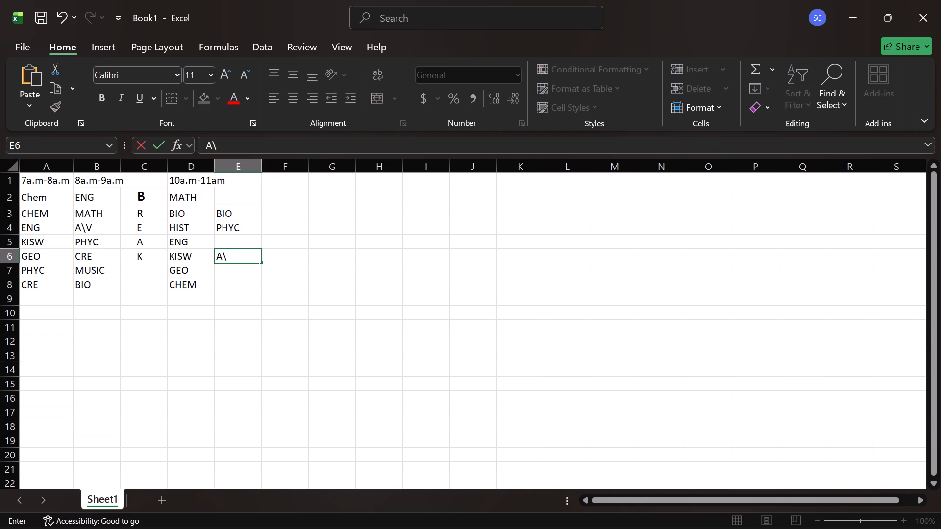
key("v")
left_click(226, 270)
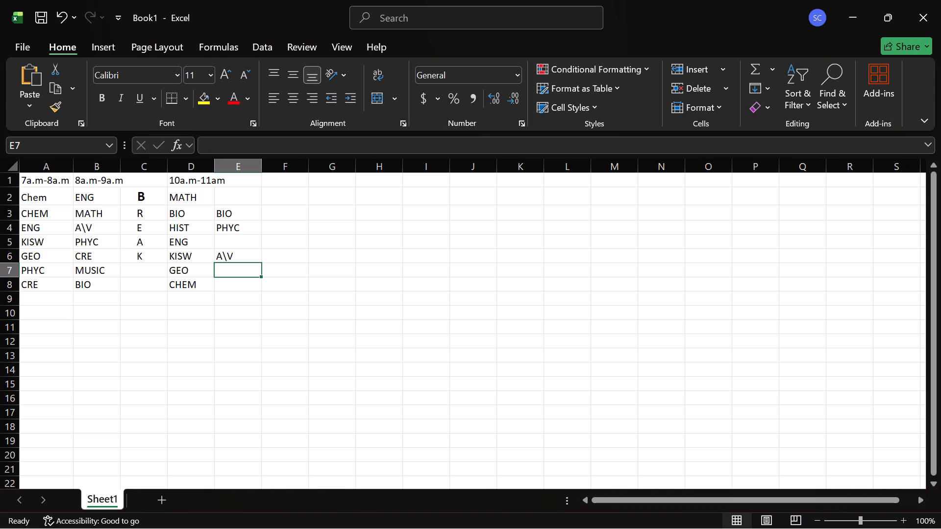
type("HISTO")
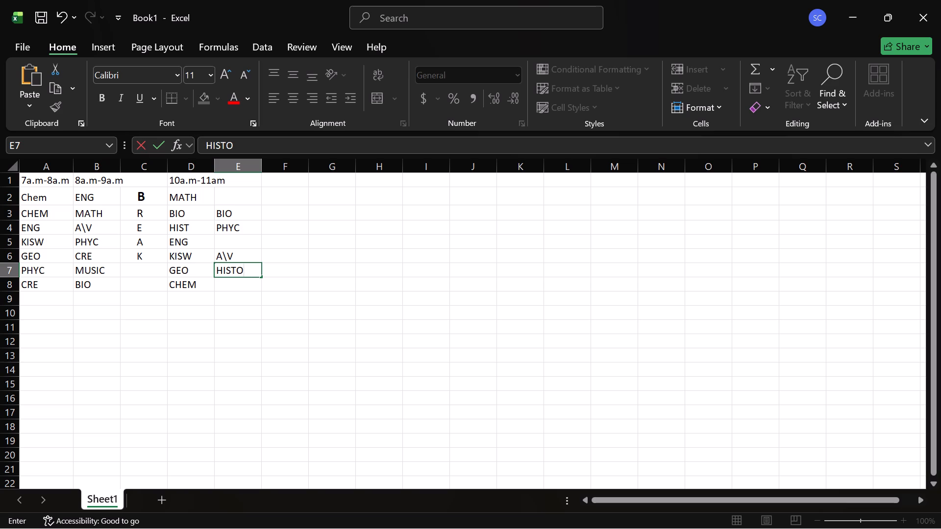
key("BackSpace")
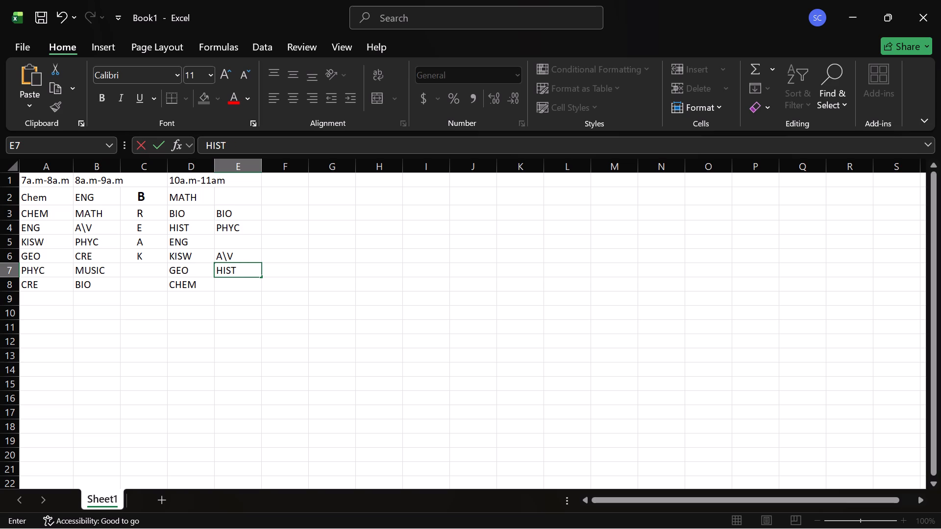
left_click(223, 279)
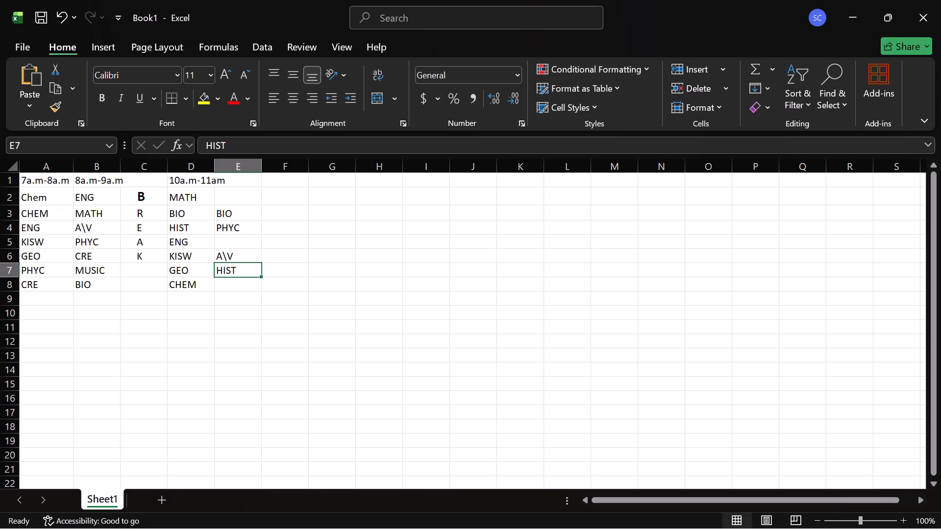
left_click(223, 288)
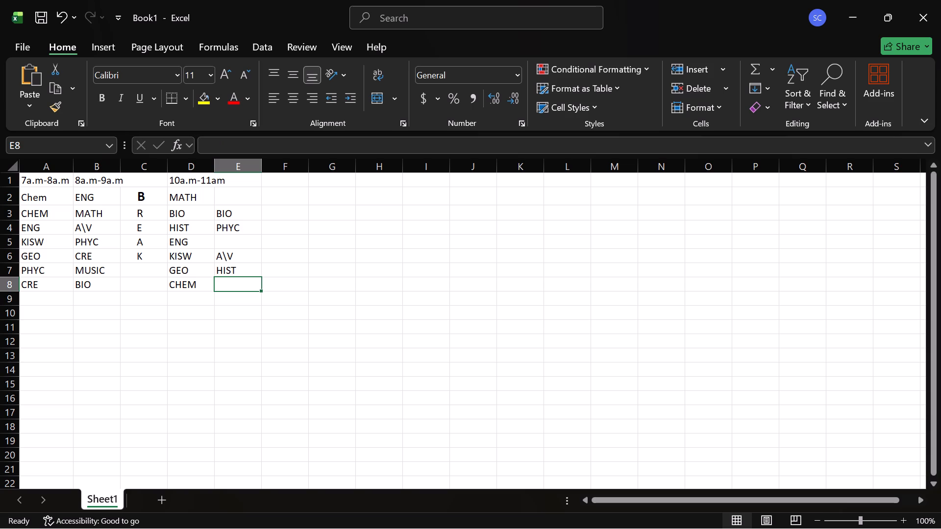
type("GEO")
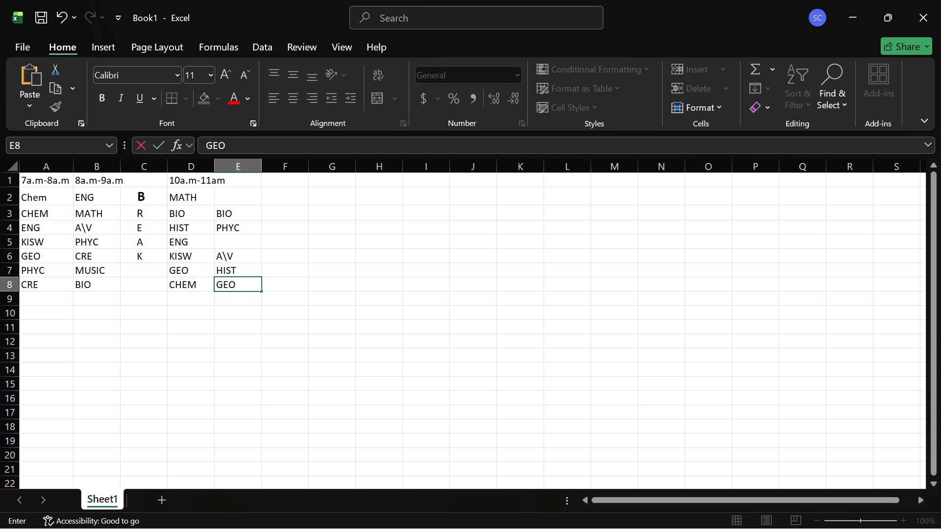
Fill the gap in column E by entering MATH in cell E5, between PHYC and A\V.
left_click(231, 241)
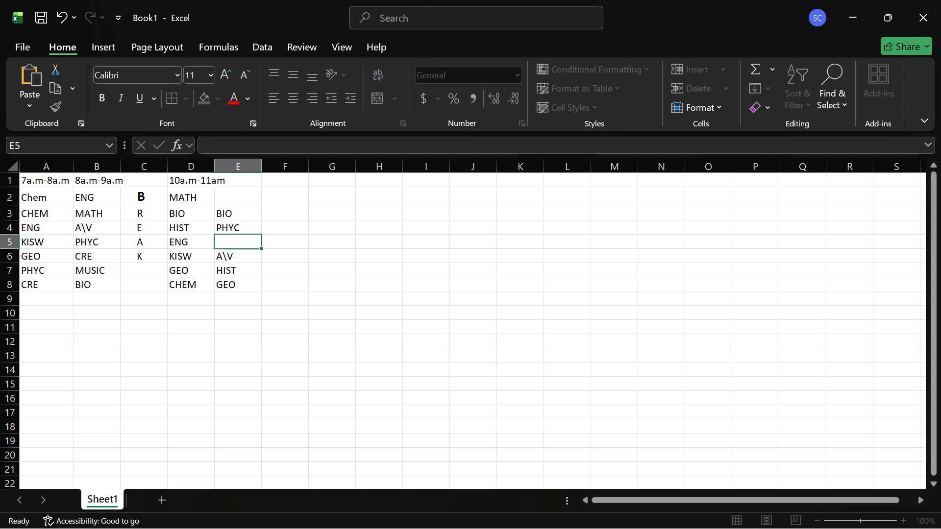
type("MATH")
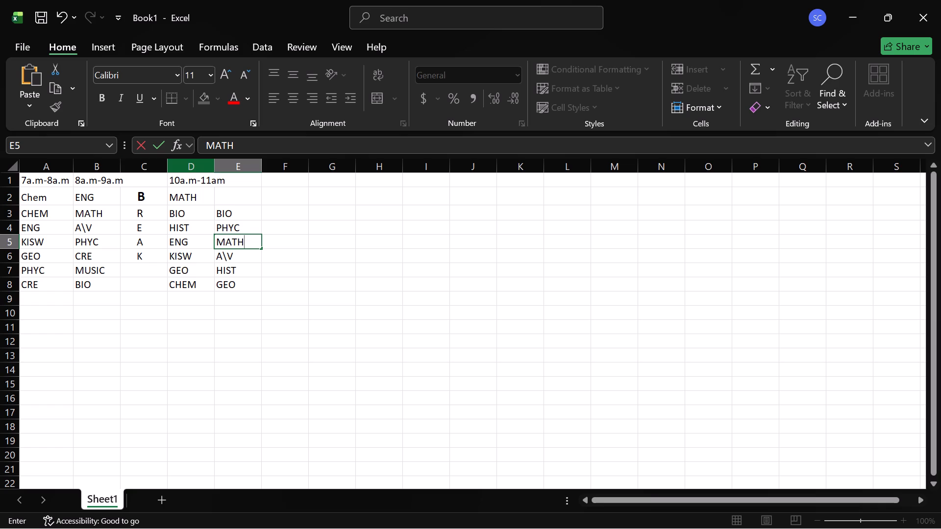
key("space")
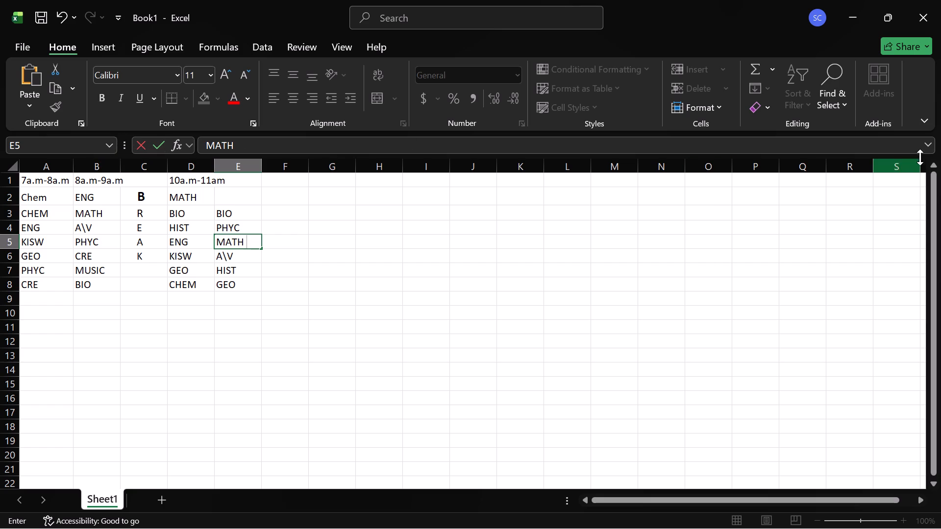
left_click(926, 141)
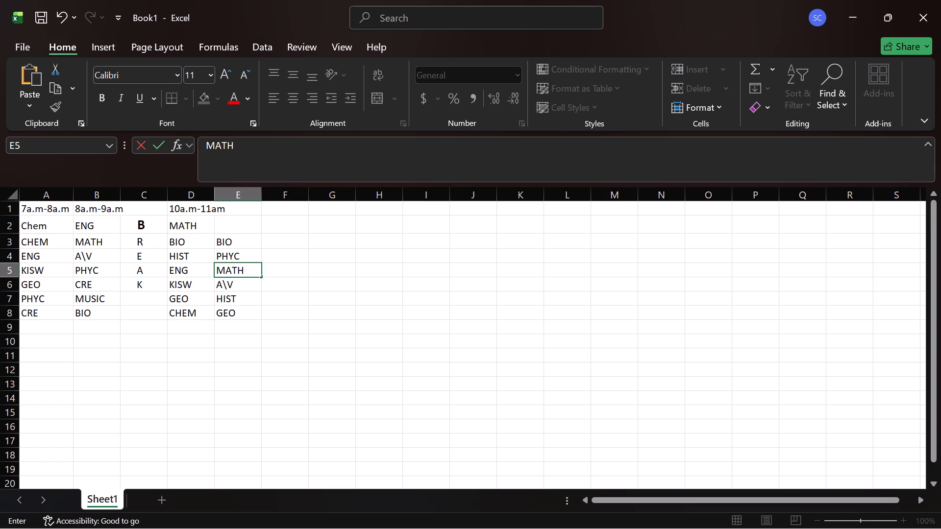
left_click_drag(262, 206, 276, 207)
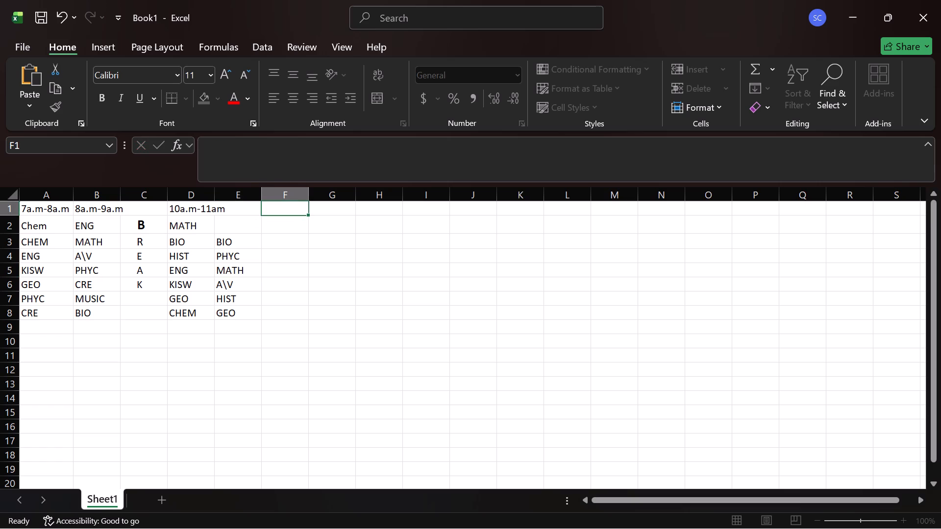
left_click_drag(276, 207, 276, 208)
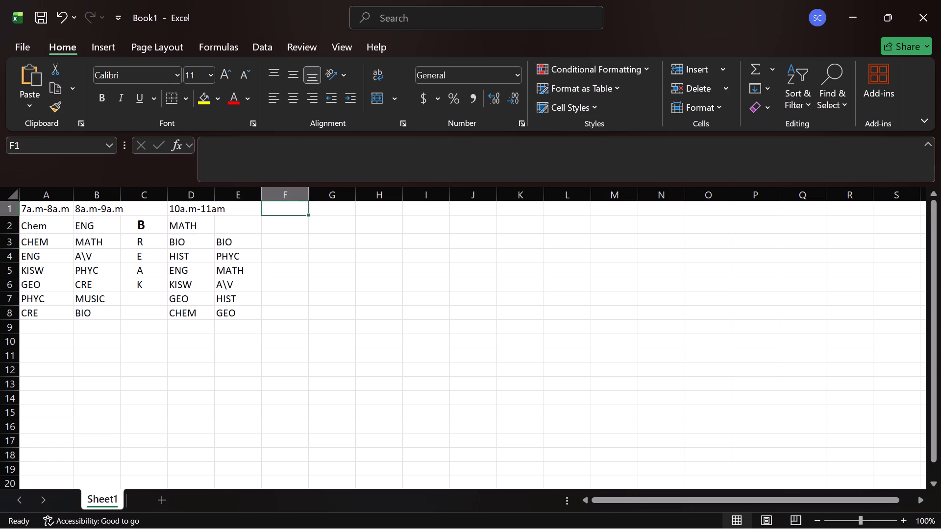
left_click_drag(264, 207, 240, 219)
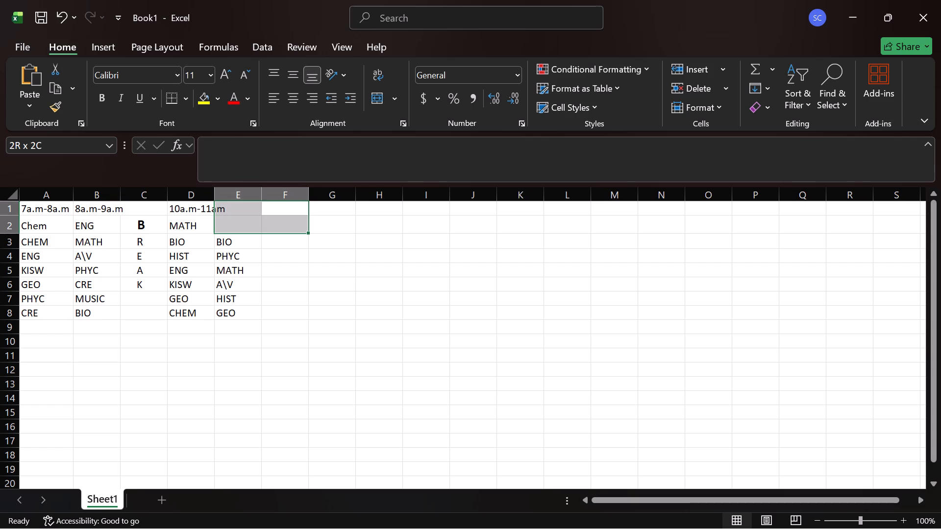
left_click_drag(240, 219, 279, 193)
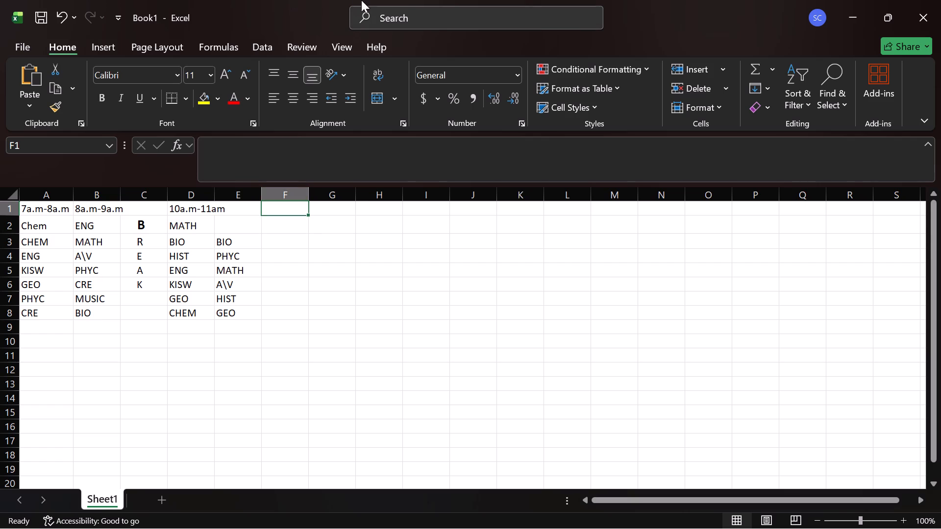
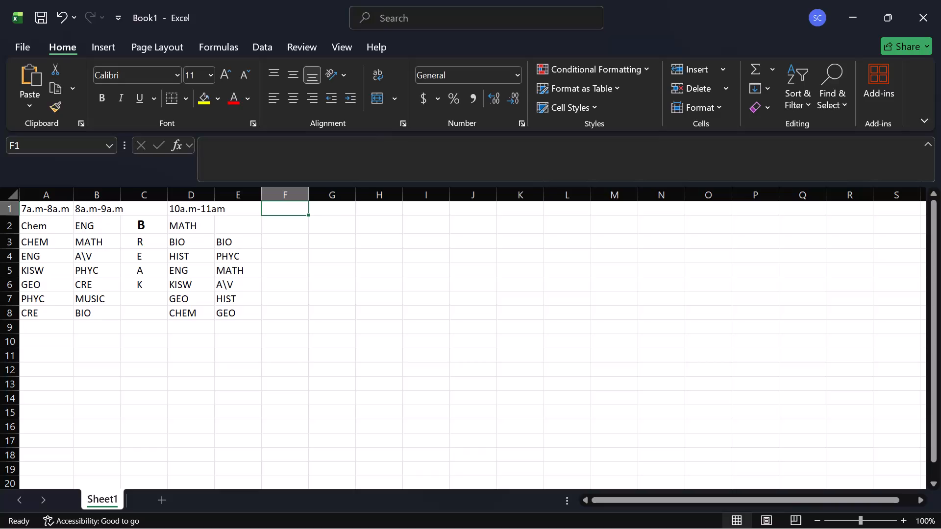
Enter ENG in cell E2, the empty subject slot above BIO.
left_click(225, 223)
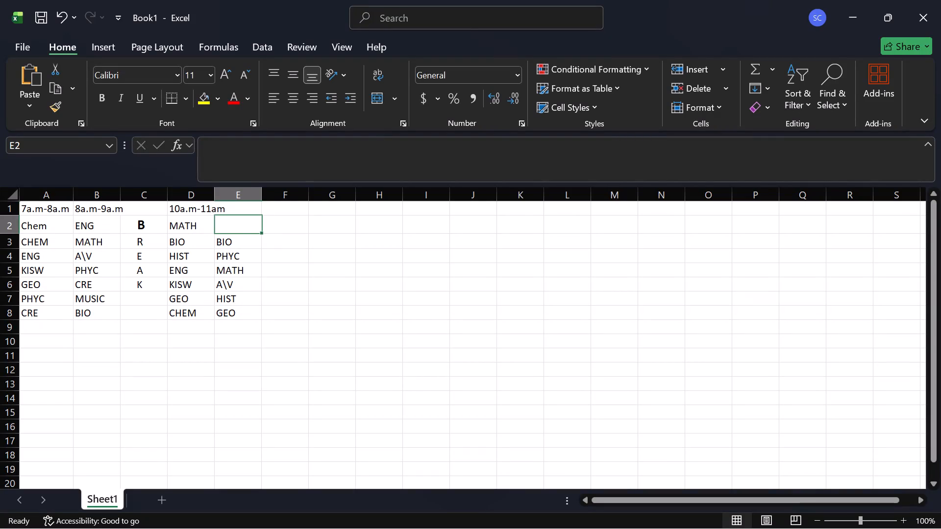
type("EN")
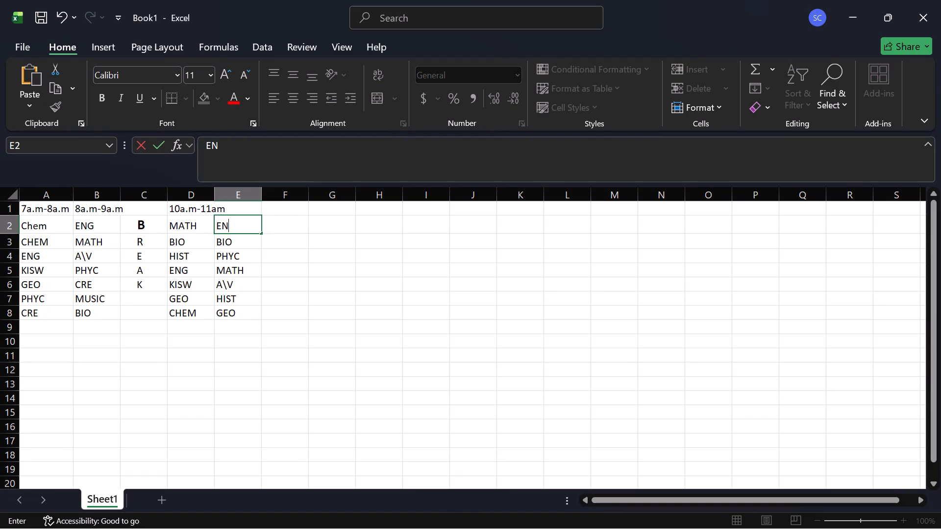
key("g")
Enter the time-slot heading 11-12 in cell E1 above the column of subjects.
left_click(226, 207)
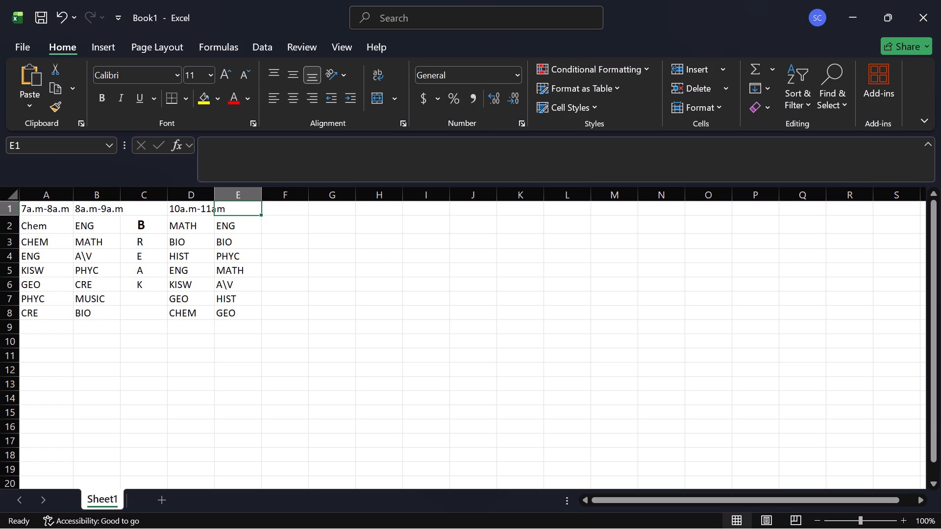
key("space")
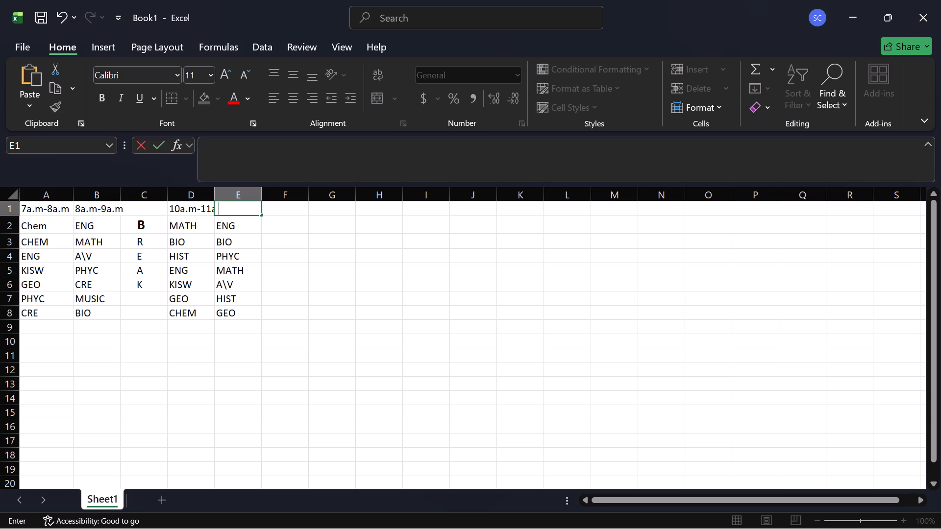
type("11")
key("minus")
type("12")
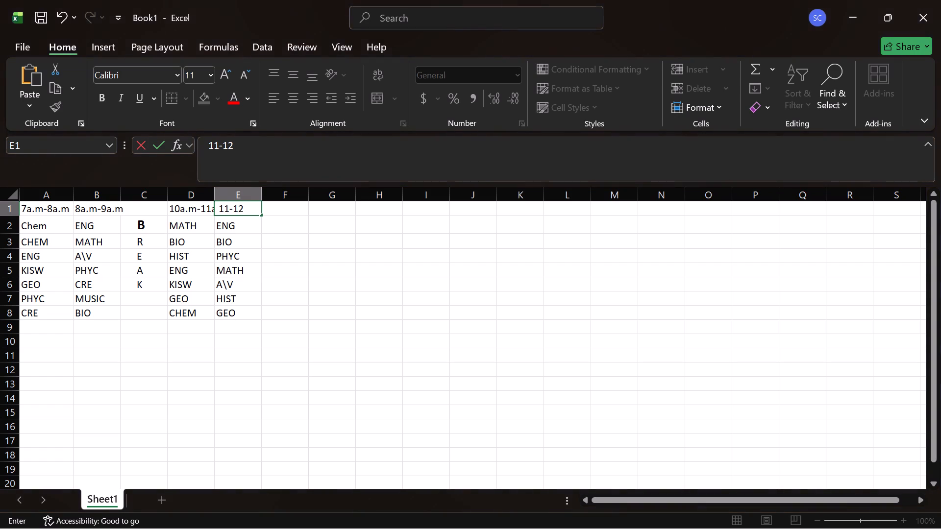
key("Return")
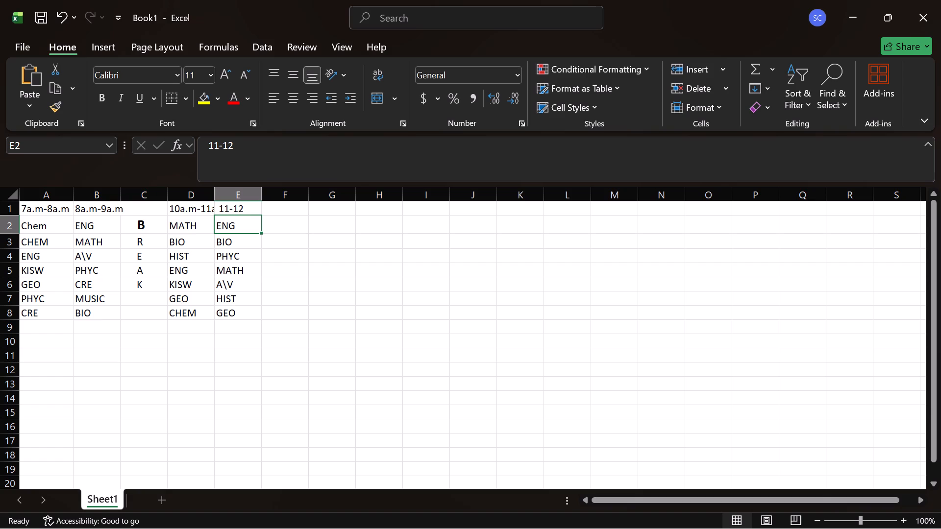
key("Up")
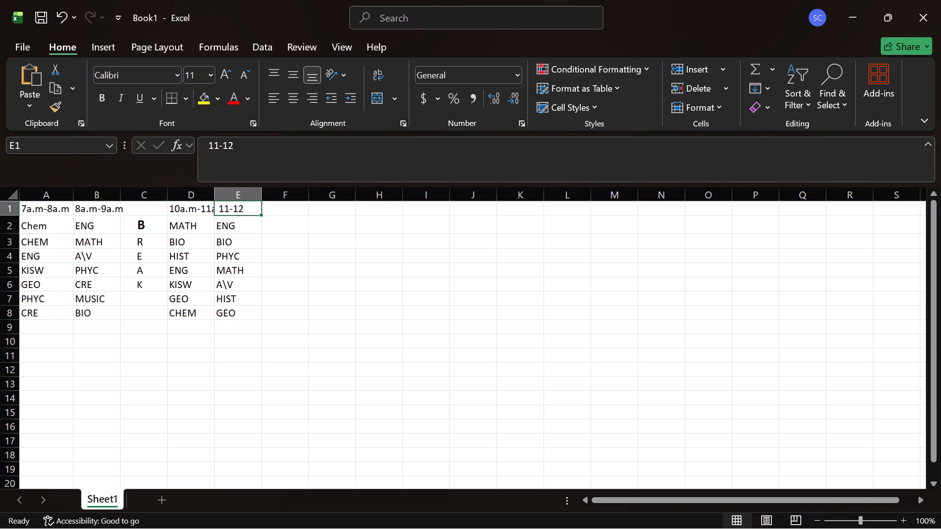
Fill the BREAK column cells C2 through C8 with yellow, including the two empty cells below the K.
left_click(142, 246)
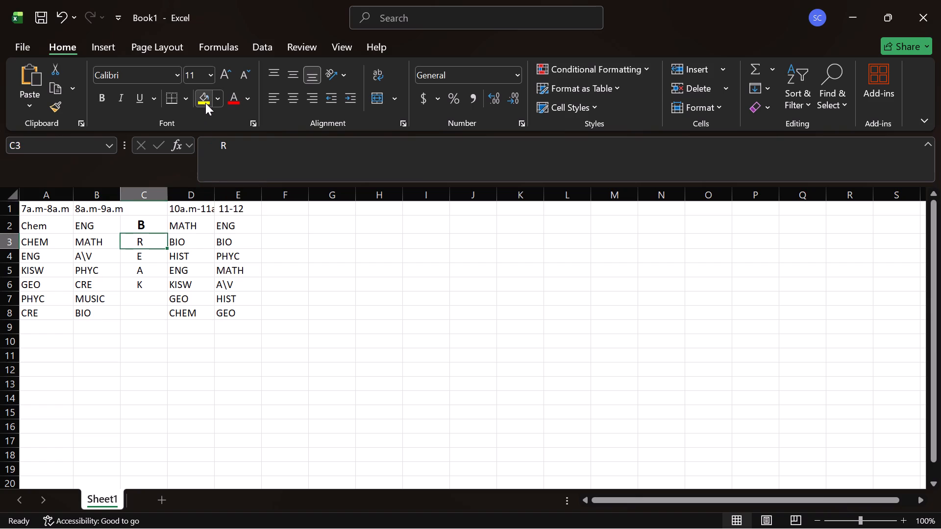
left_click(203, 101)
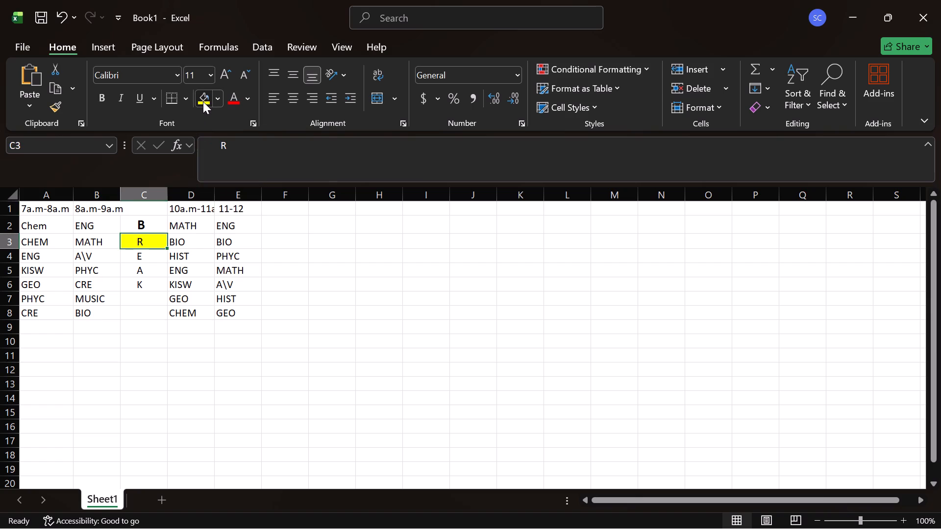
left_click(139, 228)
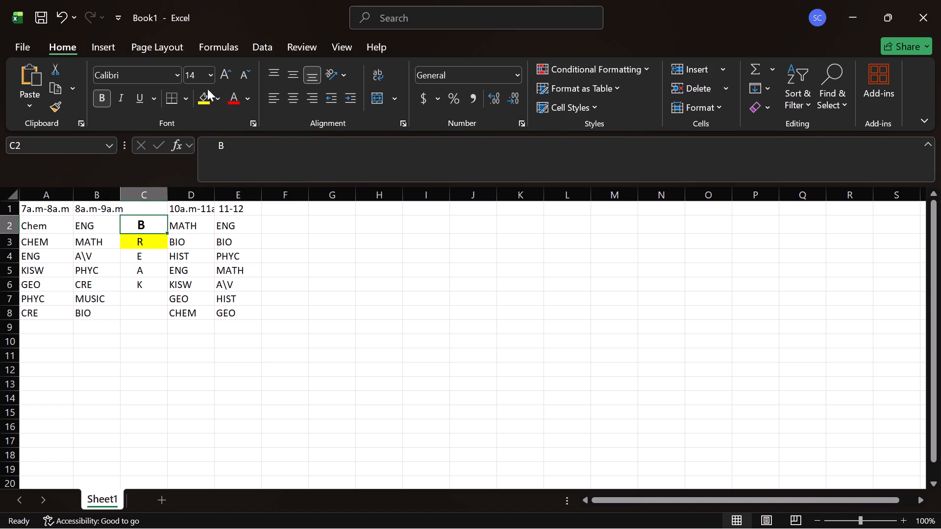
left_click(202, 96)
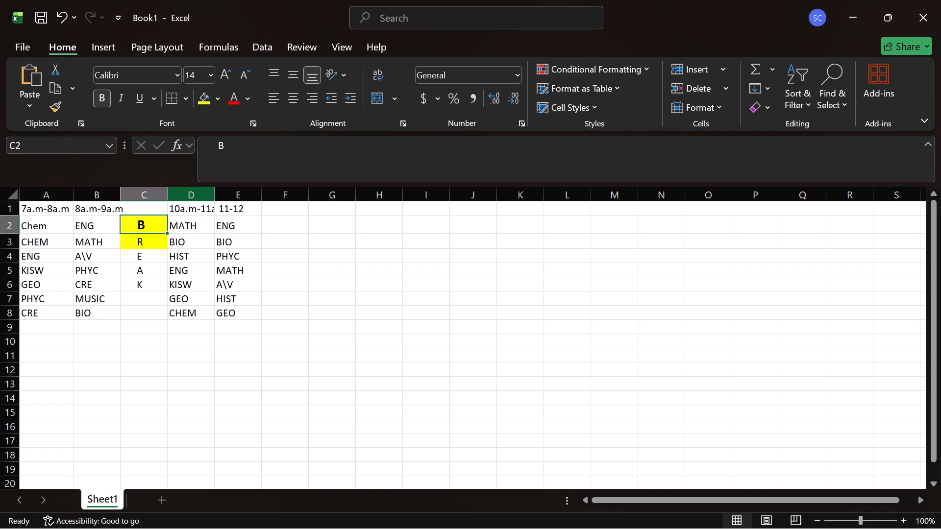
left_click(143, 255)
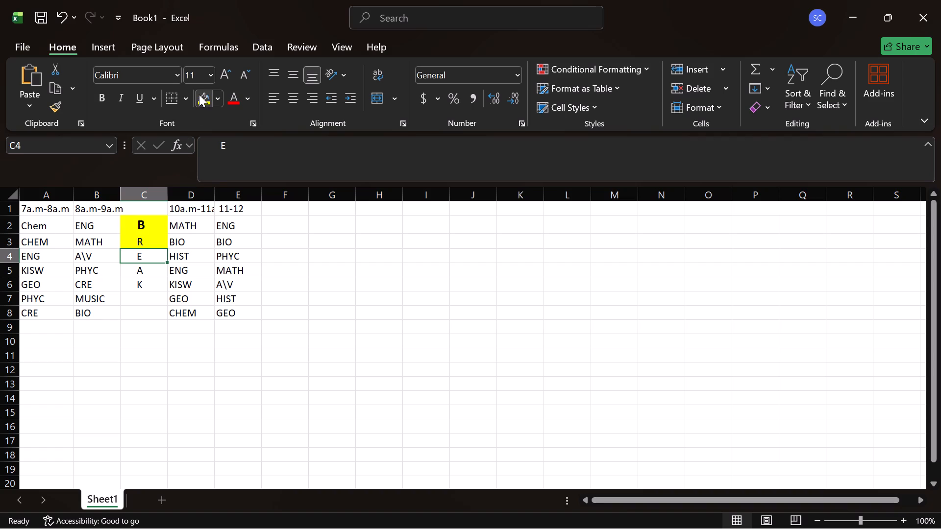
left_click(199, 95)
left_click(142, 275)
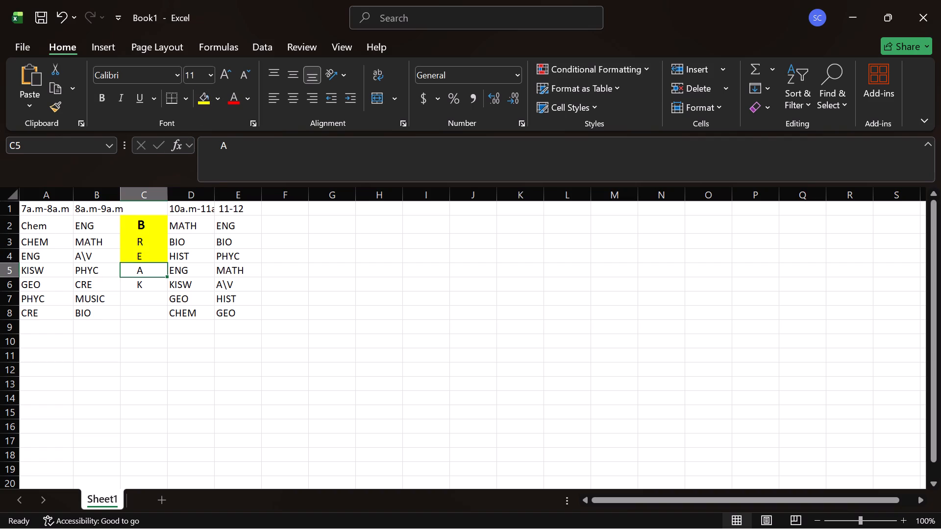
left_click(199, 94)
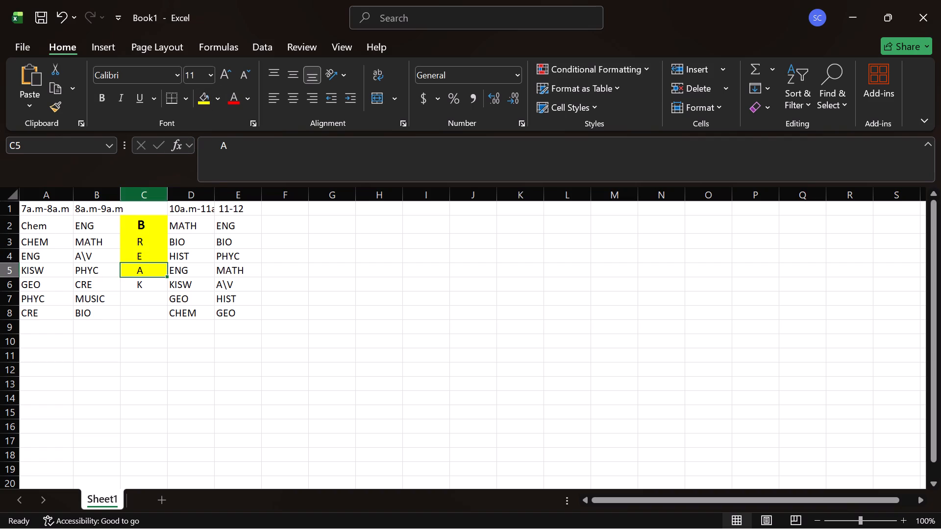
left_click(141, 284)
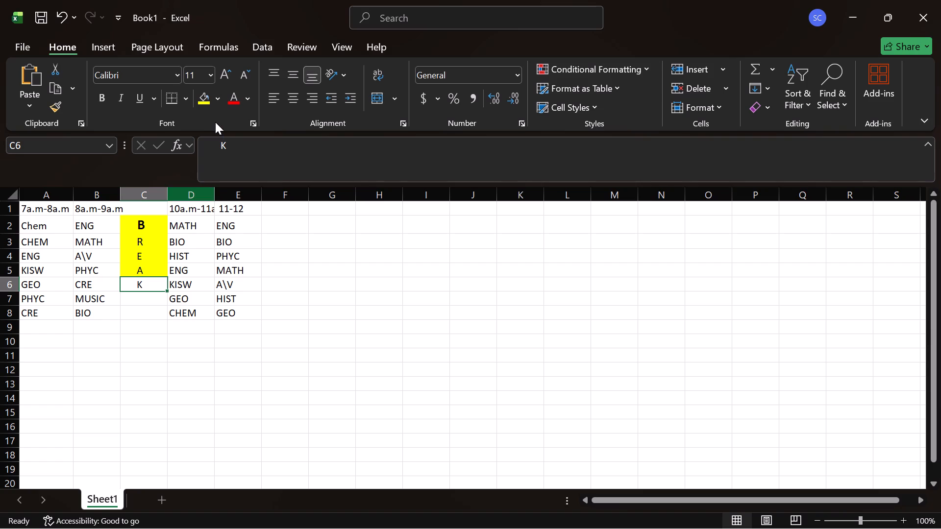
left_click(202, 104)
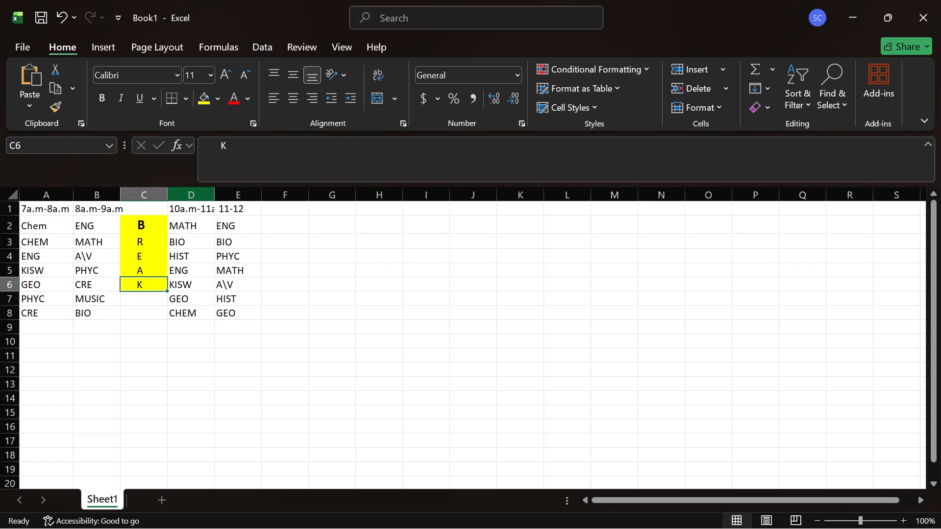
left_click(139, 302)
left_click(200, 99)
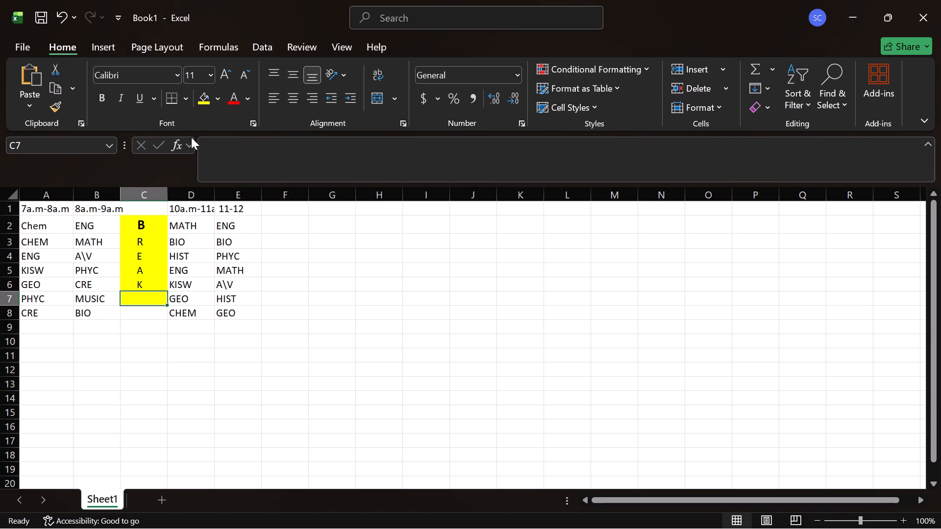
left_click(140, 312)
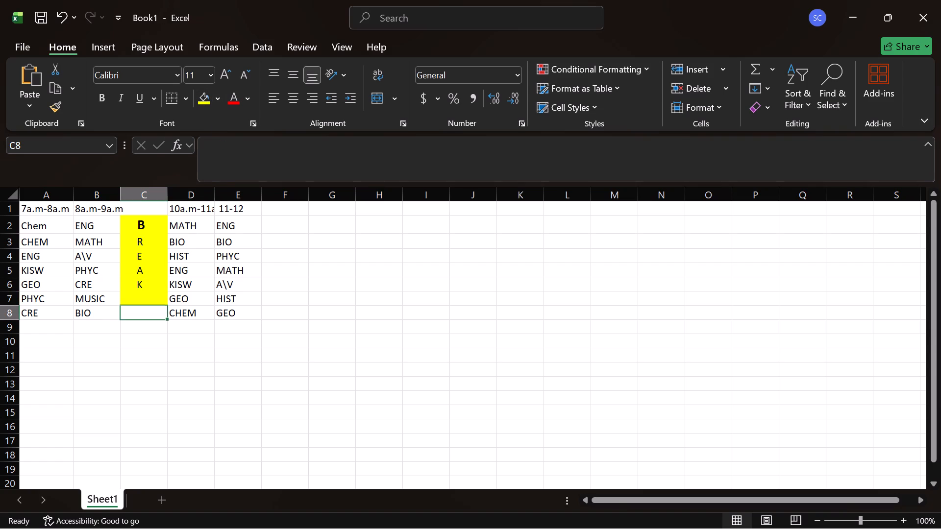
left_click(203, 102)
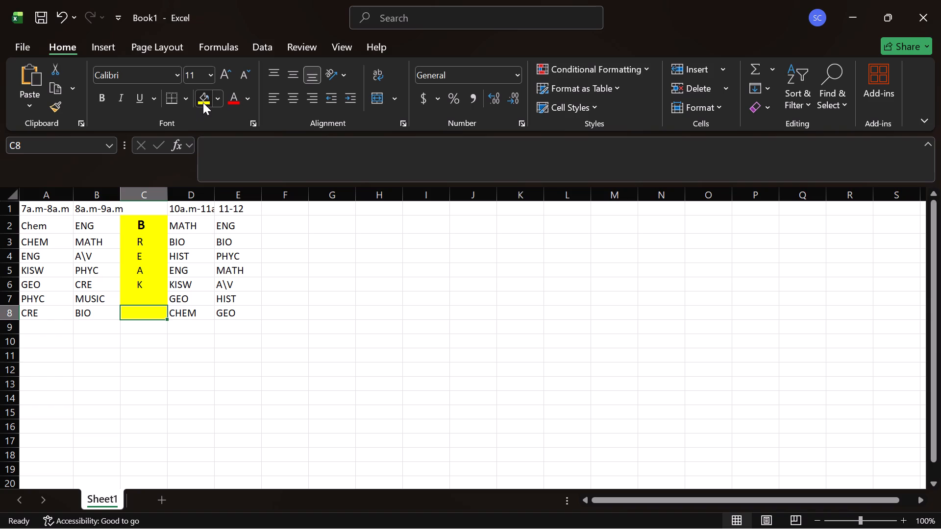
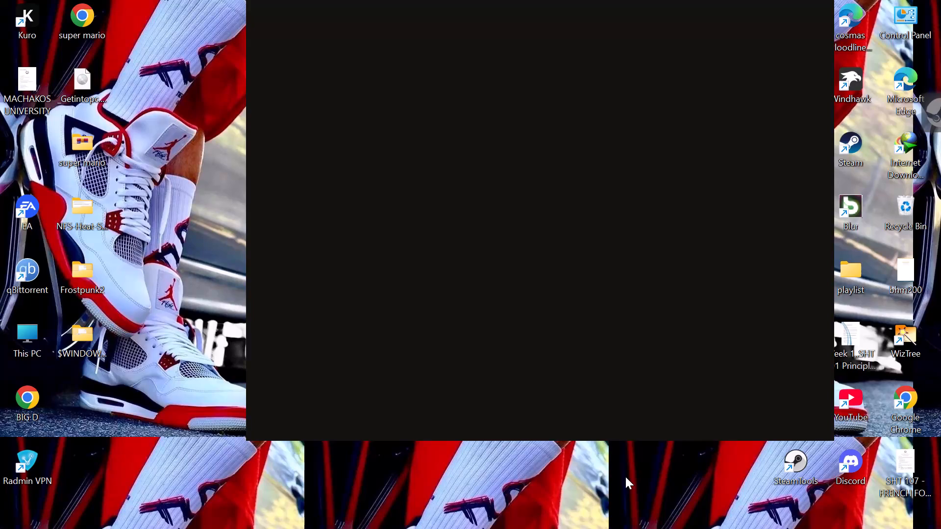
Switch back to the Excel timetable workbook and enter the time-slot heading 12-1PM in cell F1, beside the 11-12 heading.
left_click(664, 488)
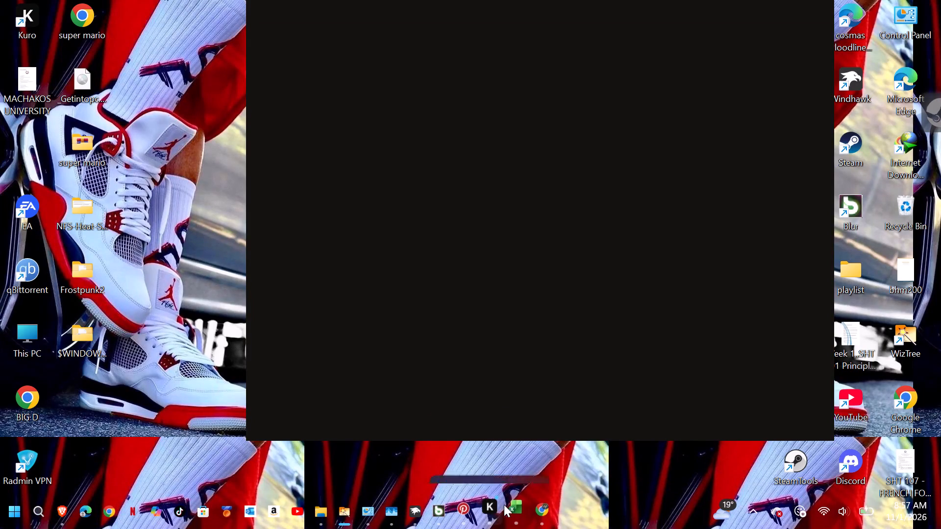
left_click(513, 505)
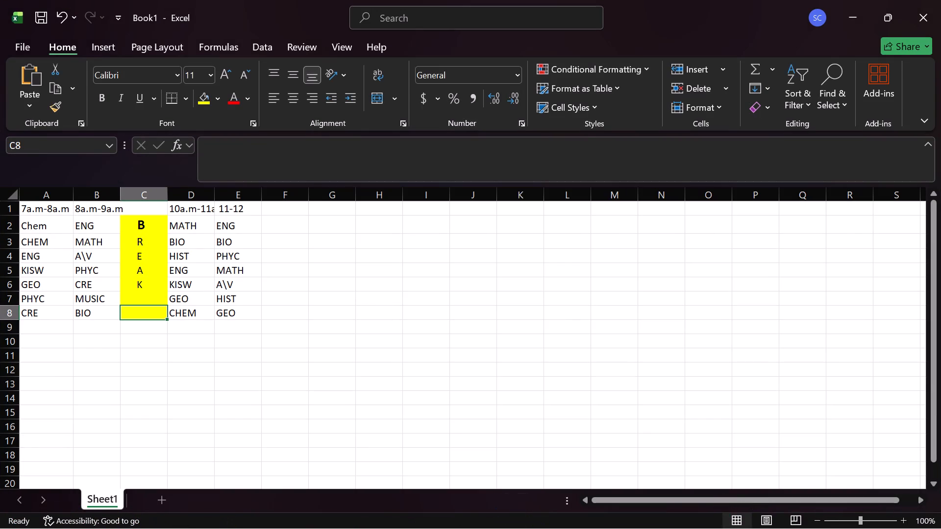
left_click(271, 210)
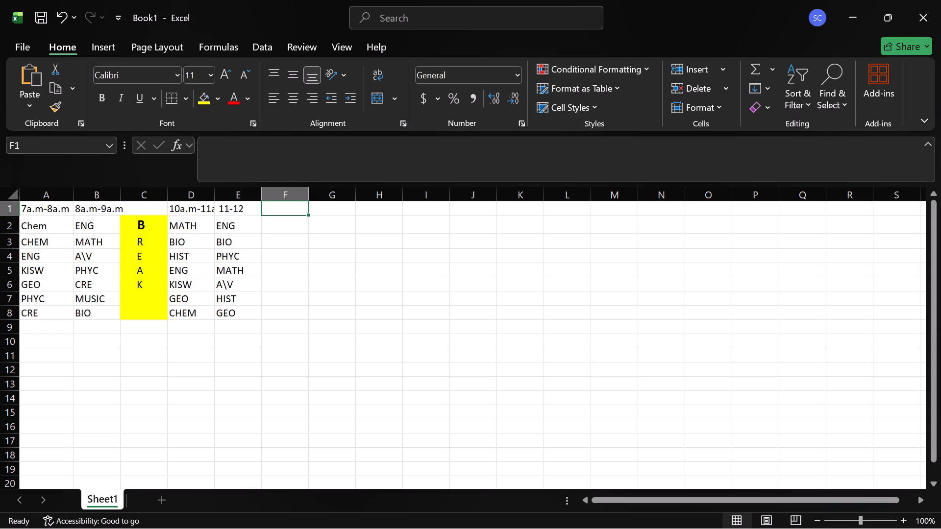
type("12")
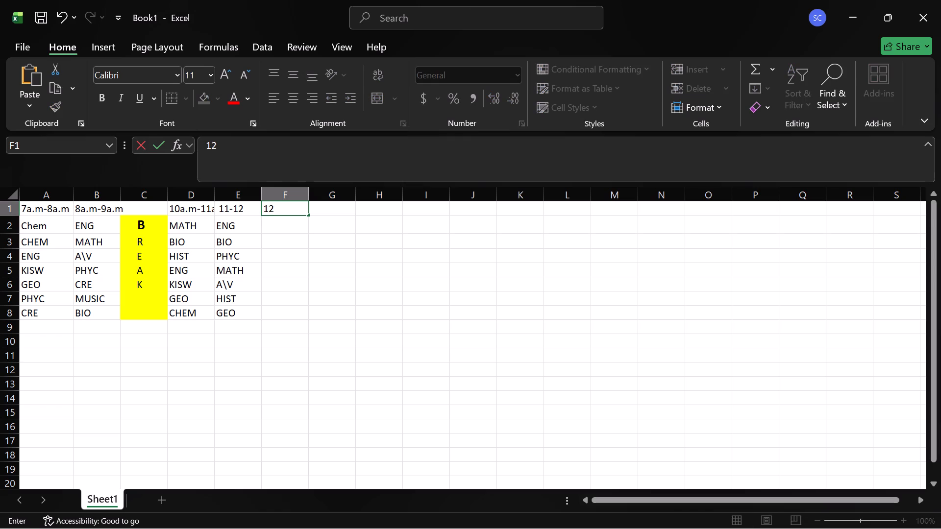
key("minus")
key("1")
type("PM")
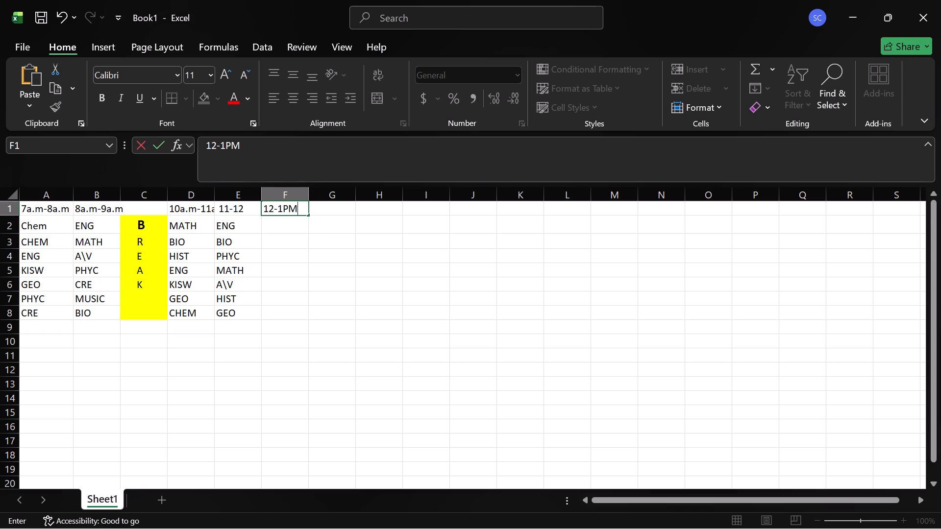
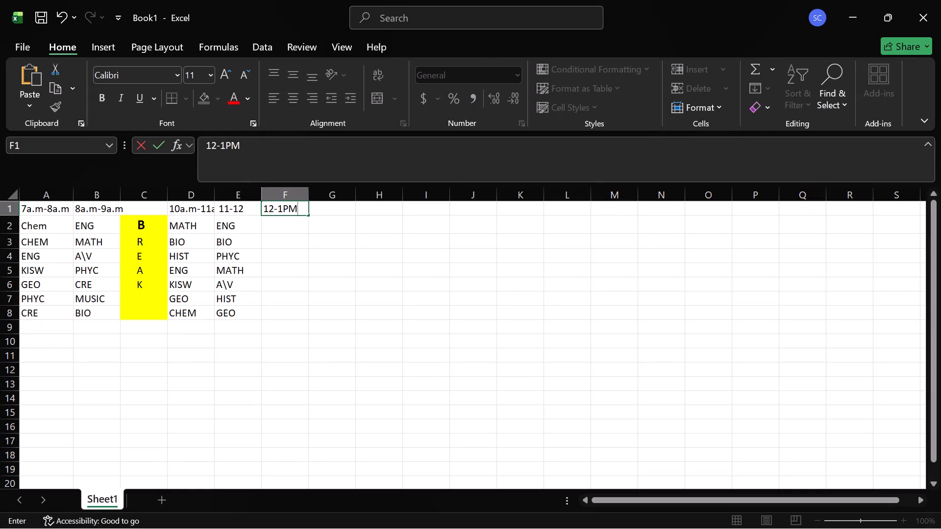
Under the 12-1PM heading, enter the subjects MUSIC in cell F2 and P.E in cell F3.
left_click(270, 224)
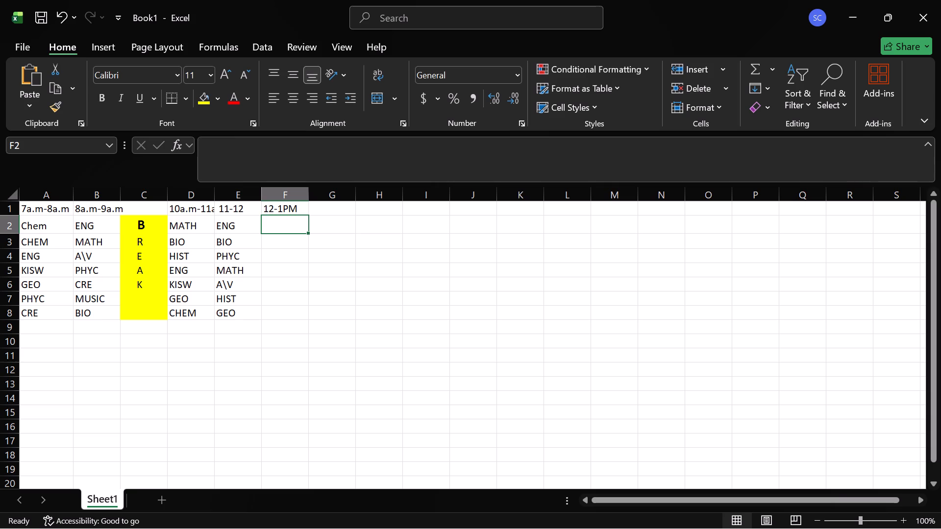
type("MU")
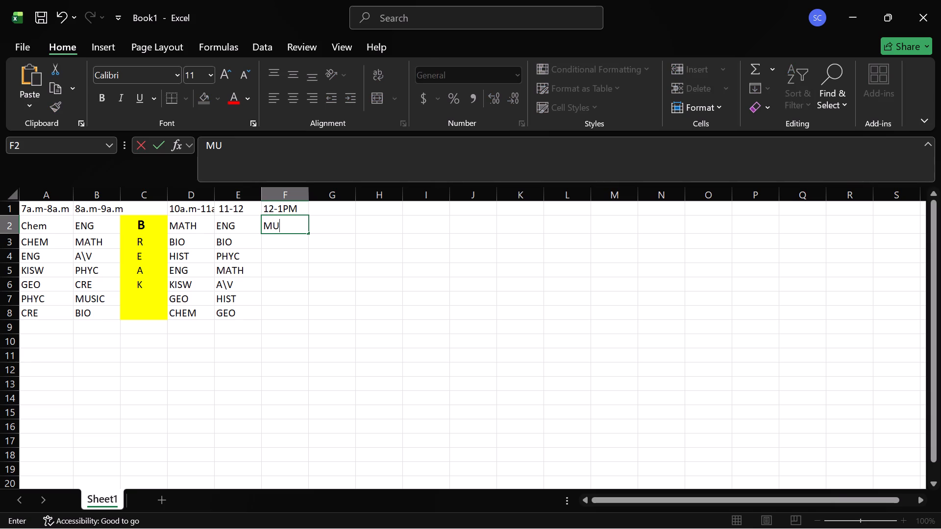
type("SIC")
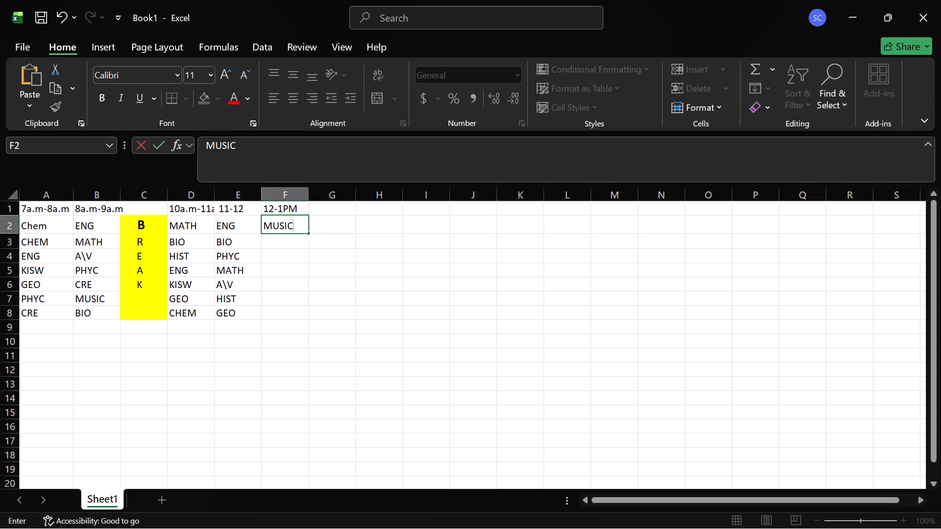
left_click(273, 247)
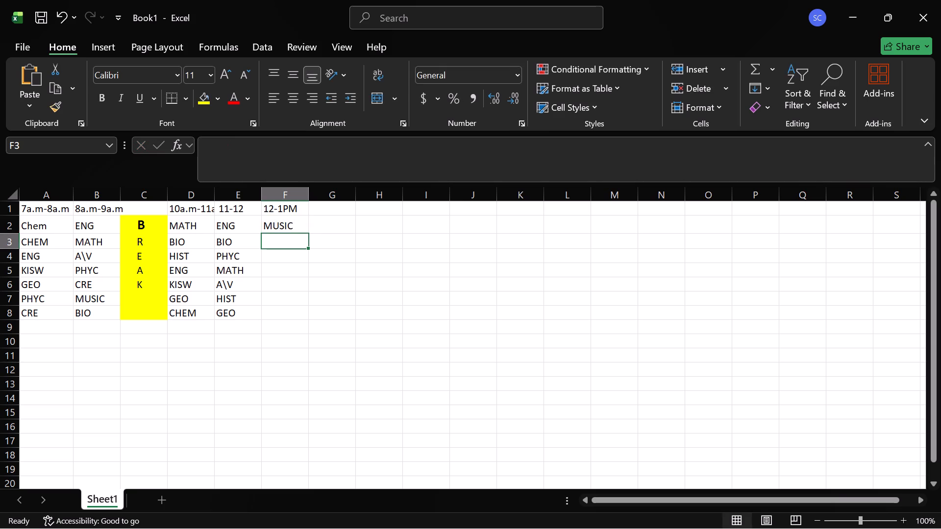
left_click(273, 245)
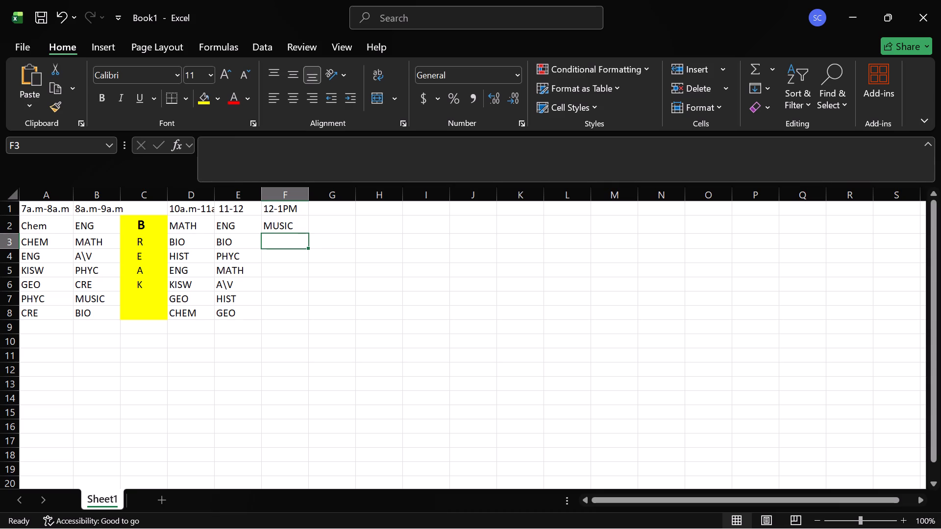
left_click(272, 243)
key("p")
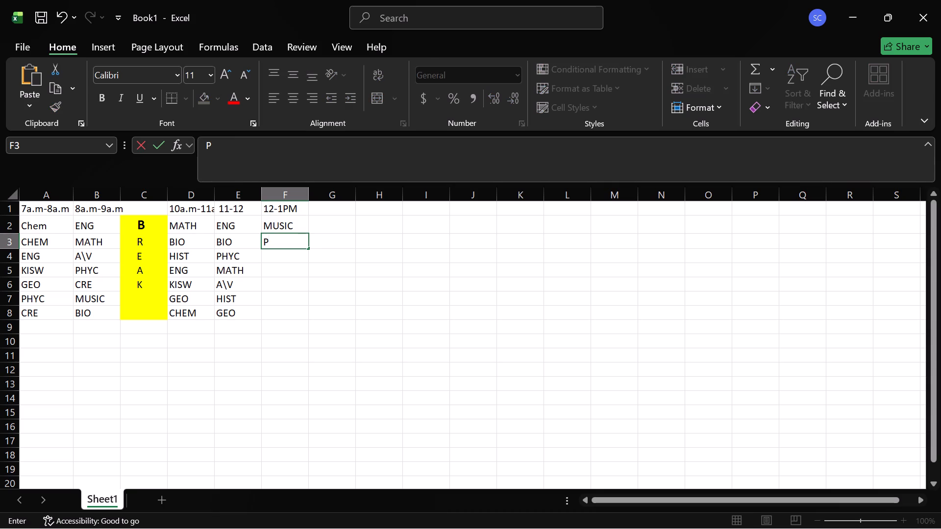
key("period")
key("e")
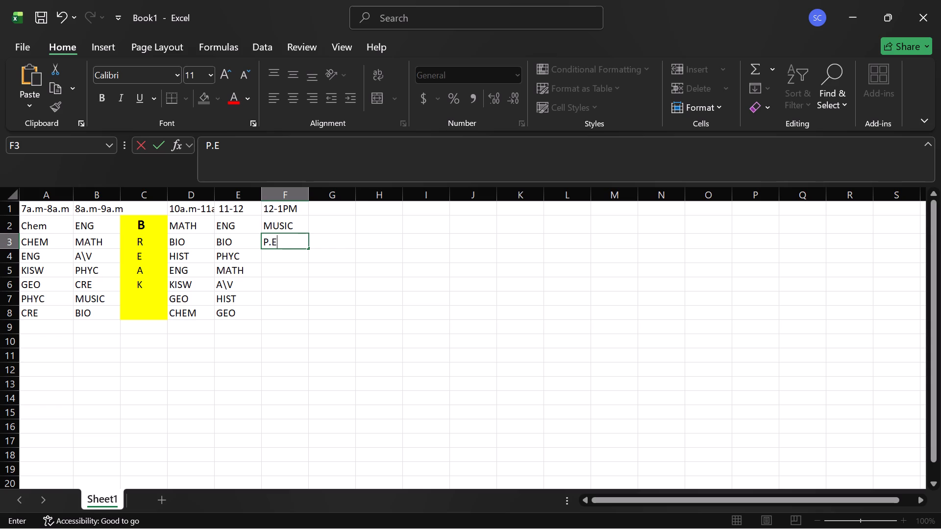
Continue the 12-1PM column with the subjects CRE in cell F4 and HIST in cell F5.
left_click(277, 261)
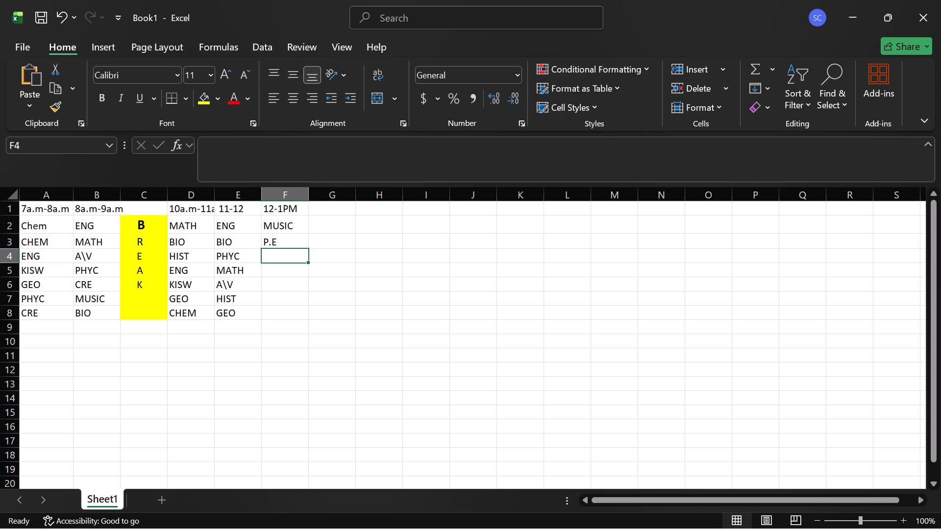
key("a")
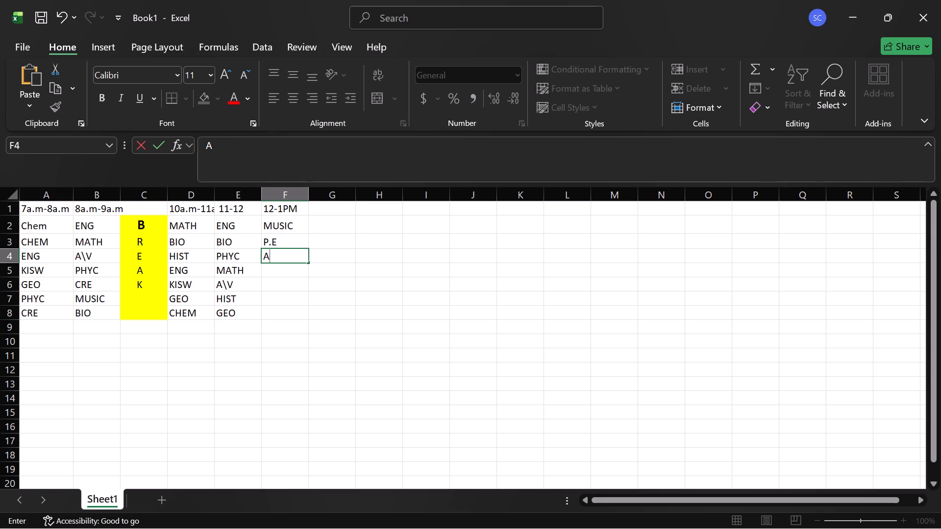
key("BackSpace")
type("CRE")
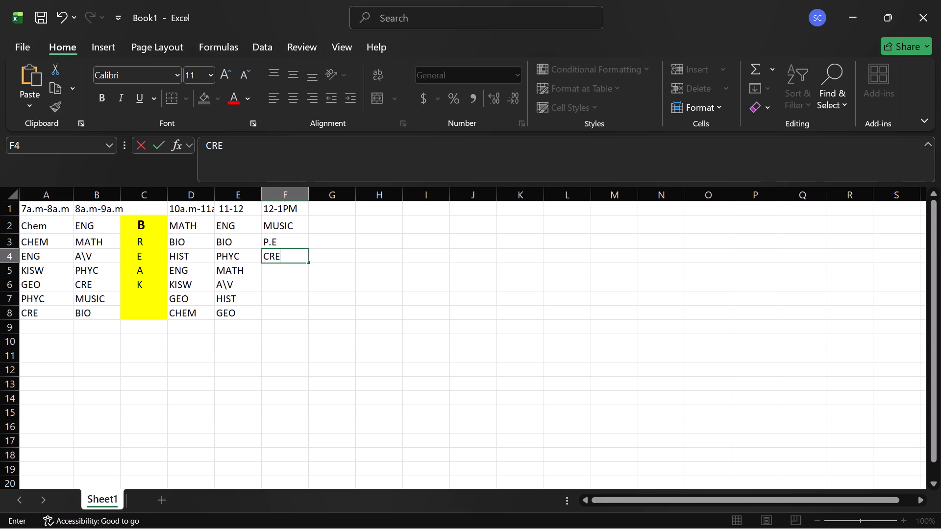
left_click(285, 280)
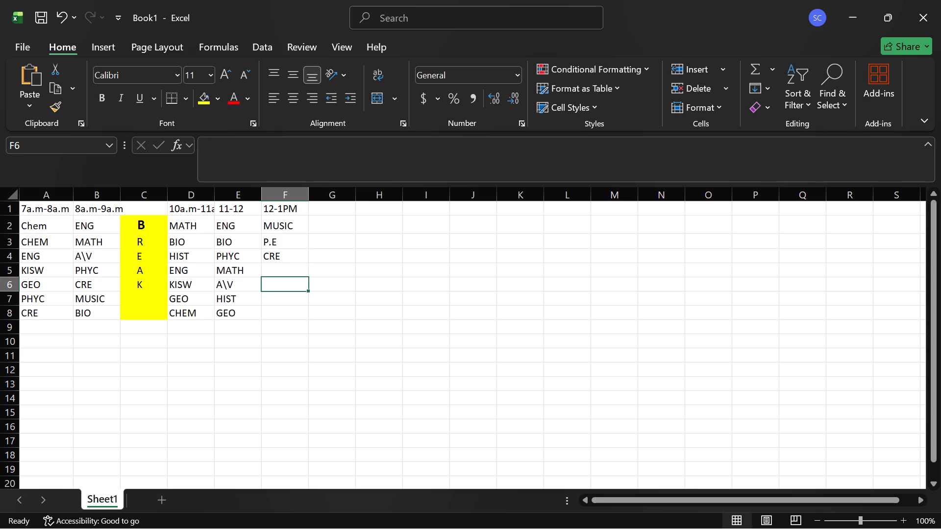
left_click(280, 275)
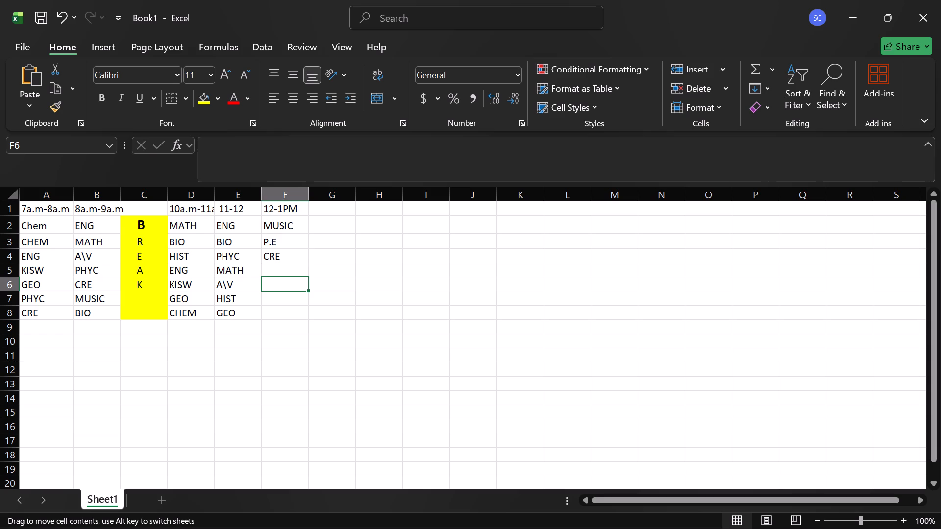
left_click(281, 269)
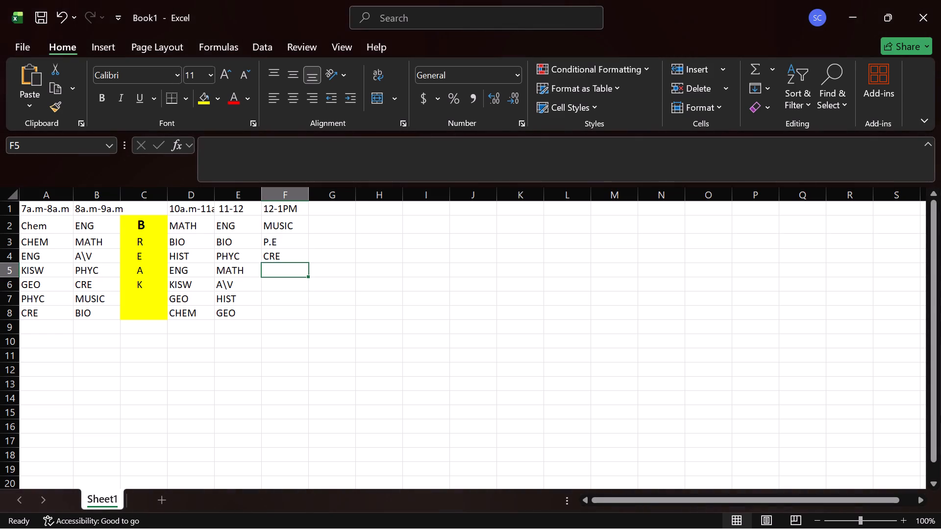
type("HI")
type("ST")
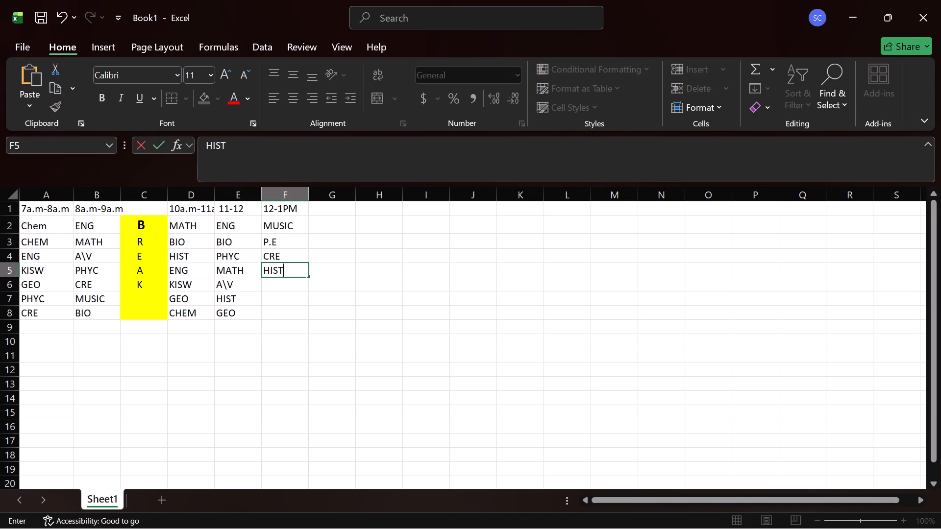
key("o")
key("BackSpace")
left_click(275, 287)
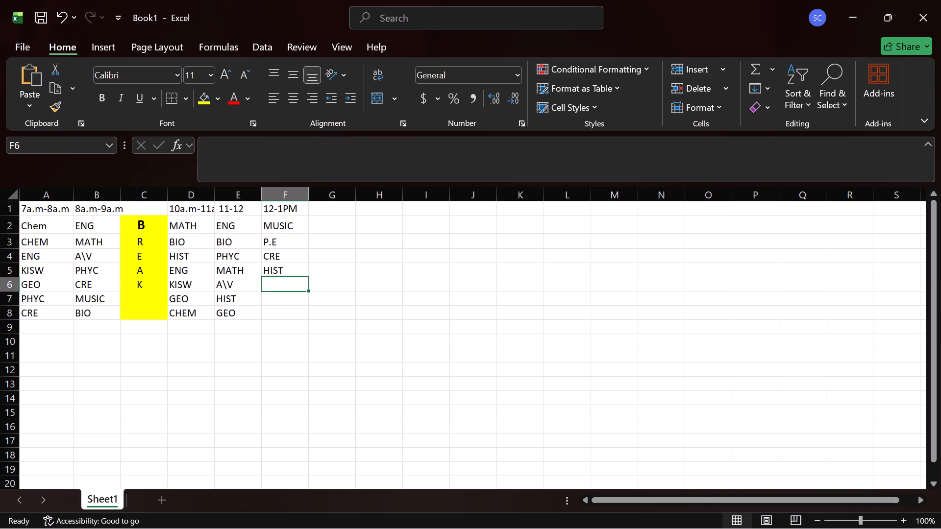
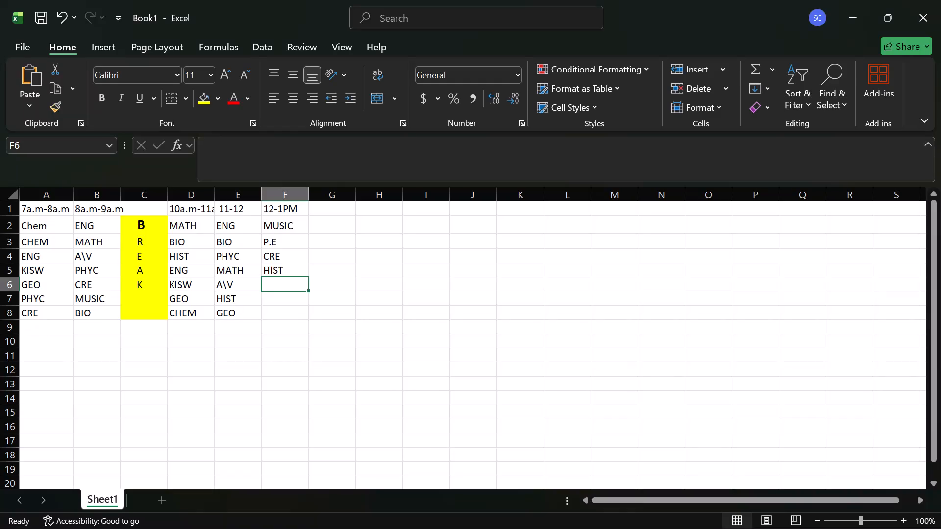
Complete the 12-1PM column with A\V in cell F8, BIO\2 in cell F7 and CHEM\2 in cell F6.
left_click(274, 314)
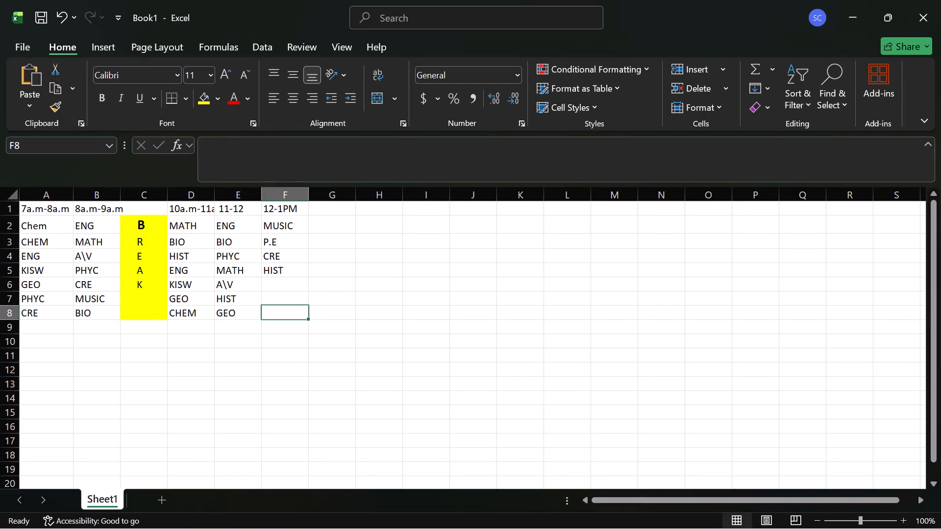
key("a")
type("\\V")
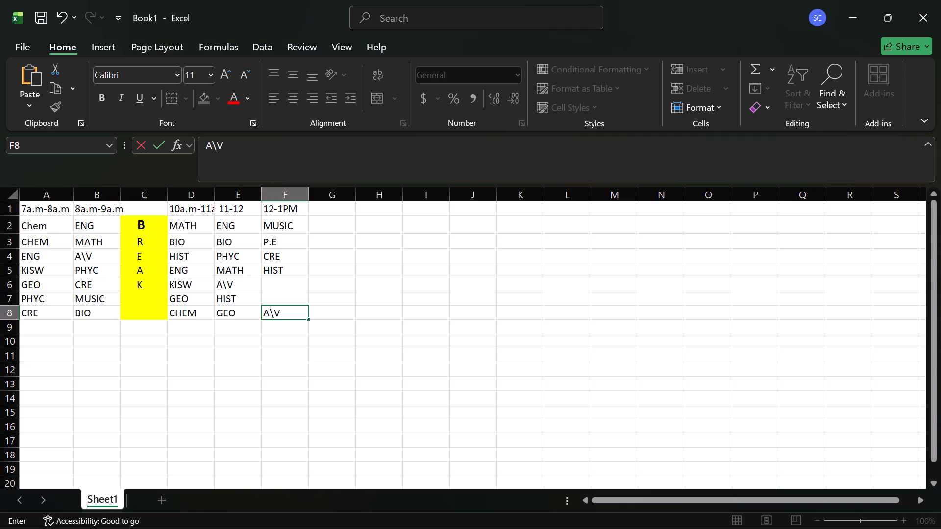
left_click(266, 297)
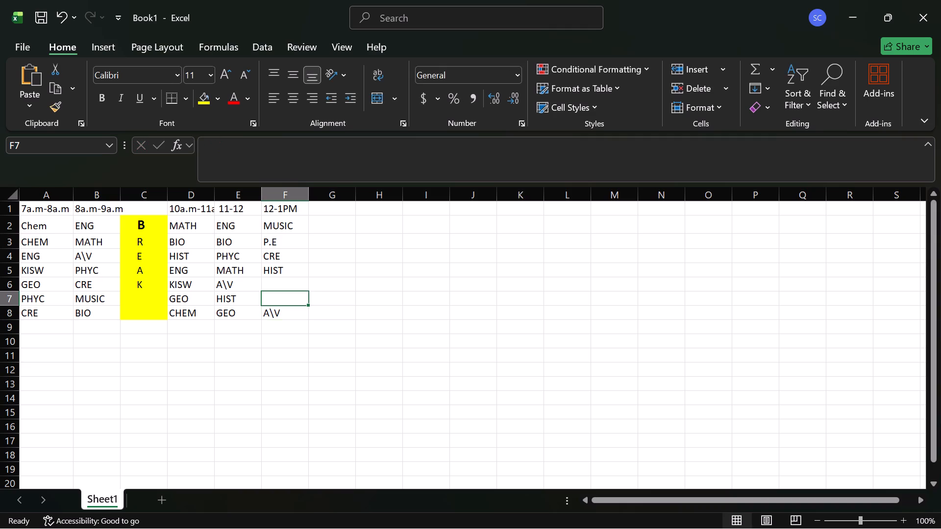
type("BIO")
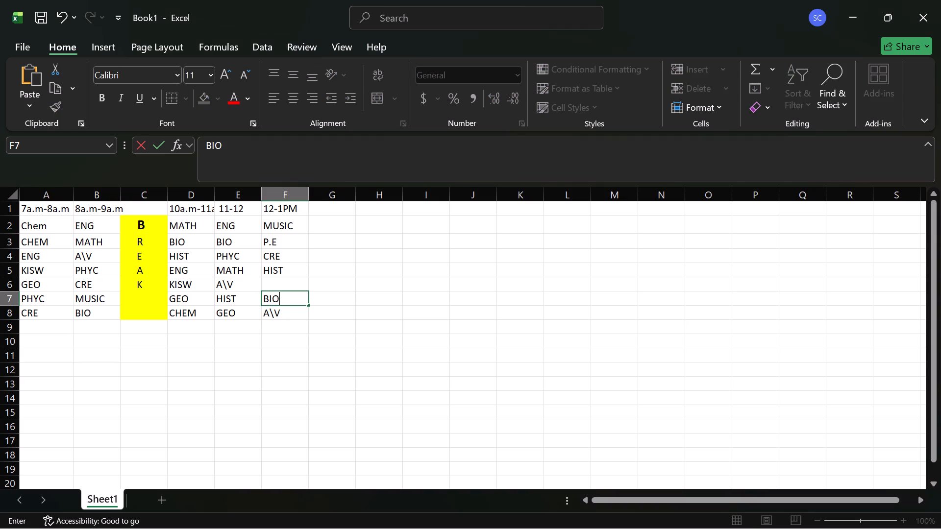
key("backslash")
key("2")
left_click(268, 283)
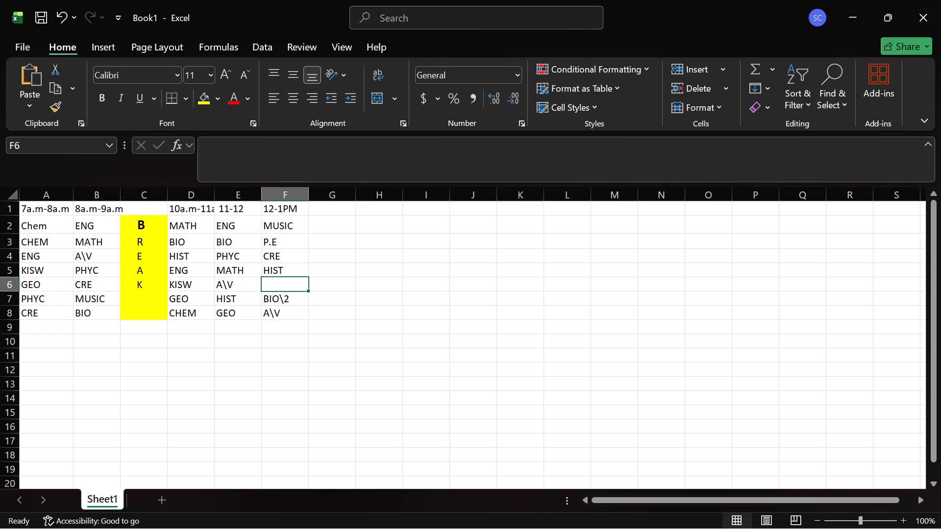
type("CHEM")
key("backslash")
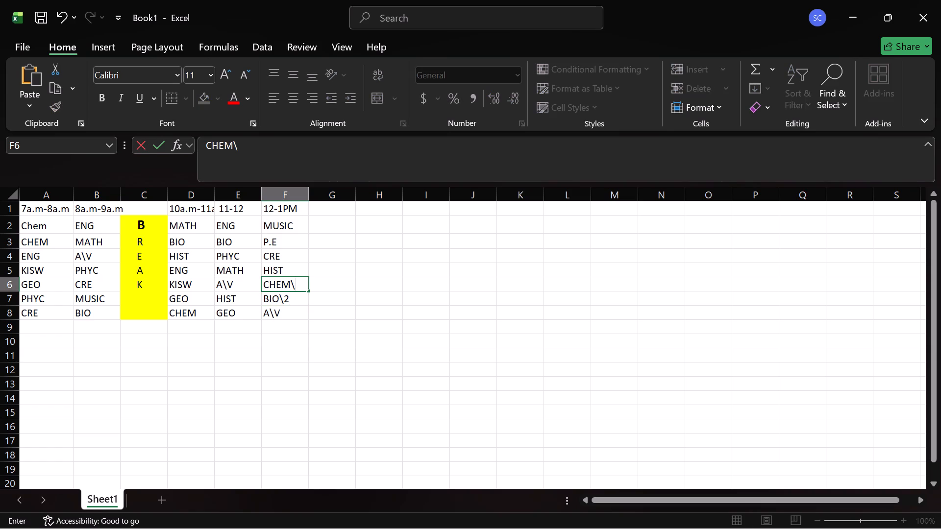
key("2")
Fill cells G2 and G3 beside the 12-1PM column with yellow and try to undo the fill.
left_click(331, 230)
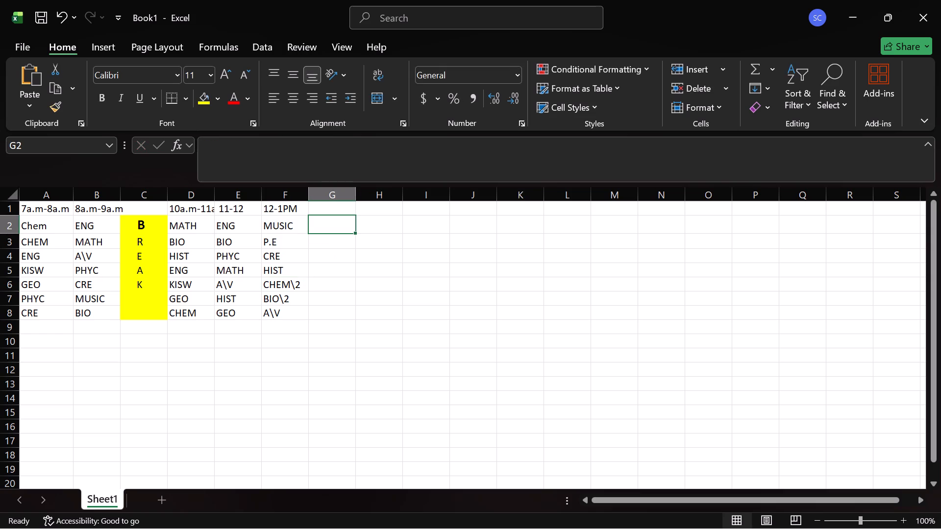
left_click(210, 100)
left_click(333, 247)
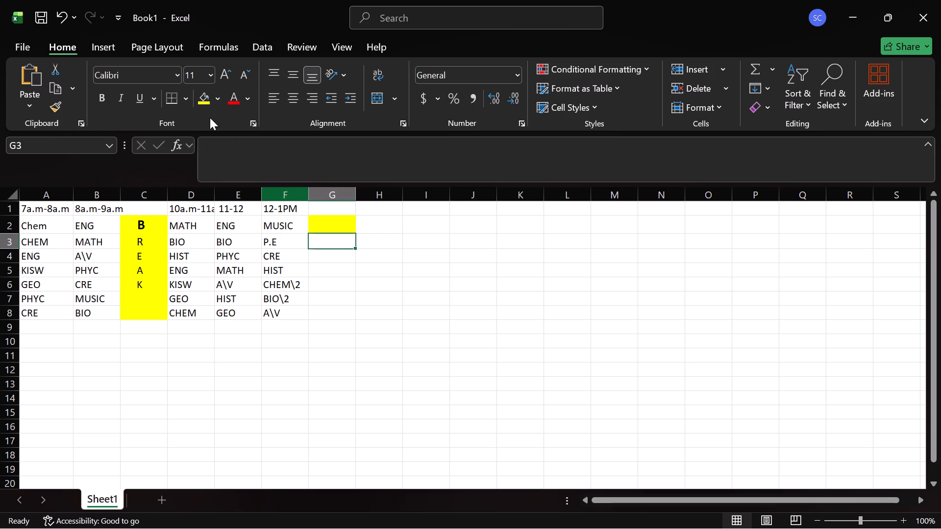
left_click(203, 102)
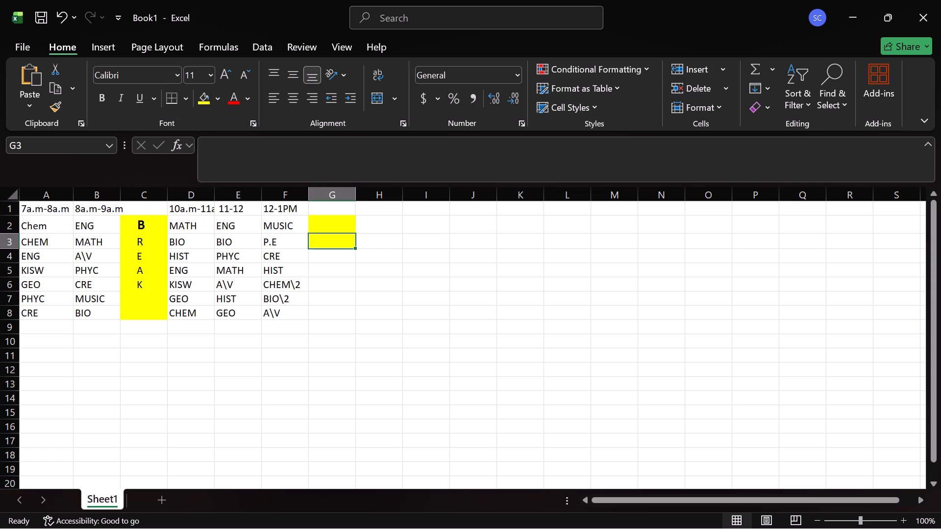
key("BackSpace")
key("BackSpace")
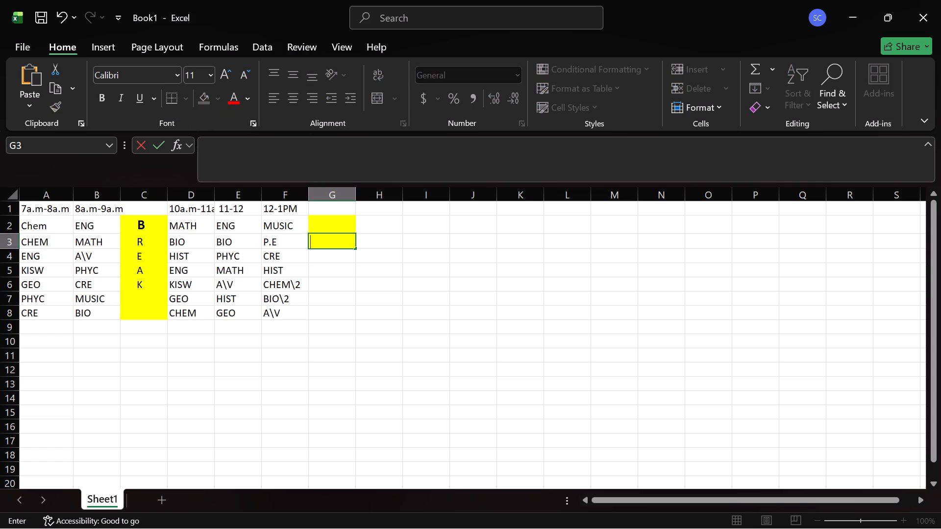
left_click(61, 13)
Set the fill colour of cell G2 to the standard red.
left_click(327, 223)
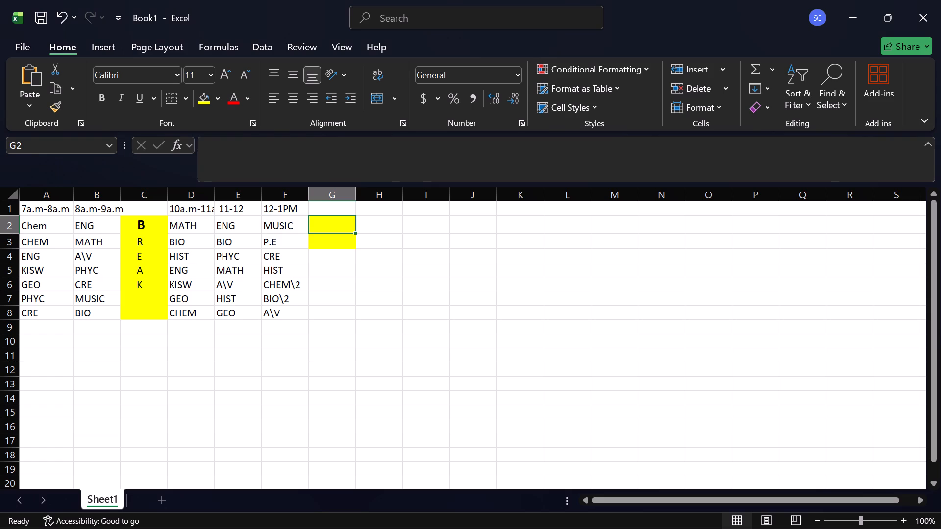
left_click(228, 94)
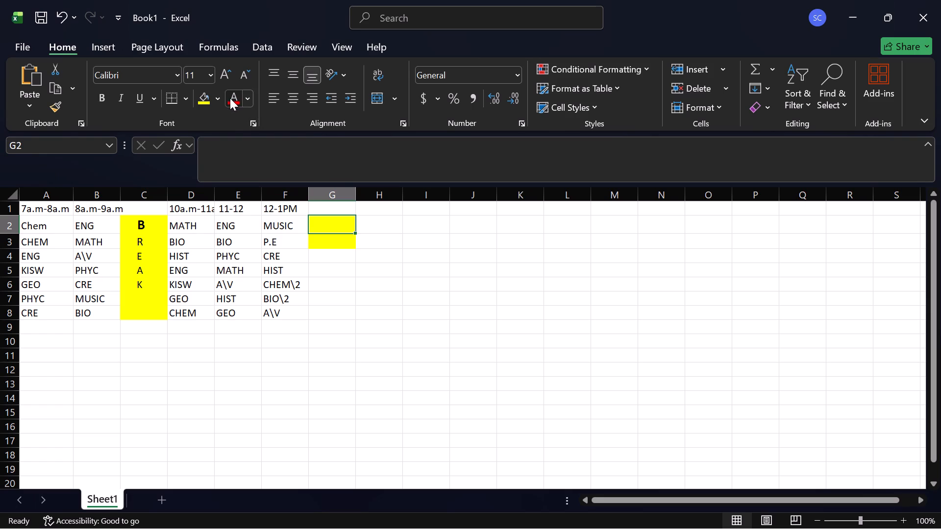
left_click(230, 99)
left_click(233, 104)
left_click(216, 99)
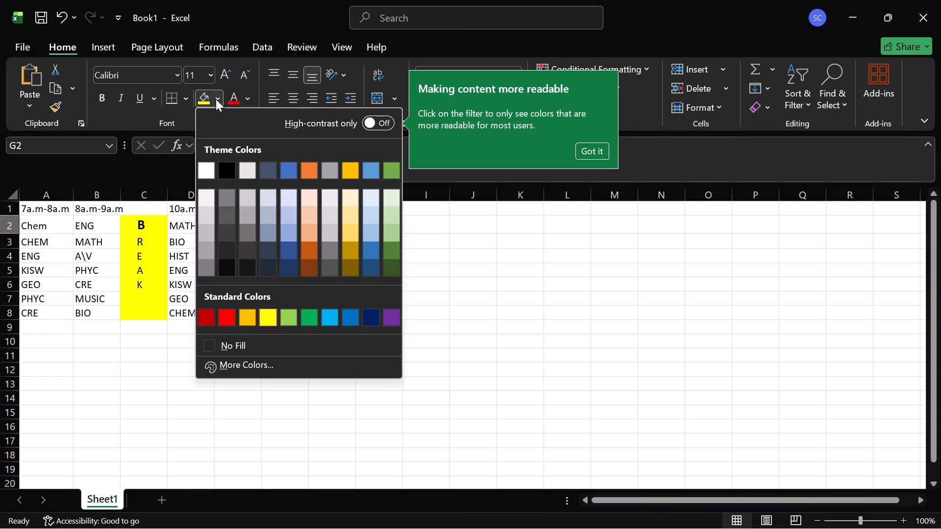
left_click(224, 308)
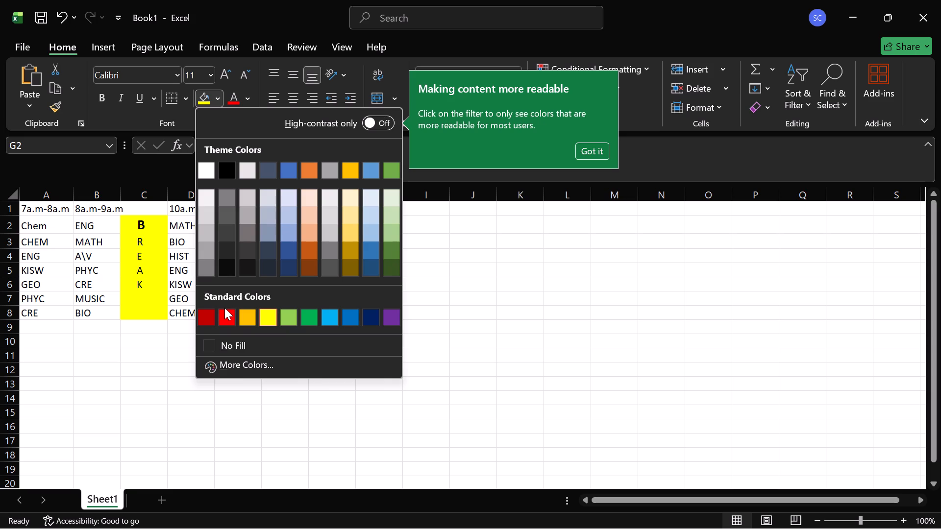
left_click(224, 308)
left_click(594, 147)
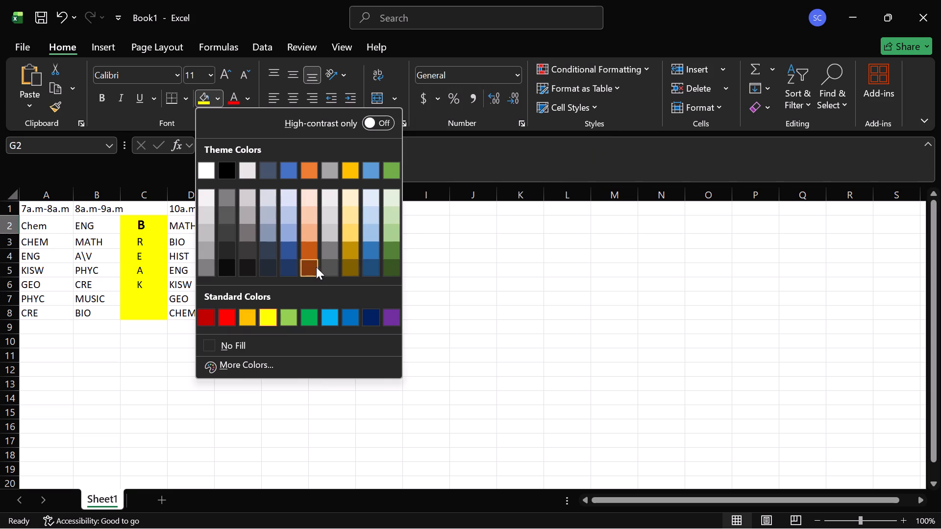
left_click(222, 311)
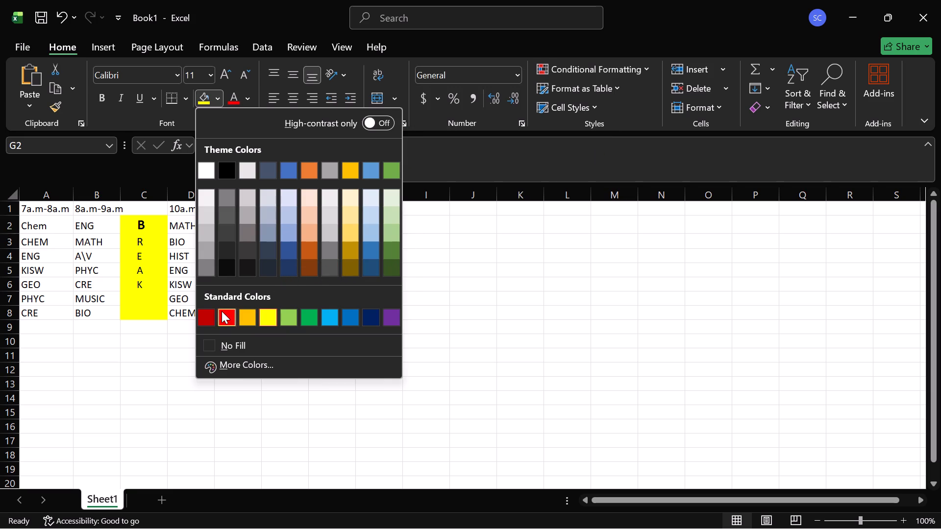
Apply the same red fill to cells G3 through G8, down to the last timetable row.
left_click(335, 248)
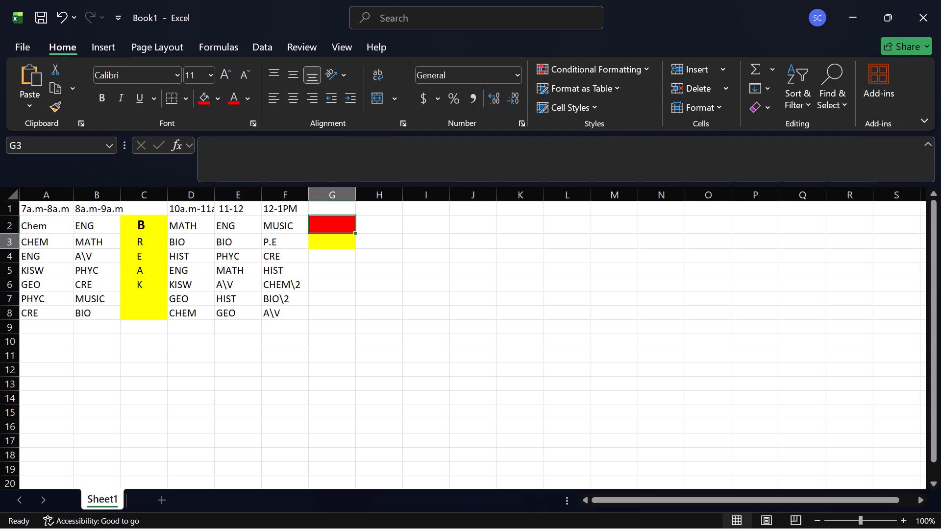
left_click(201, 100)
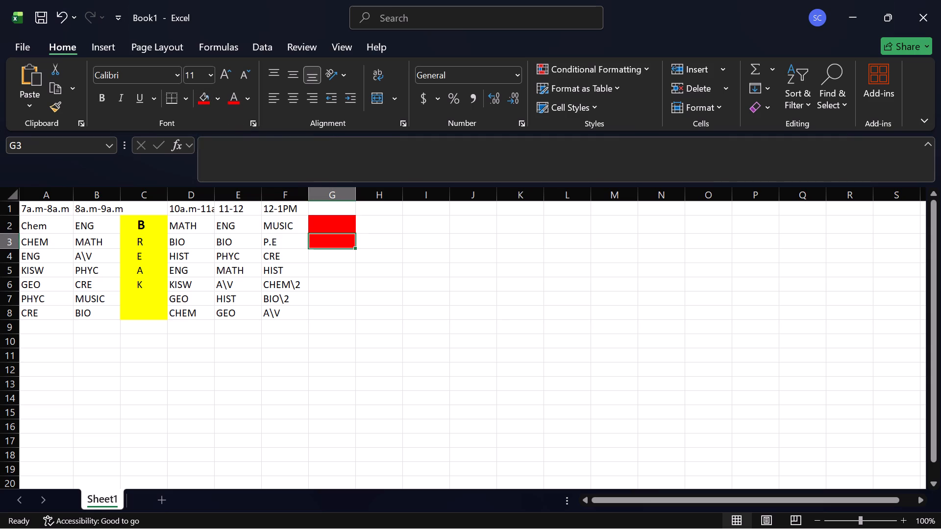
left_click(328, 260)
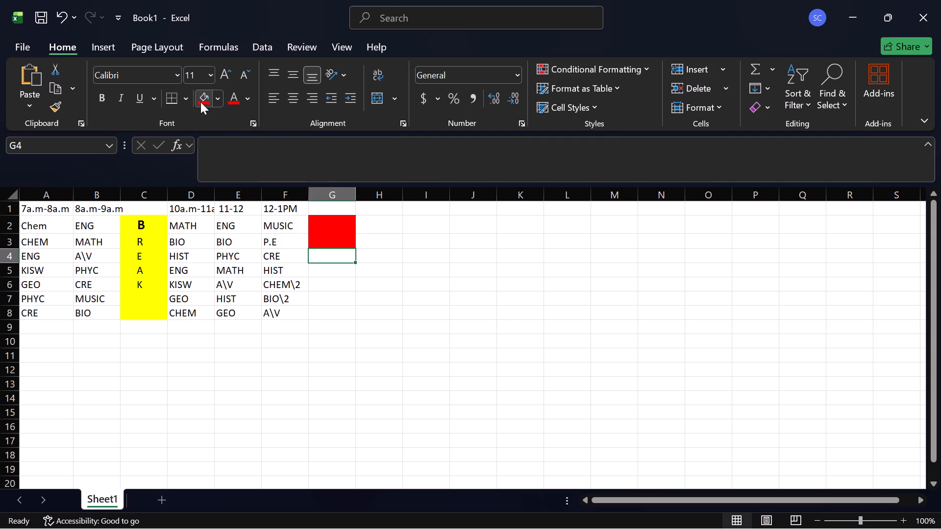
left_click(200, 102)
left_click(329, 271)
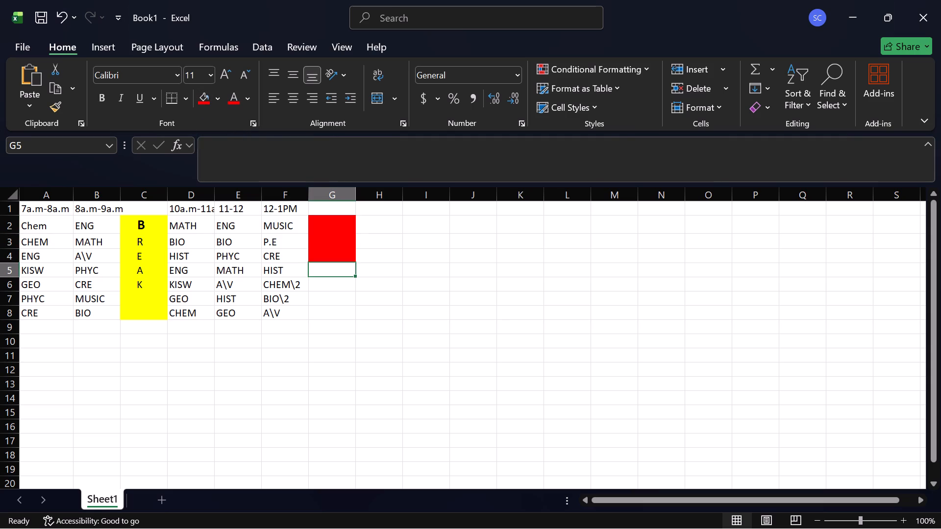
left_click(200, 99)
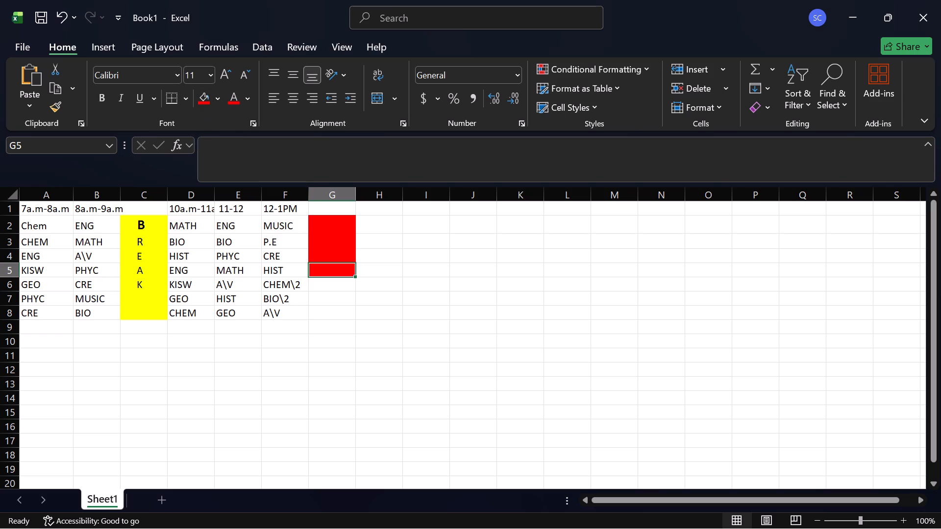
left_click(341, 282)
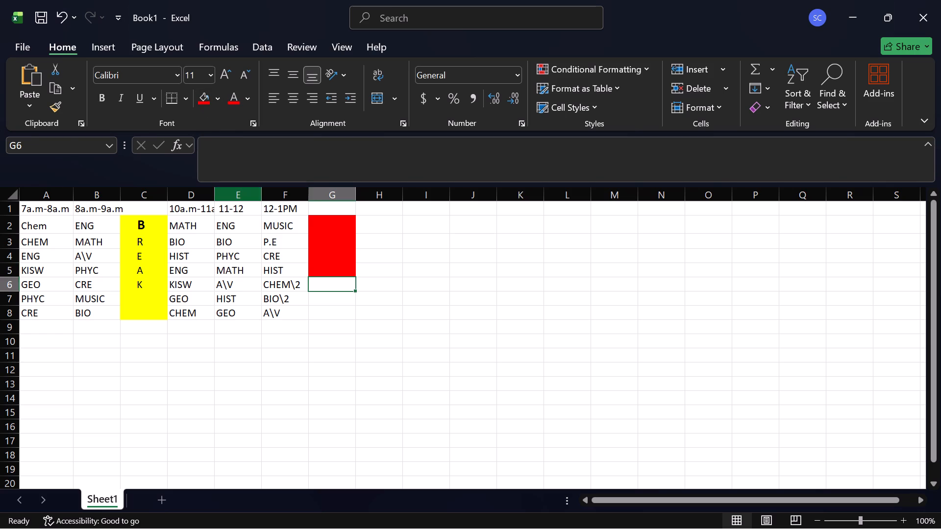
left_click(200, 104)
left_click(327, 299)
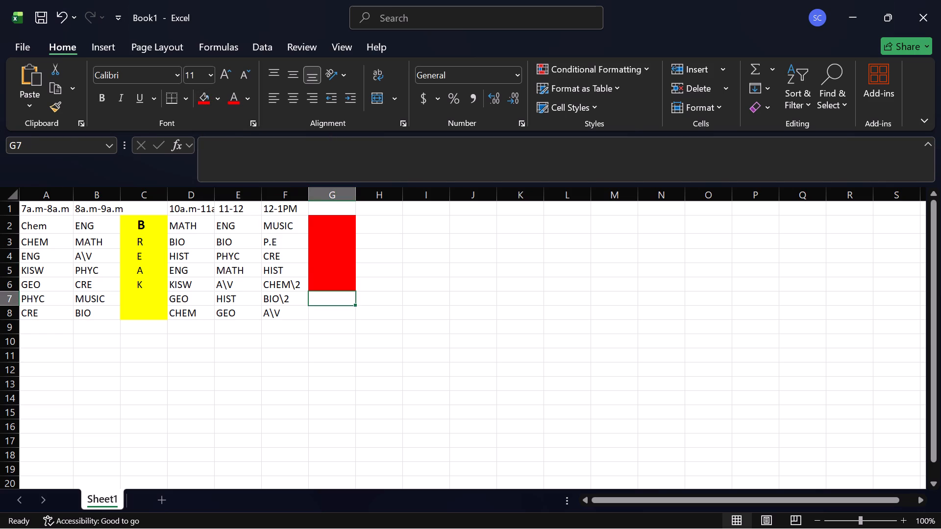
left_click(199, 97)
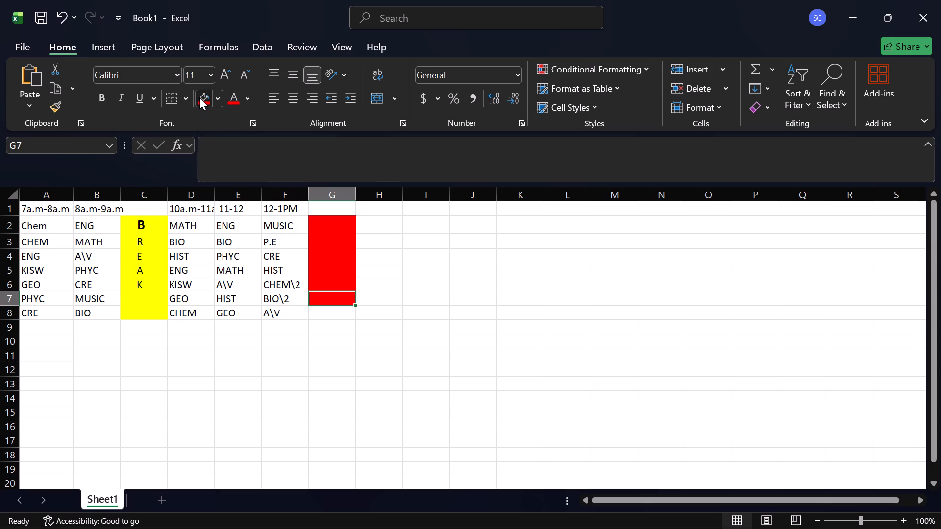
left_click(322, 319)
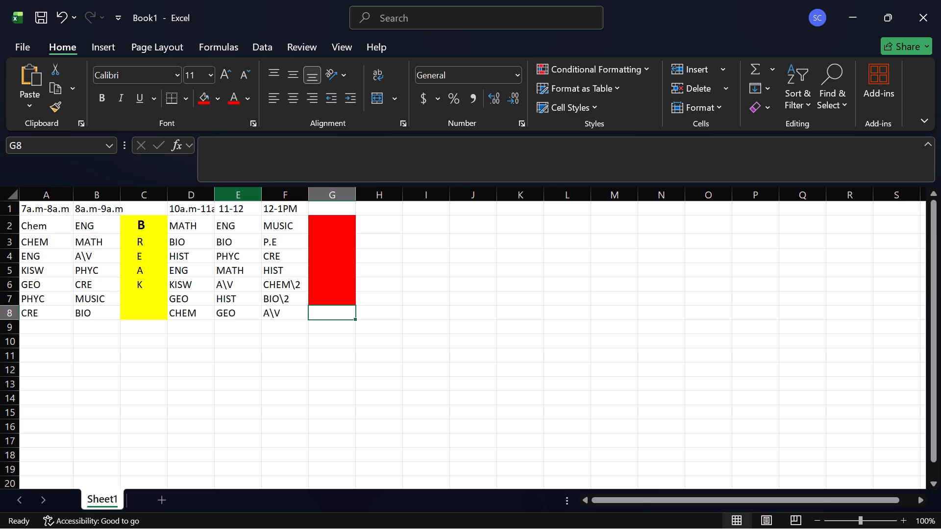
left_click(200, 101)
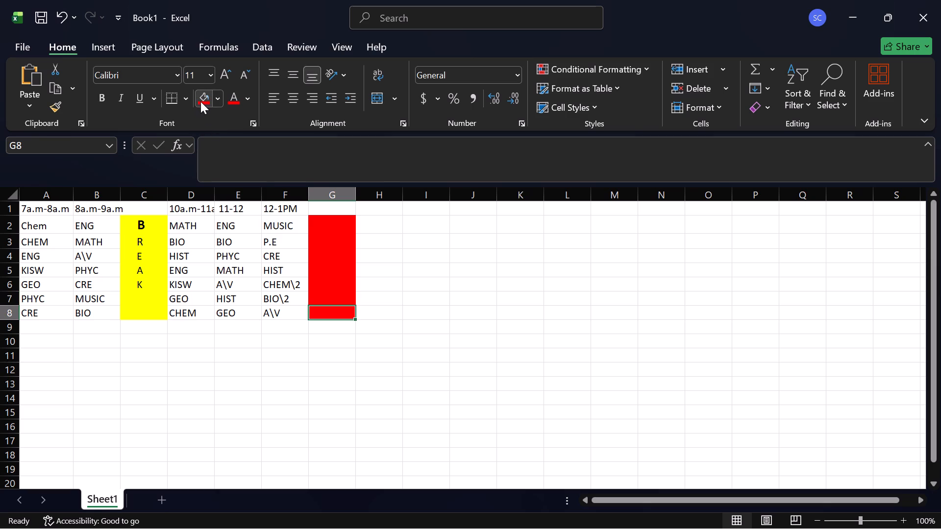
Select cell G2, the first cell of the red column.
left_click(326, 226)
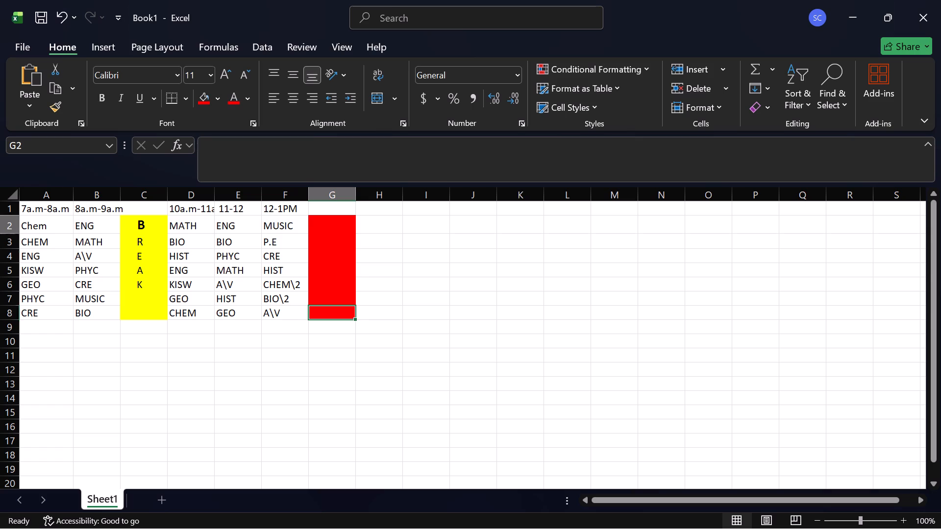
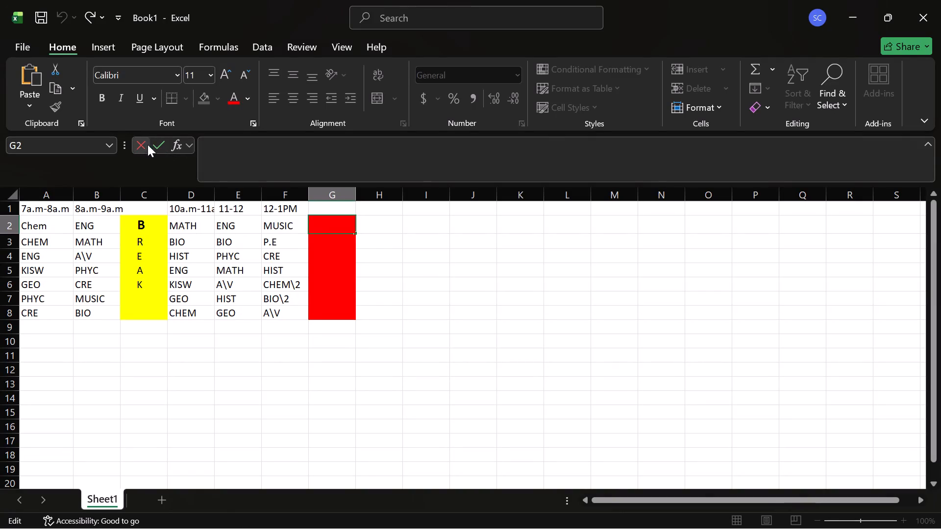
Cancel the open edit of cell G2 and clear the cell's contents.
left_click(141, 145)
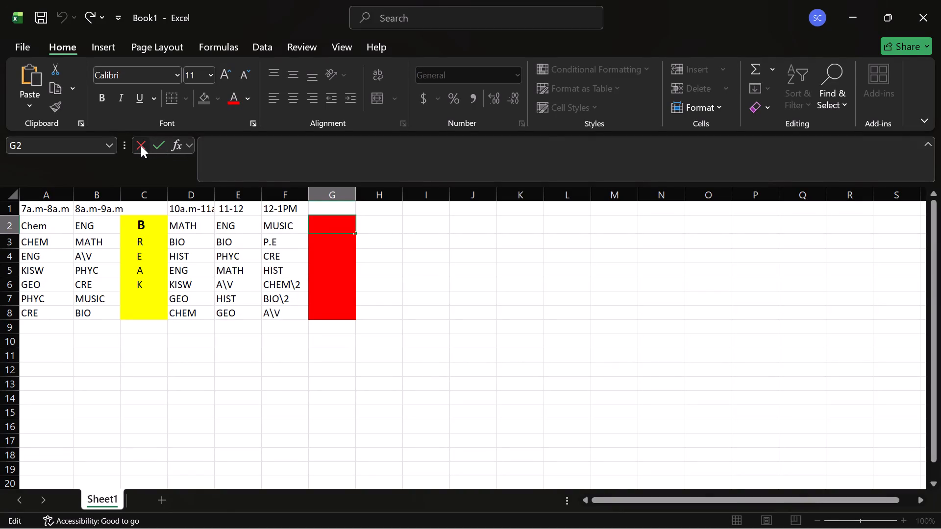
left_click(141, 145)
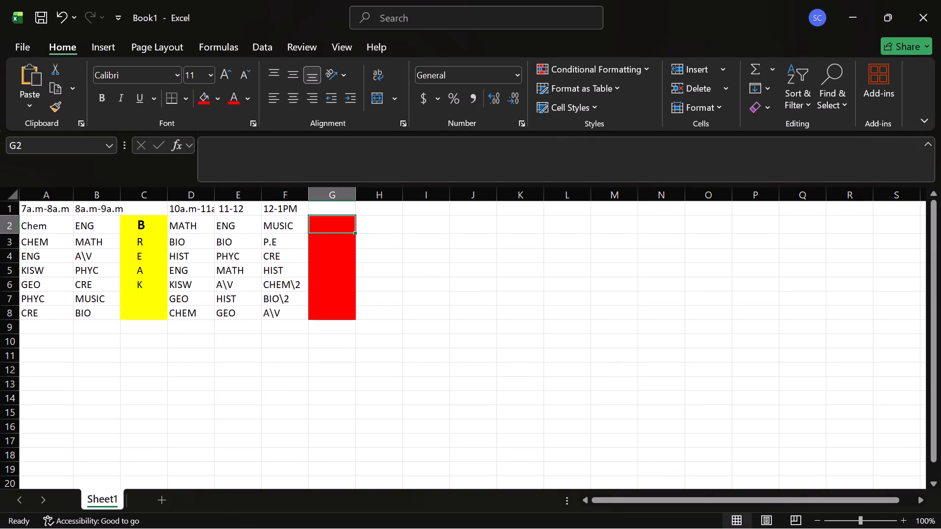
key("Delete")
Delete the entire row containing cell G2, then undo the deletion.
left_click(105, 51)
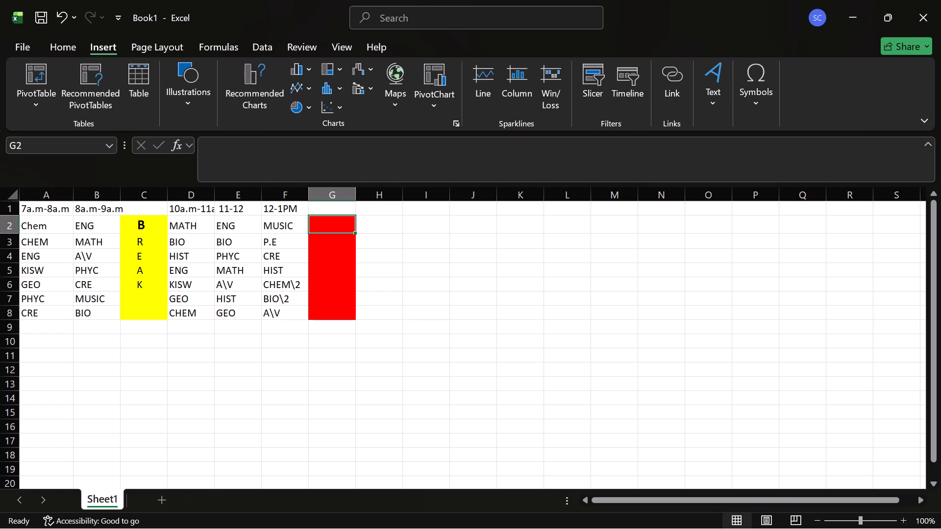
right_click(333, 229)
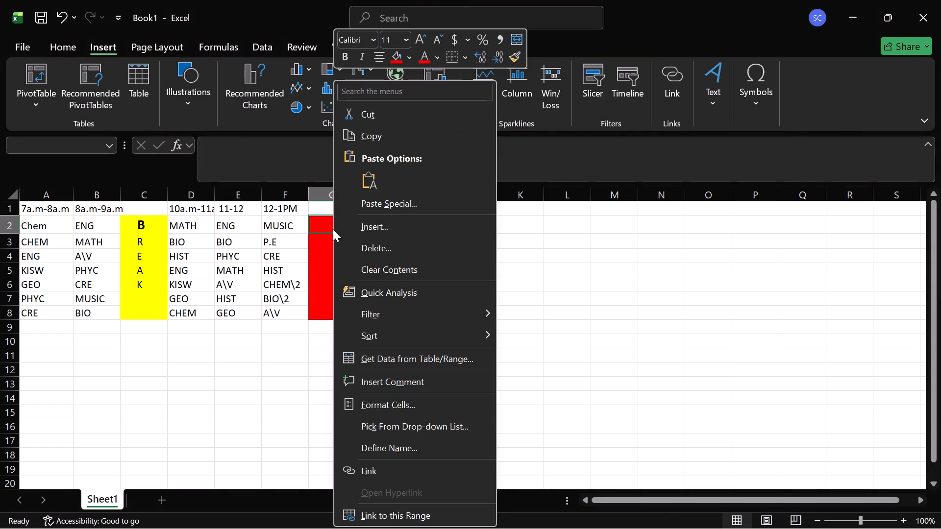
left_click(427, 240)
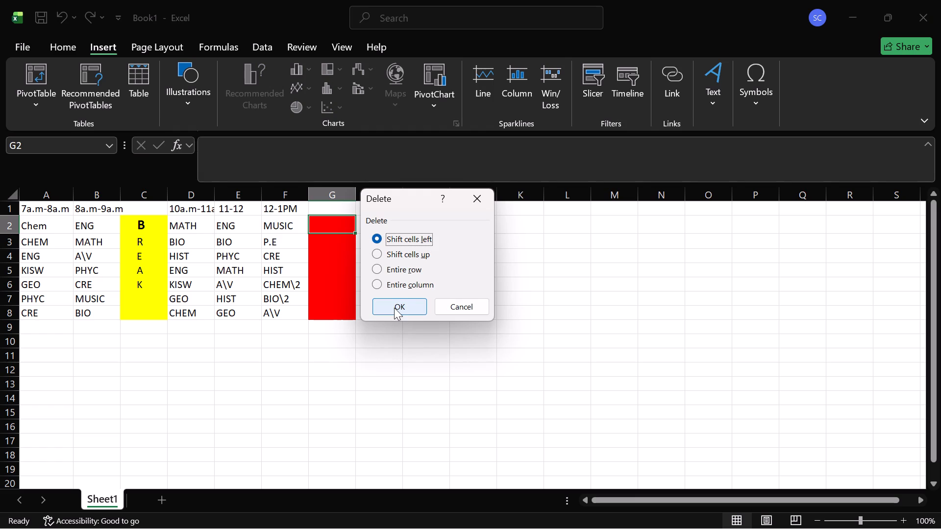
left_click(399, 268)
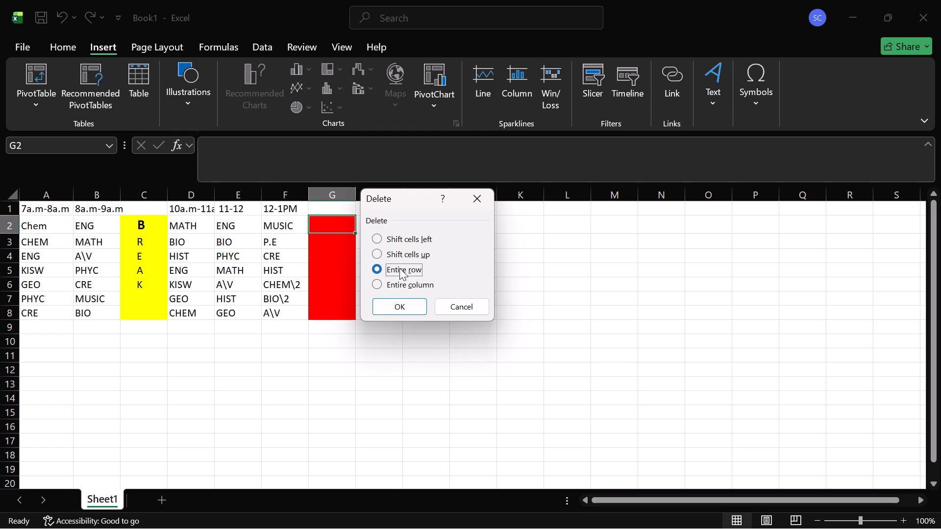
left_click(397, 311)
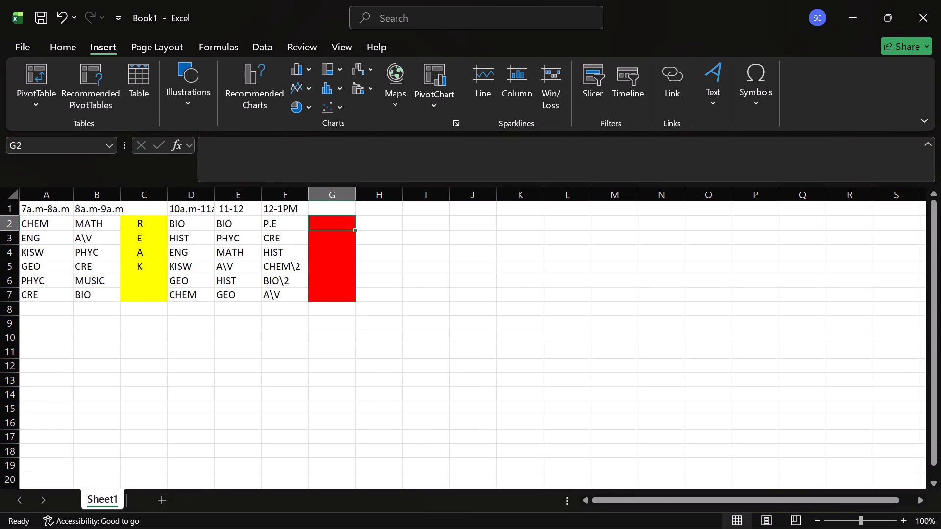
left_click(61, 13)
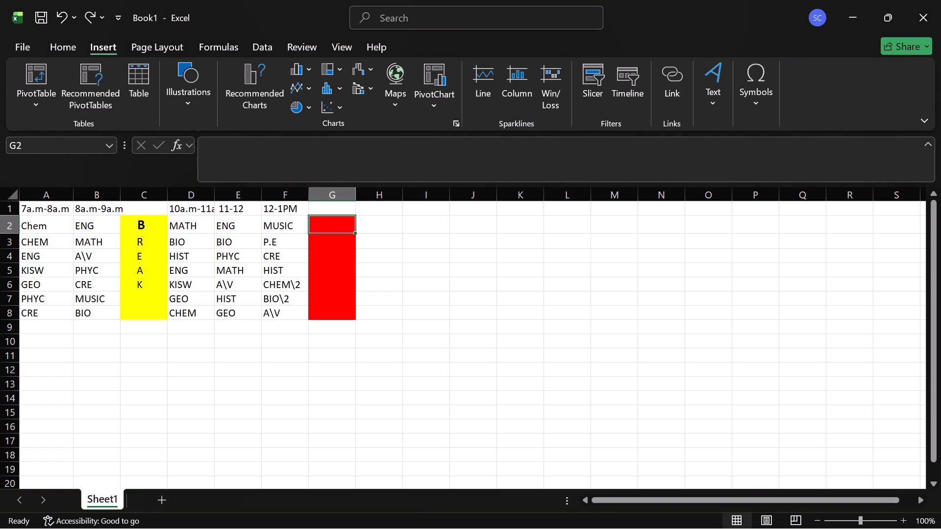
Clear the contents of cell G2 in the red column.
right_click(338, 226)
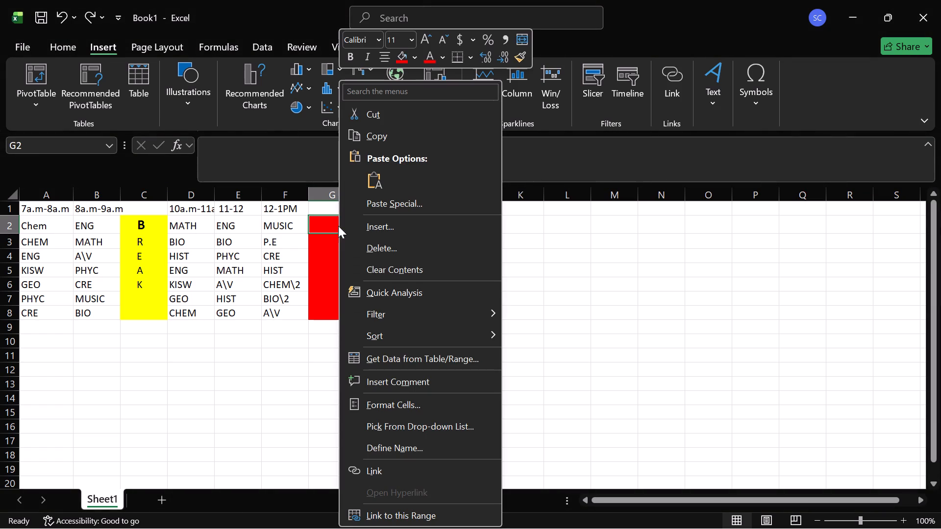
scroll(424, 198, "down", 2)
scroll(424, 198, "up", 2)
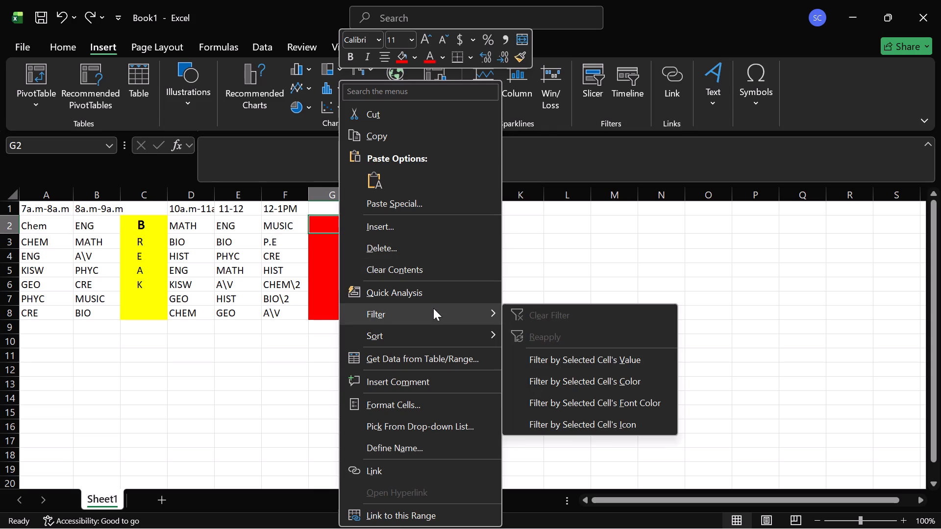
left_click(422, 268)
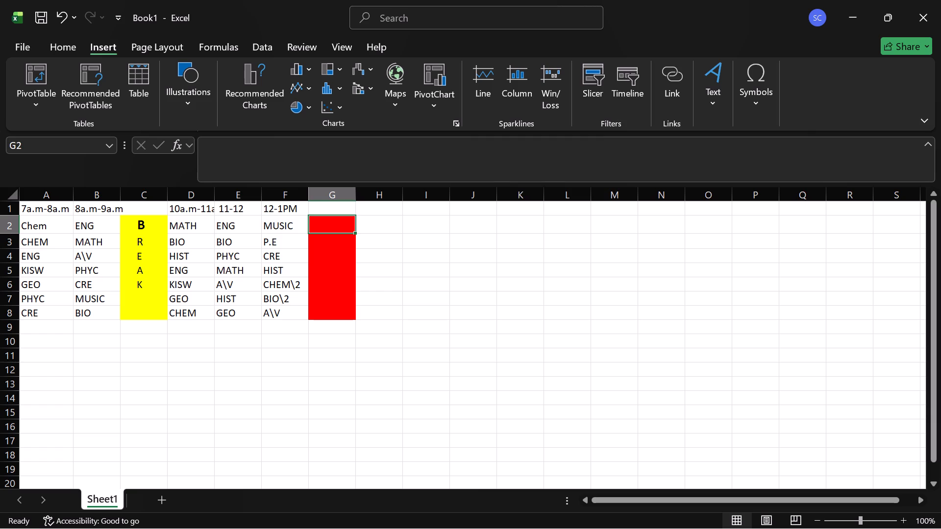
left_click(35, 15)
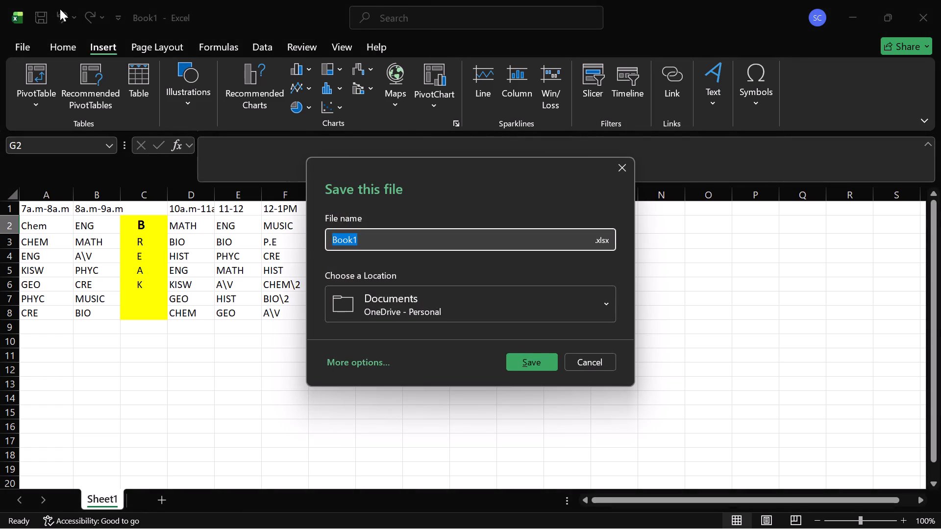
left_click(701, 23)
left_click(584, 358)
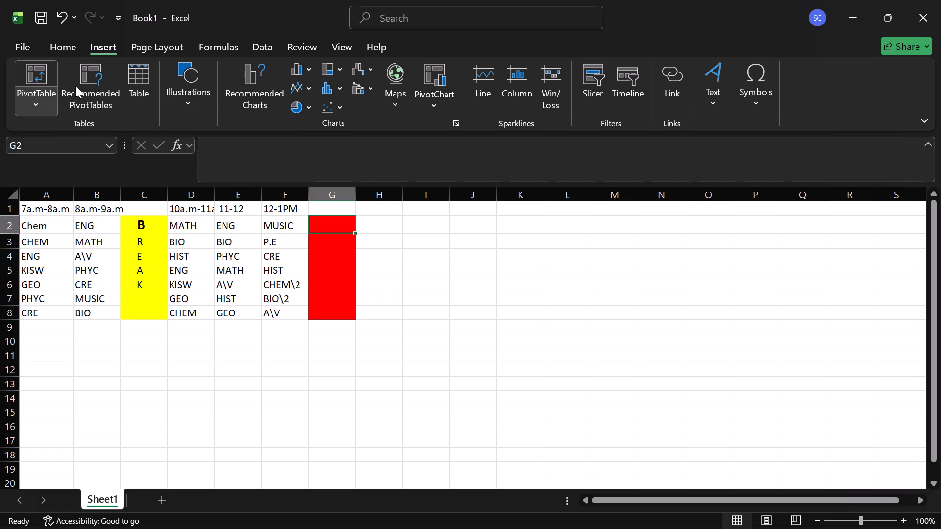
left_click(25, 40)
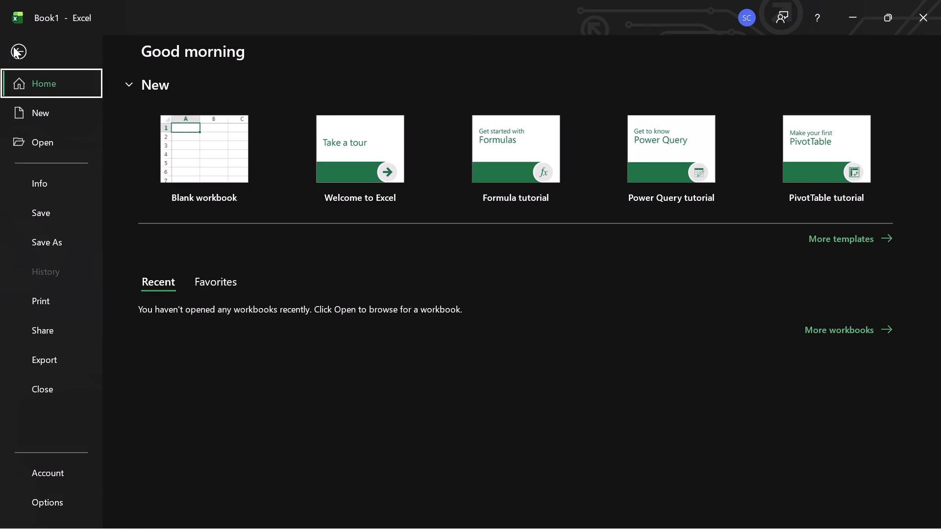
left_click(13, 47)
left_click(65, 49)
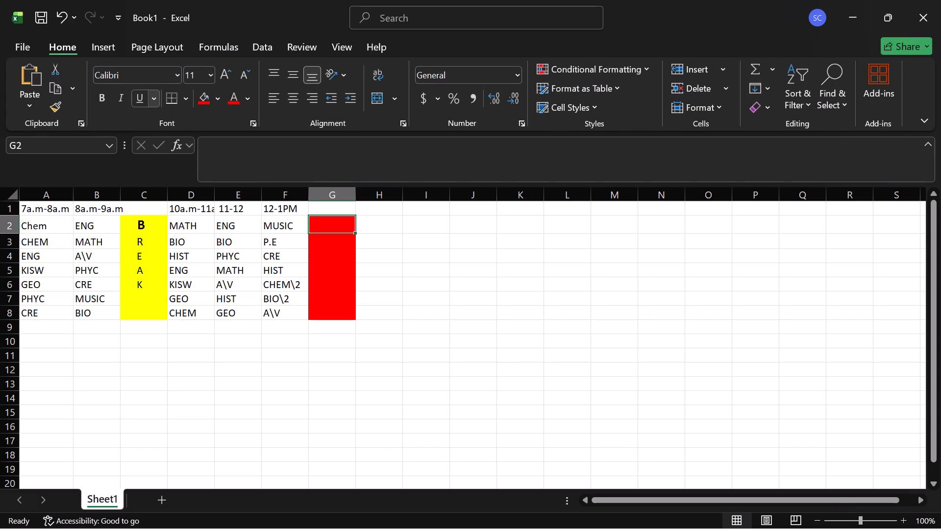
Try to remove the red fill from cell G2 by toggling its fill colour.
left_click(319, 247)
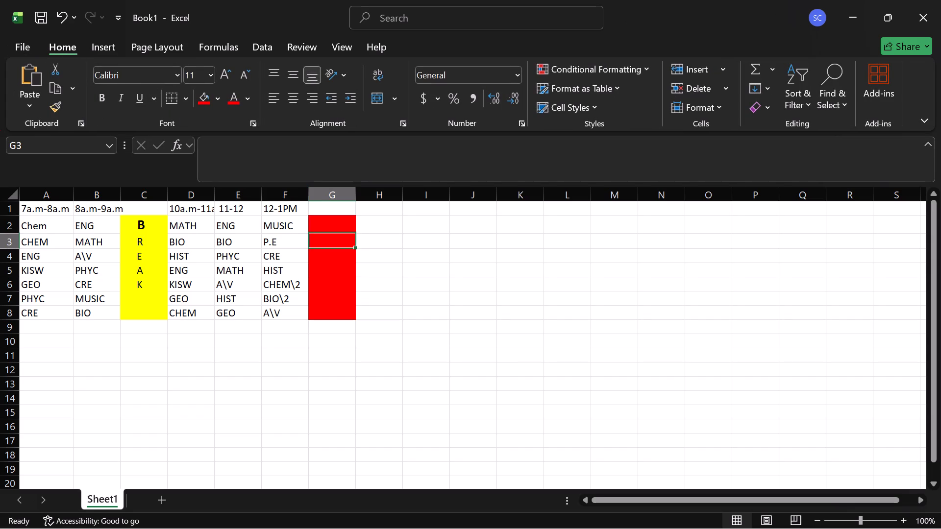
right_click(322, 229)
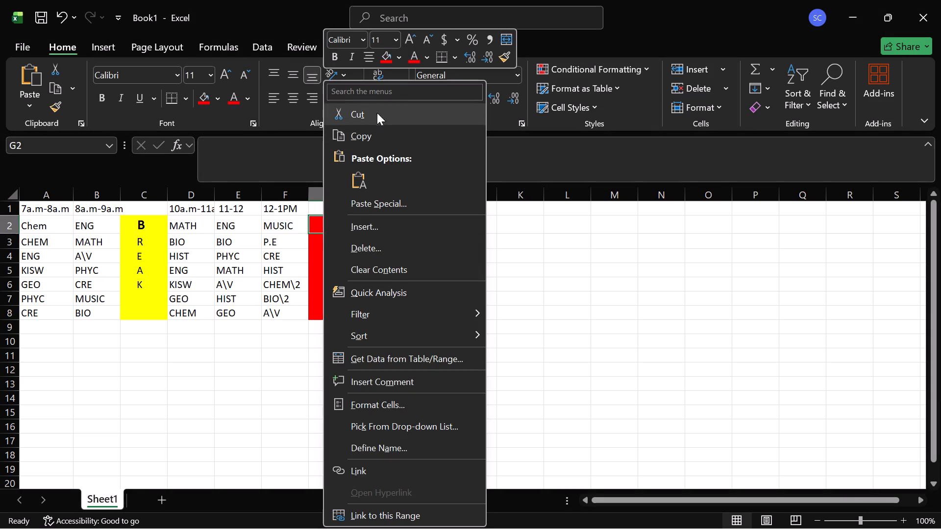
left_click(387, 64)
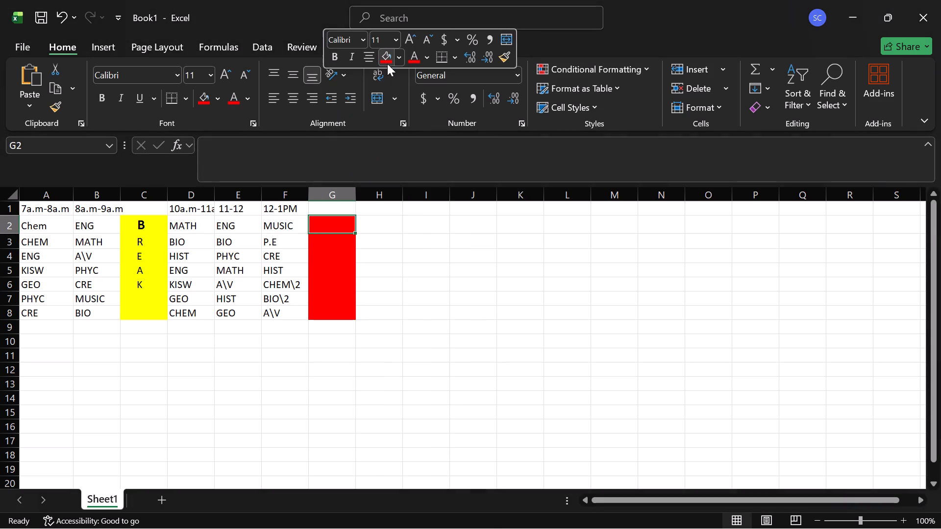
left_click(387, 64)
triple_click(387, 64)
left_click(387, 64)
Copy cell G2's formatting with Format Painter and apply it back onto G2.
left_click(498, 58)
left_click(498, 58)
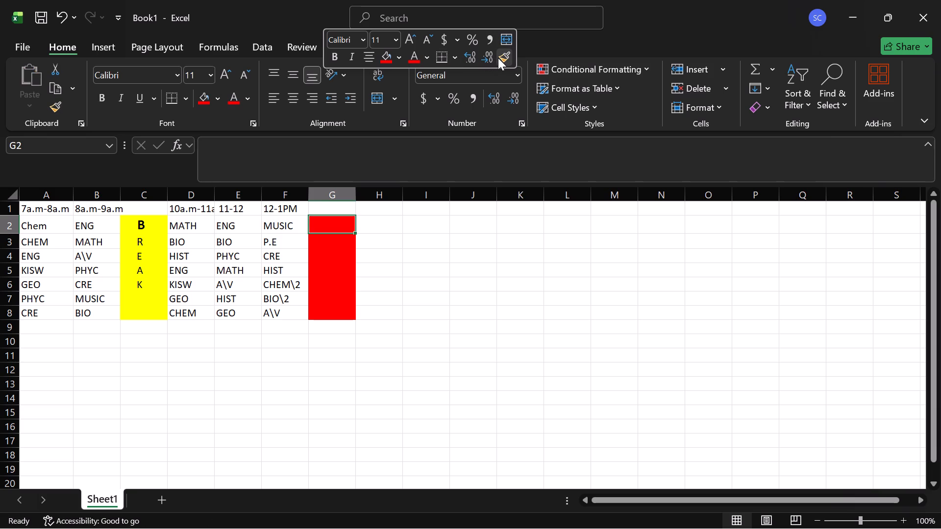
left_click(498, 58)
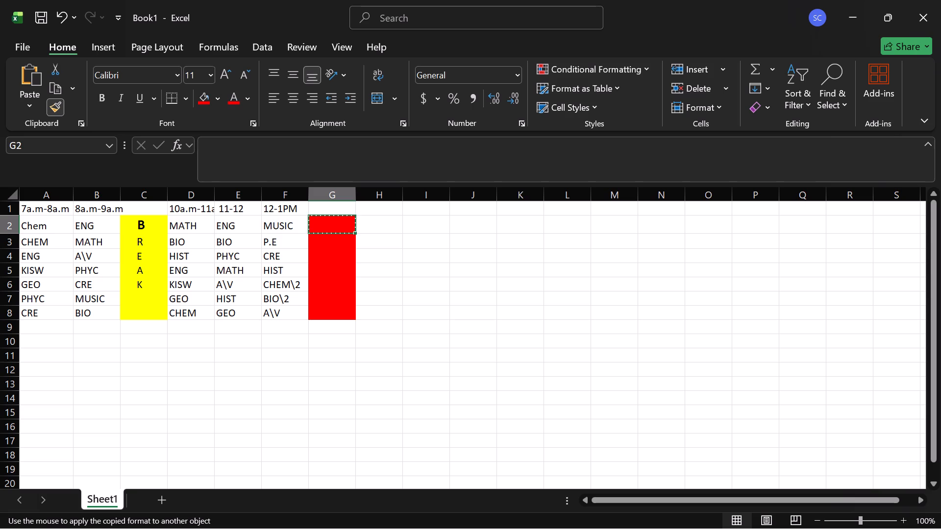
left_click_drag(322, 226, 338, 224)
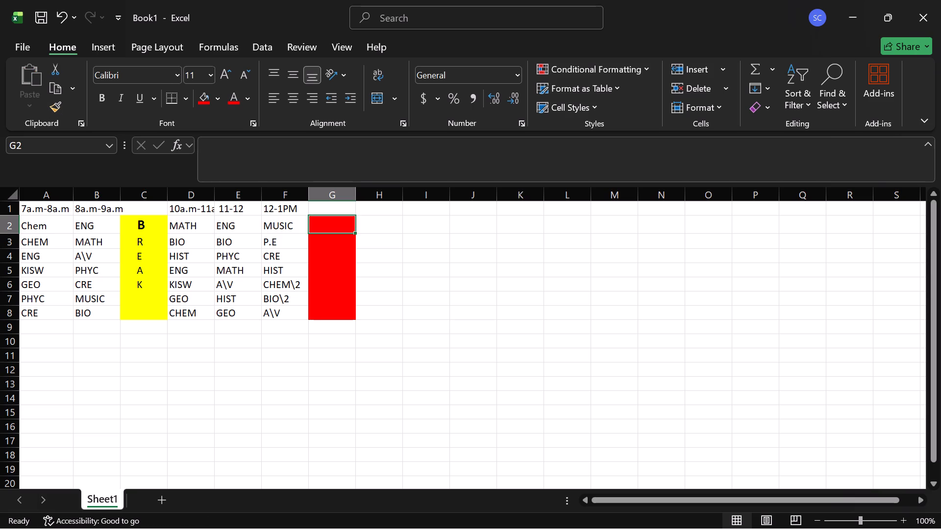
Undo the recent changes step by step until all red and yellow fill is gone from column G.
left_click(64, 14)
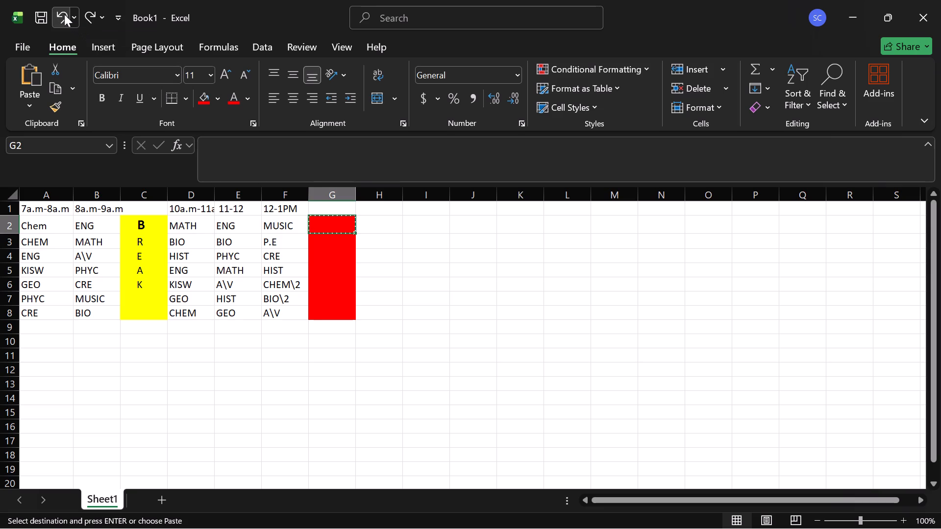
left_click(64, 14)
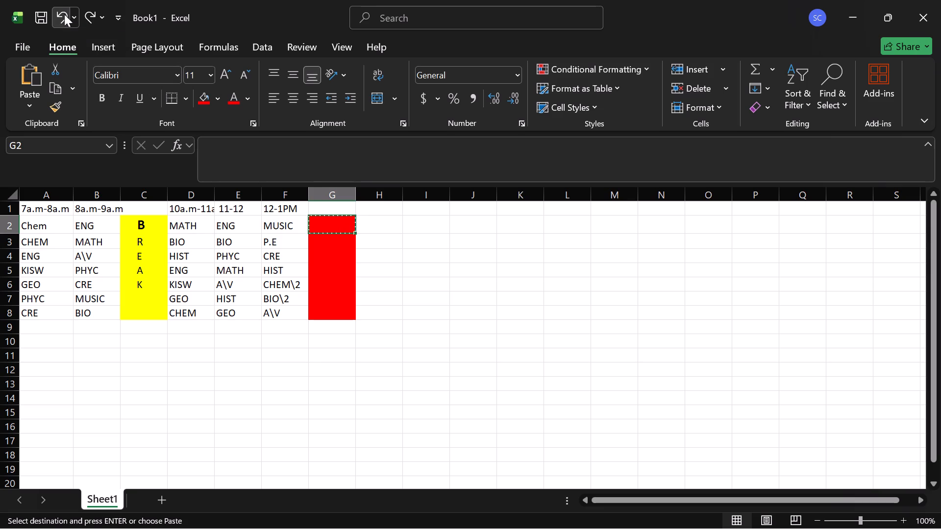
left_click(64, 14)
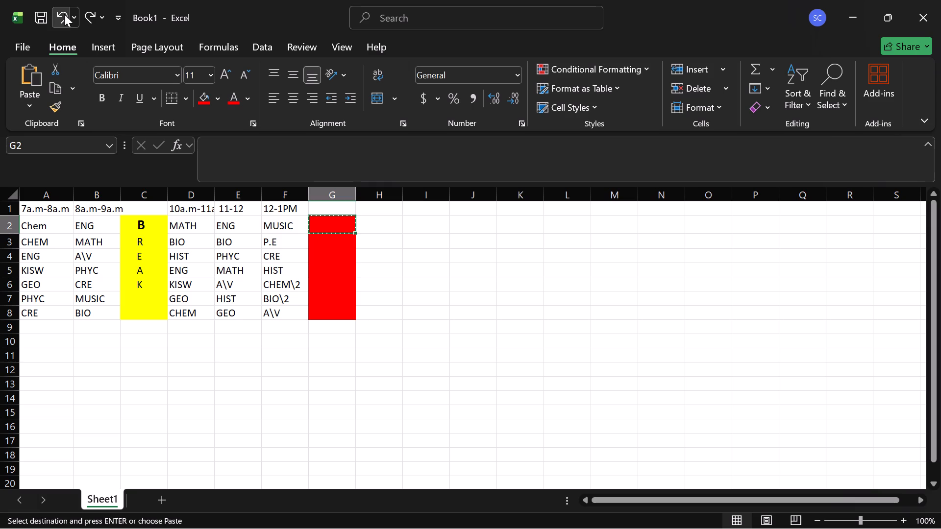
left_click(64, 14)
triple_click(64, 14)
triple_click(64, 14)
triple_click(64, 14)
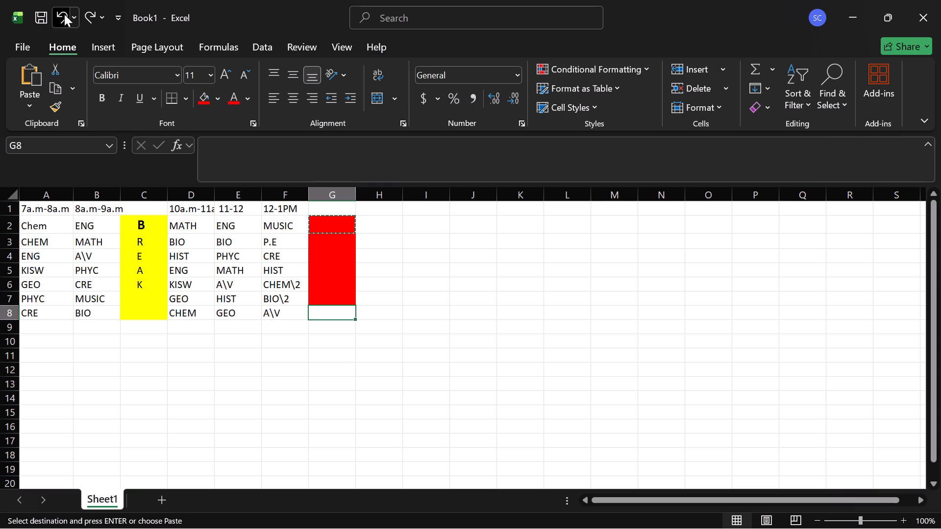
triple_click(64, 14)
double_click(64, 14)
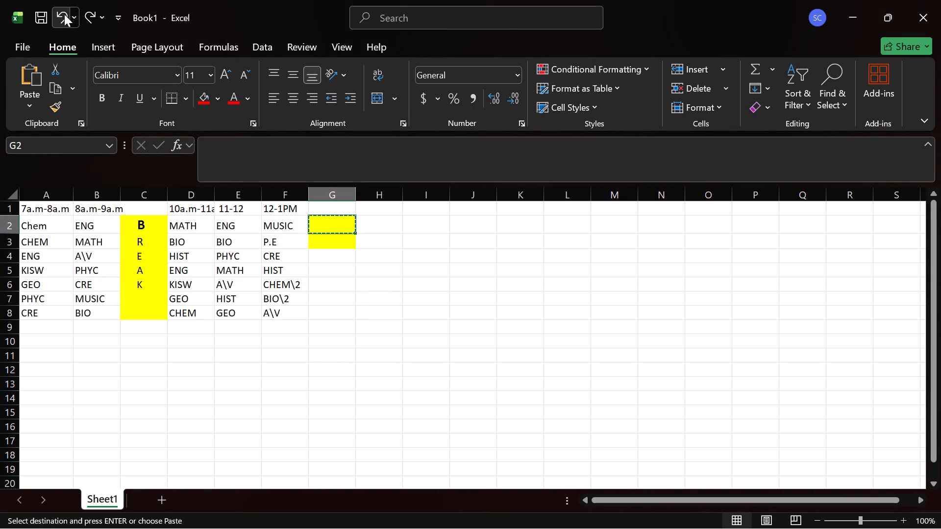
double_click(64, 14)
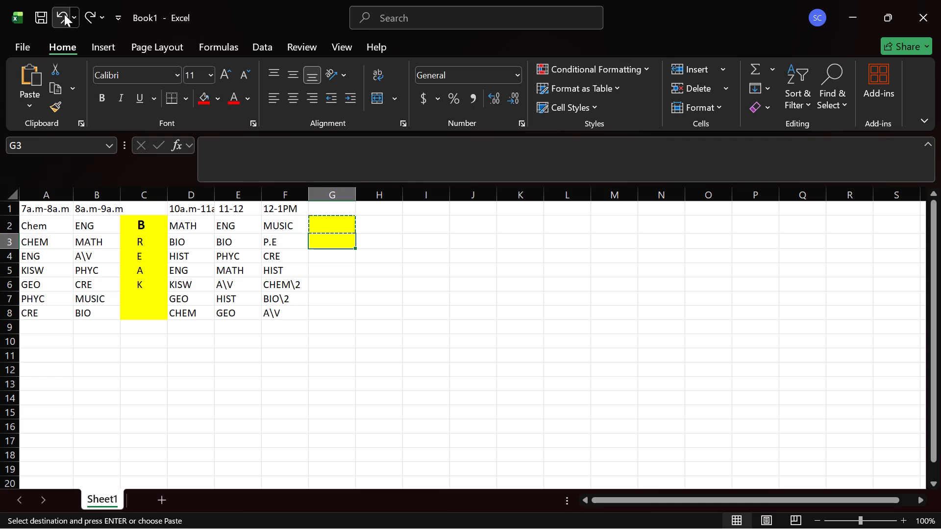
left_click(64, 14)
left_click(64, 14)
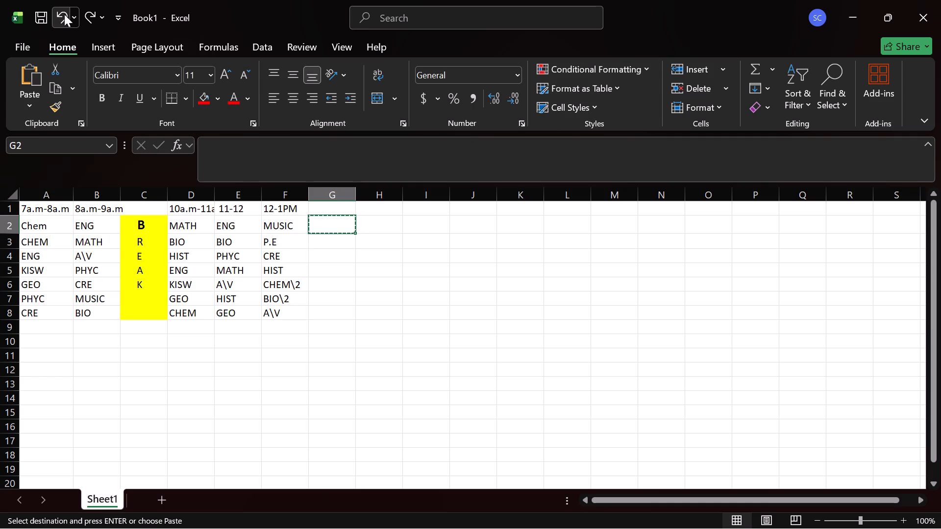
Enter the letter L in cell G2, preceded by four spaces, at font size 12.
left_click(321, 227)
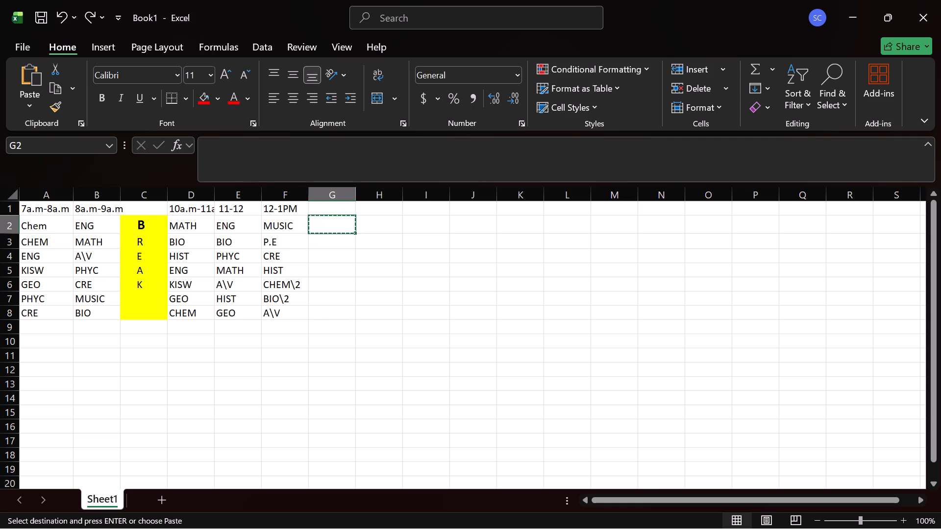
key("l")
key("BackSpace")
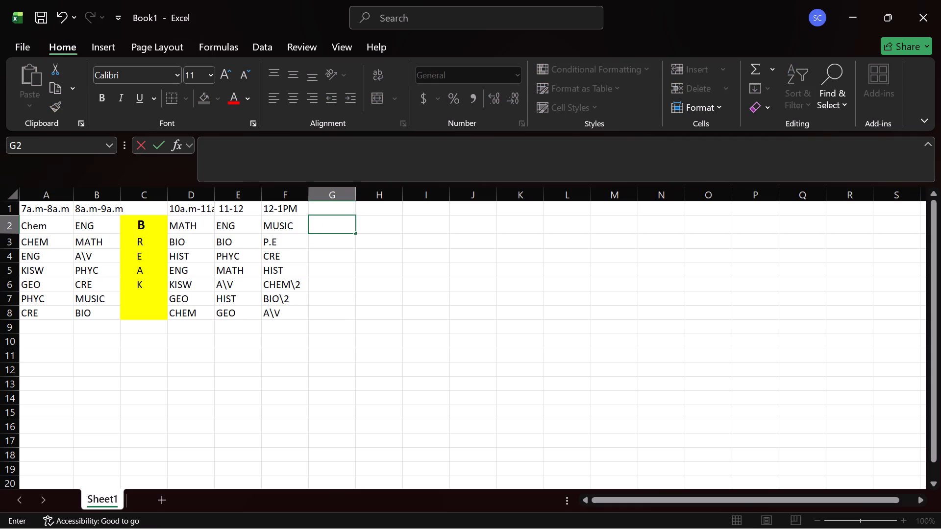
key("space")
key("space")
key("space")
key("space")
left_click(227, 72)
key("l")
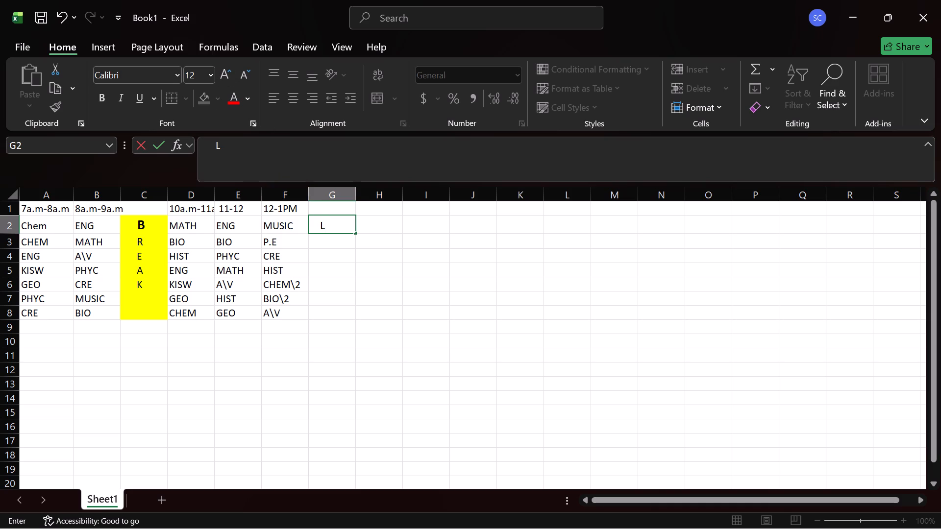
Enter the letters U in cell G3 and N in cell G4, each preceded by four spaces.
left_click(334, 240)
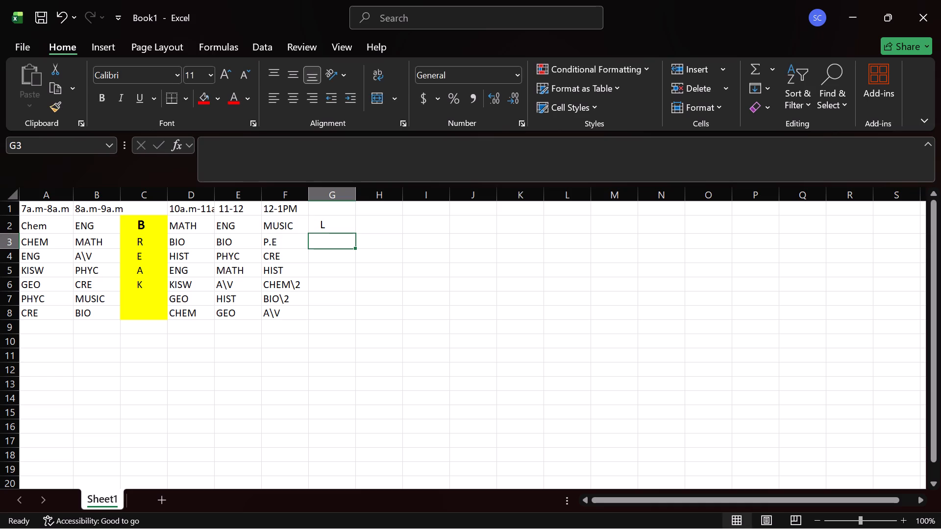
key("space")
key("space")
key("space")
key("space")
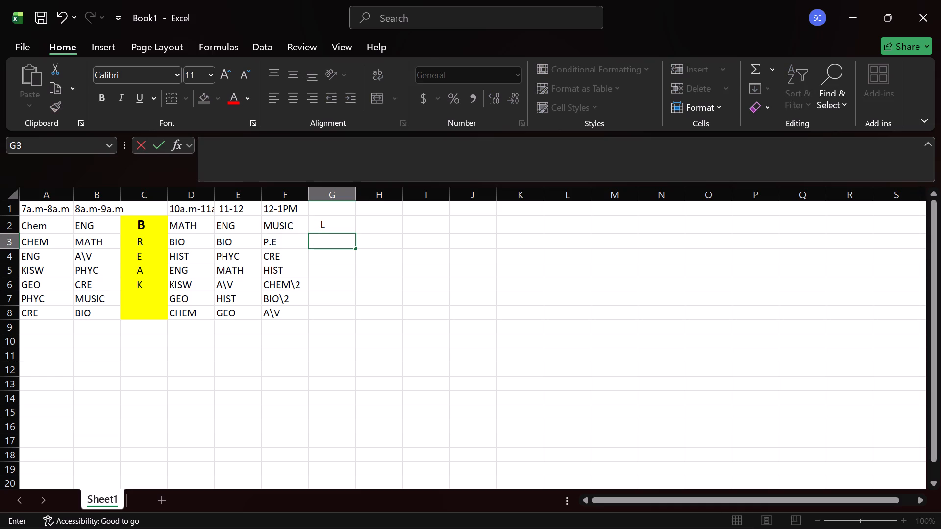
key("u")
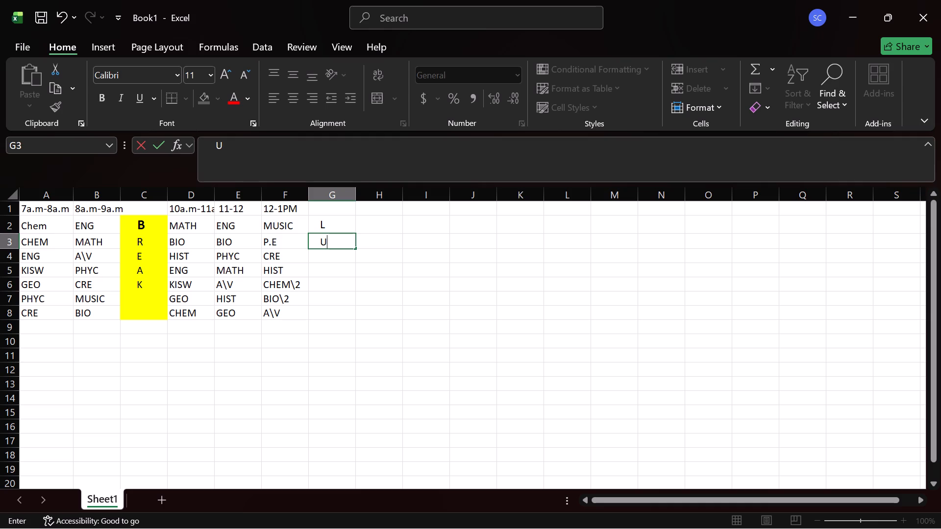
left_click(333, 255)
key("space")
key("space")
key("space")
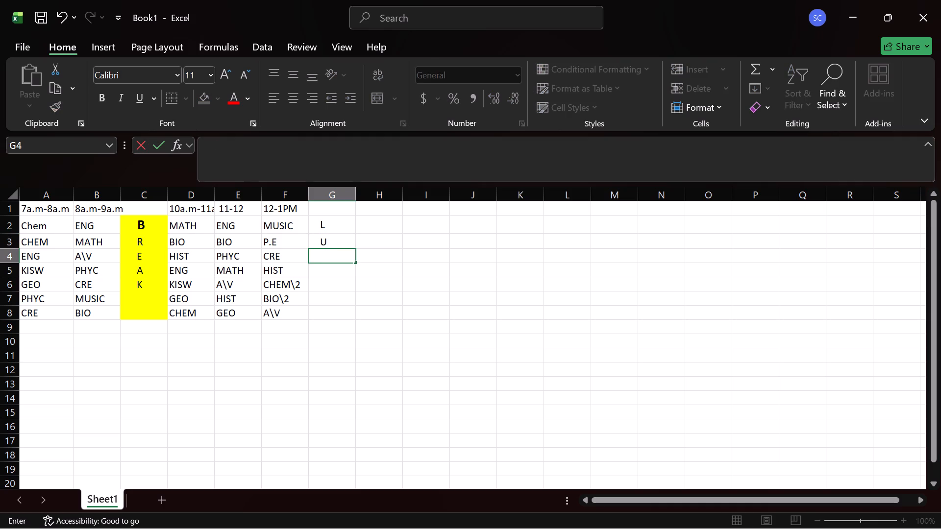
key("space")
key("n")
Enter the letters C in cell G5 and H in cell G6, each preceded by four spaces, to complete LUNCH.
left_click(325, 272)
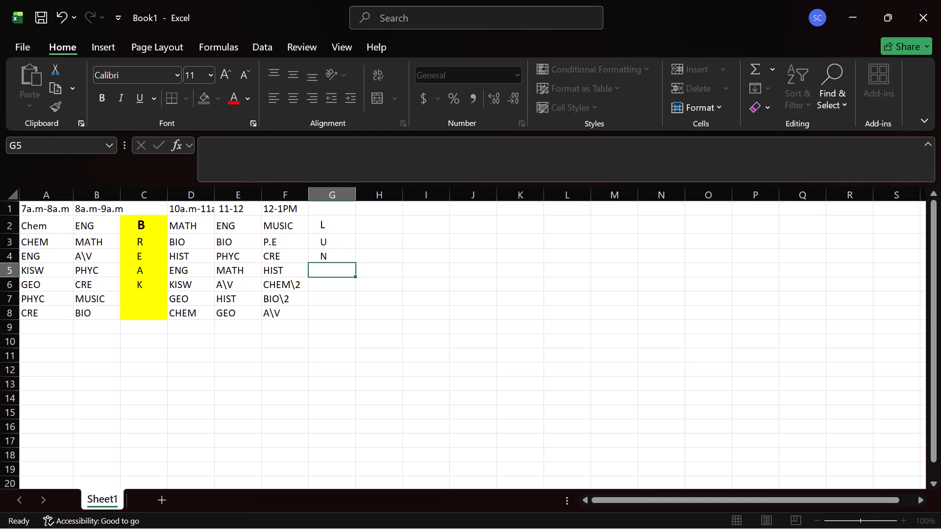
key("space")
key("space")
key("space")
key("space")
key("c")
left_click(324, 286)
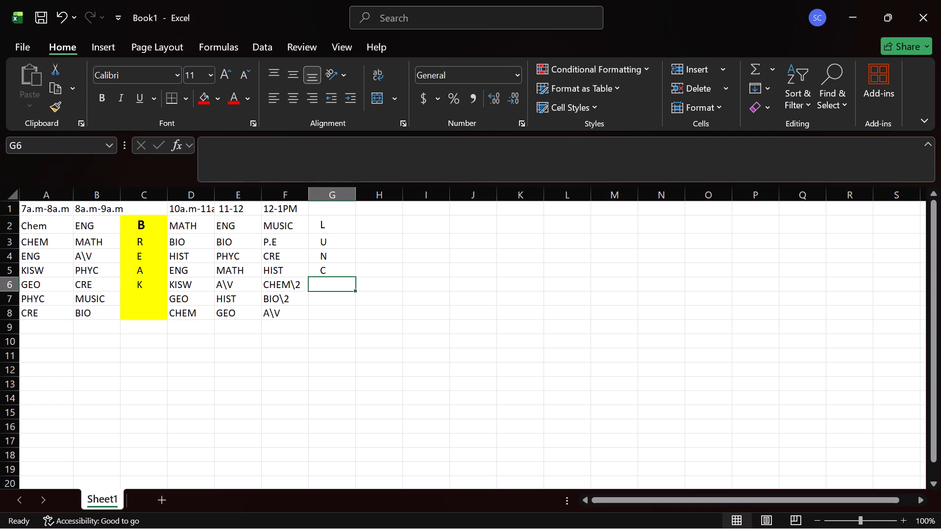
key("space")
key("space")
key("space")
key("space")
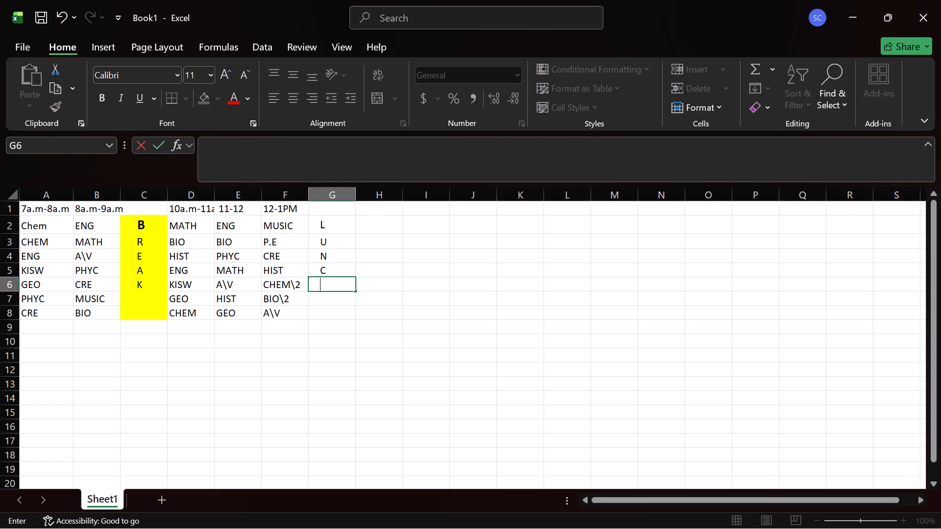
key("h")
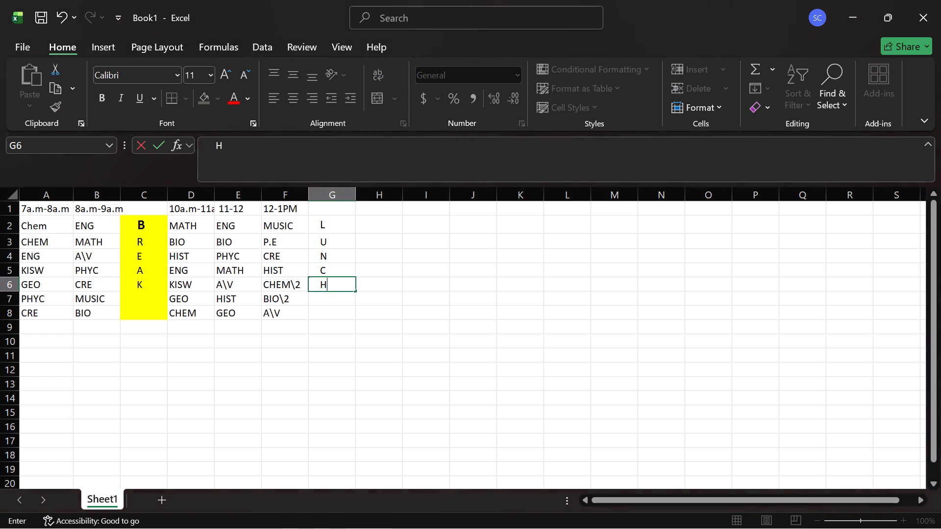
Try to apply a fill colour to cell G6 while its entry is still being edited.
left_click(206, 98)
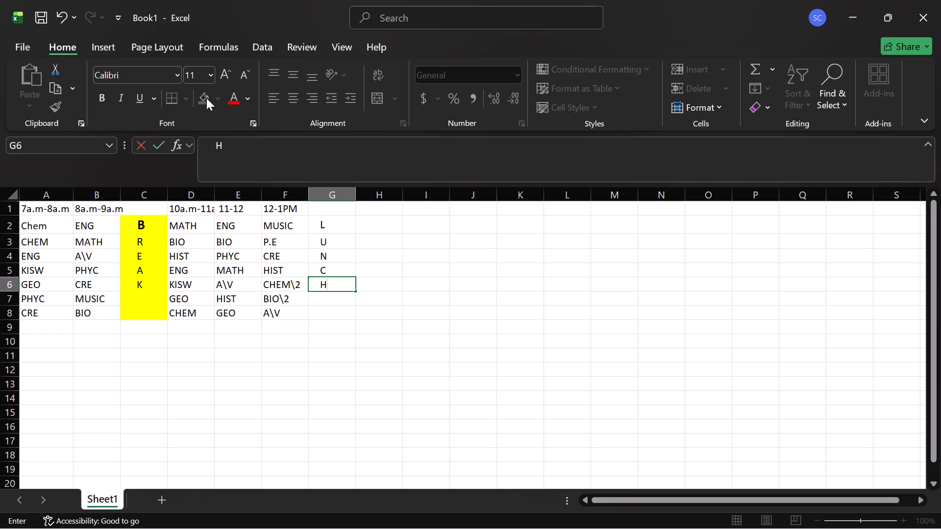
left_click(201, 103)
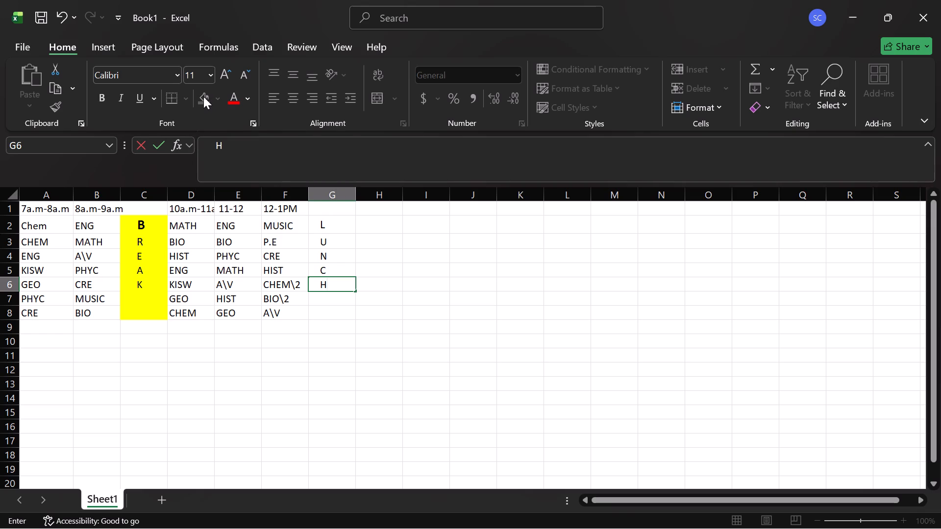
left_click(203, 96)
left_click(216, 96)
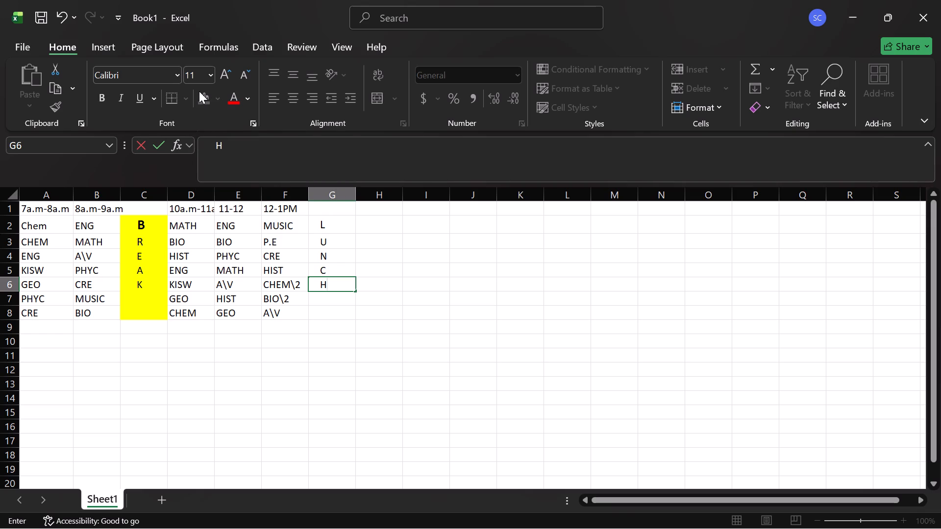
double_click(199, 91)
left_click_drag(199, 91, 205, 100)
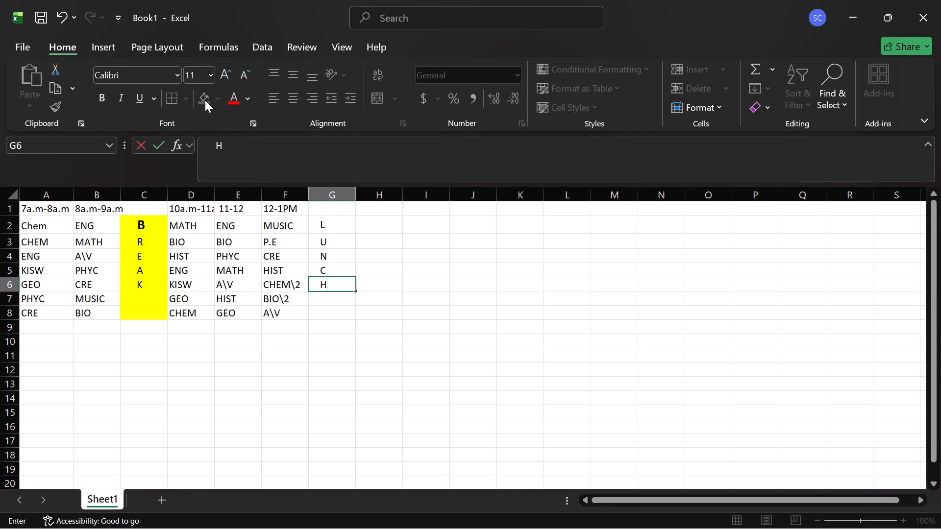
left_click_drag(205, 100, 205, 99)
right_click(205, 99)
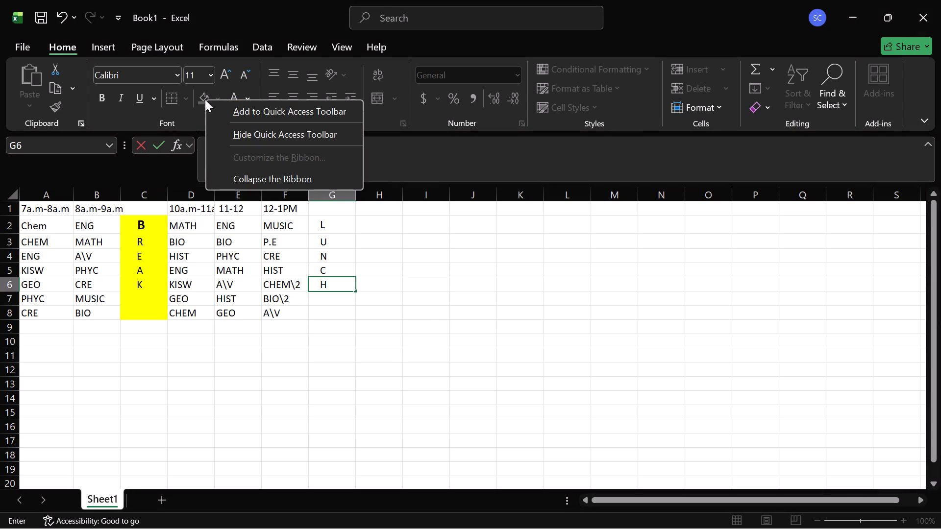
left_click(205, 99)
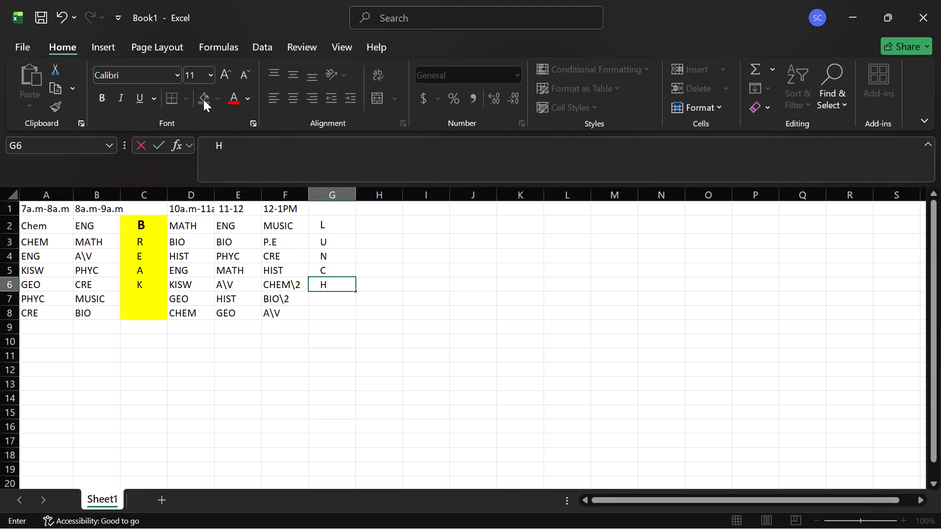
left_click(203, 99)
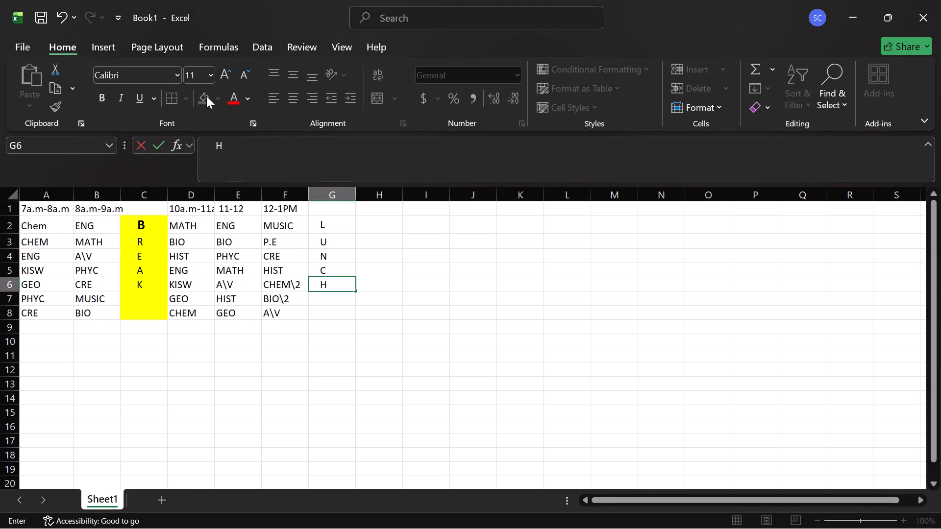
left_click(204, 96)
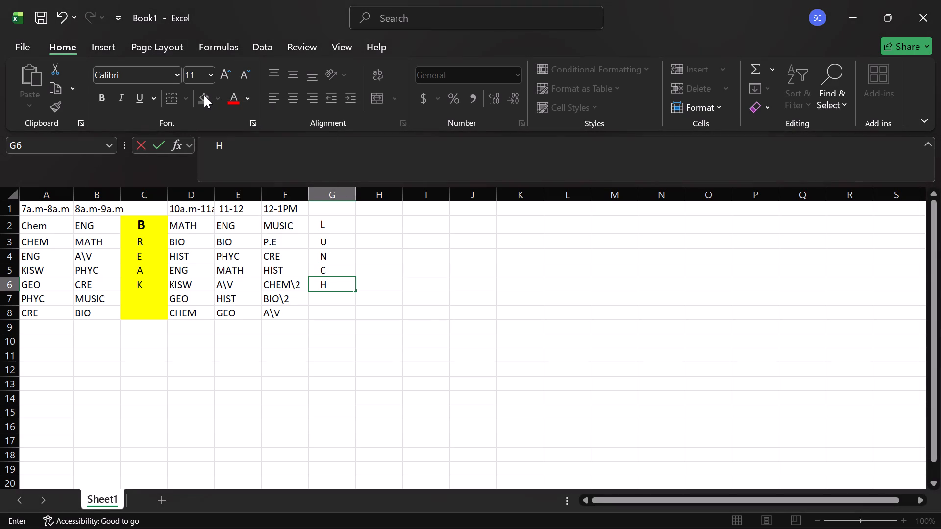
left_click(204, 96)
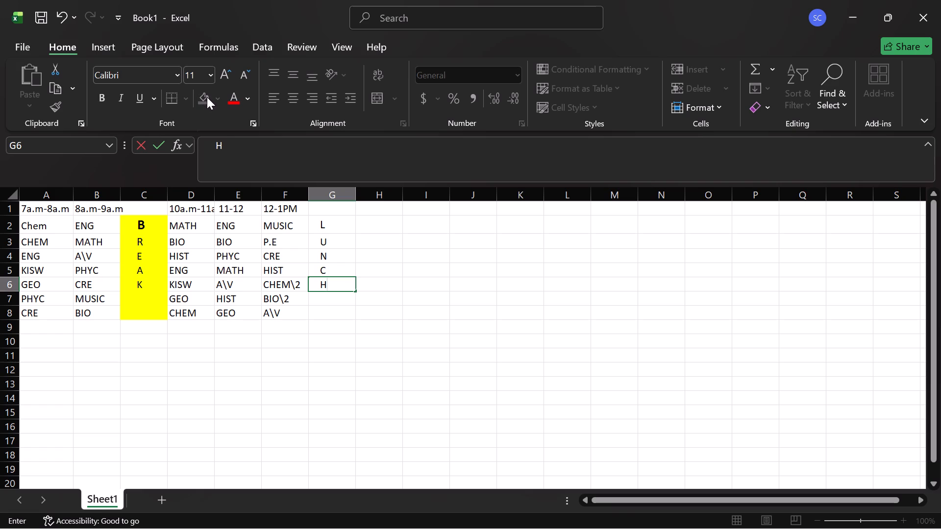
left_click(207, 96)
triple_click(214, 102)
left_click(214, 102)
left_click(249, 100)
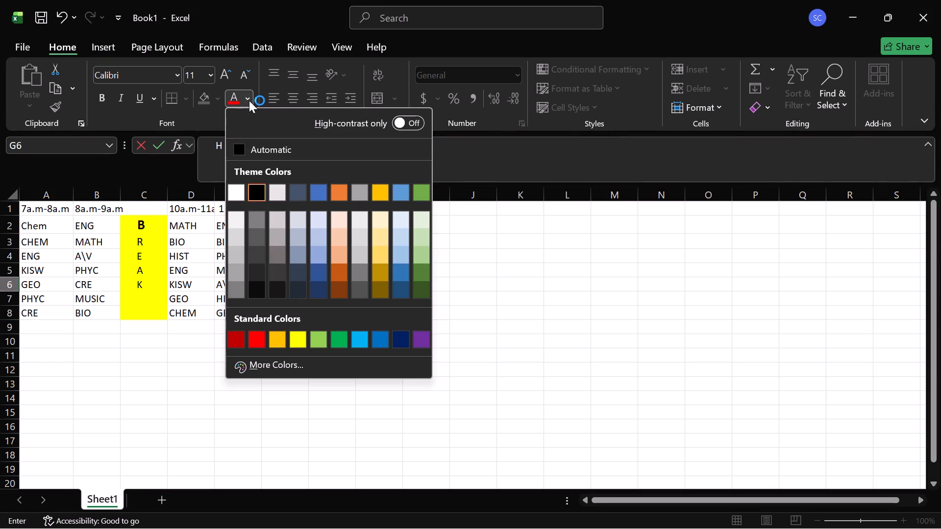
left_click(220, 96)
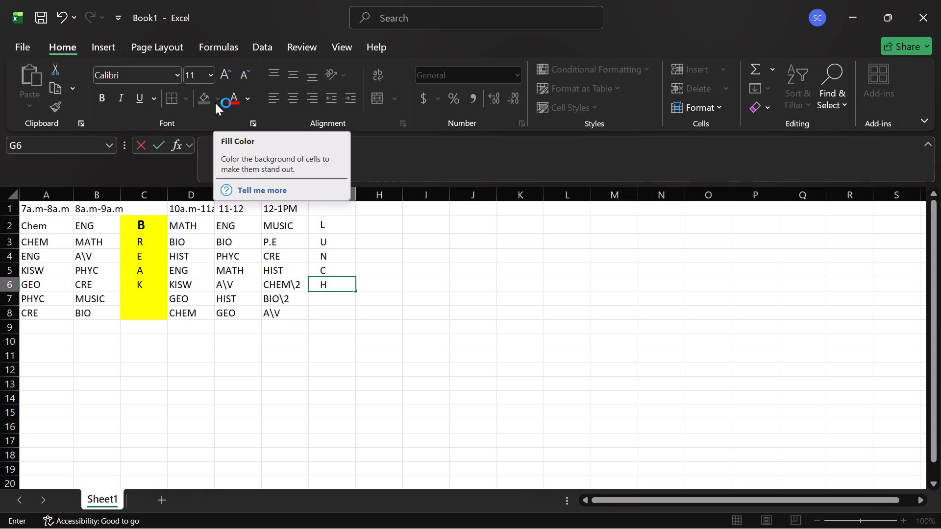
Open the help for the Fill Color tool.
left_click(228, 140)
key("Return")
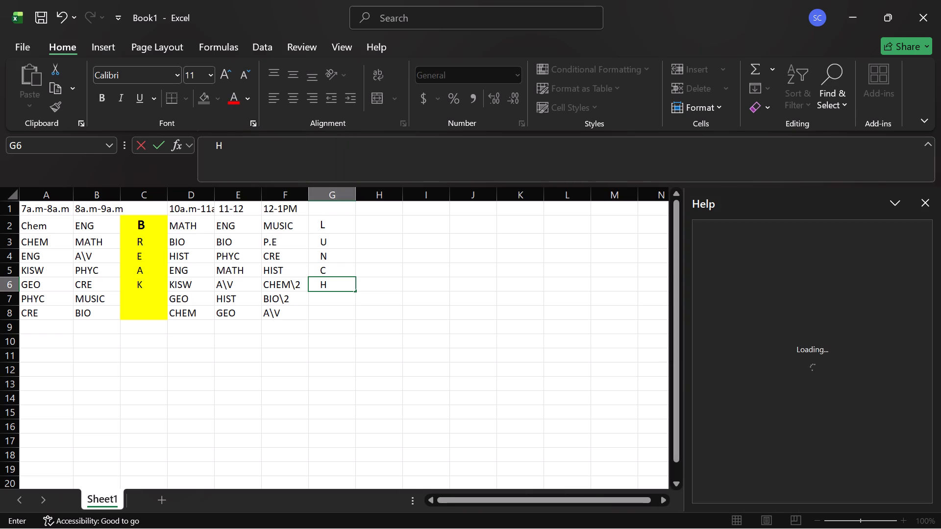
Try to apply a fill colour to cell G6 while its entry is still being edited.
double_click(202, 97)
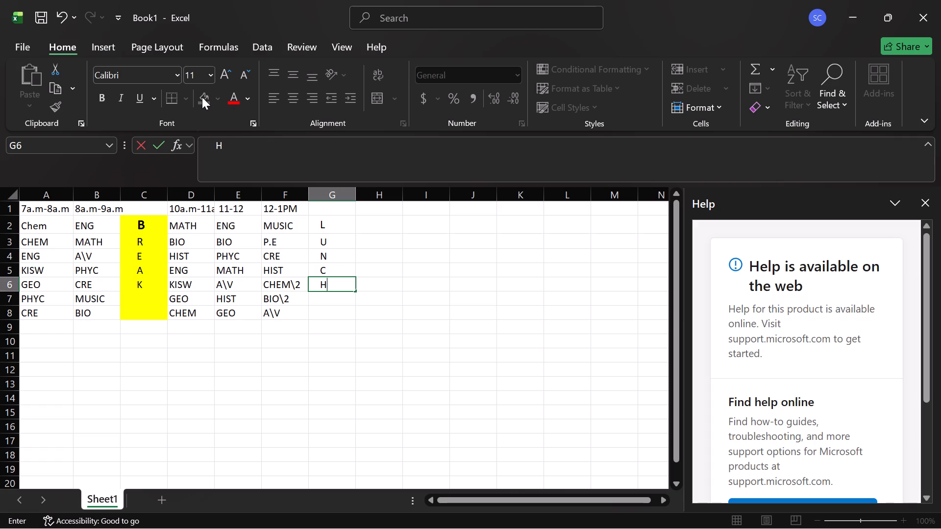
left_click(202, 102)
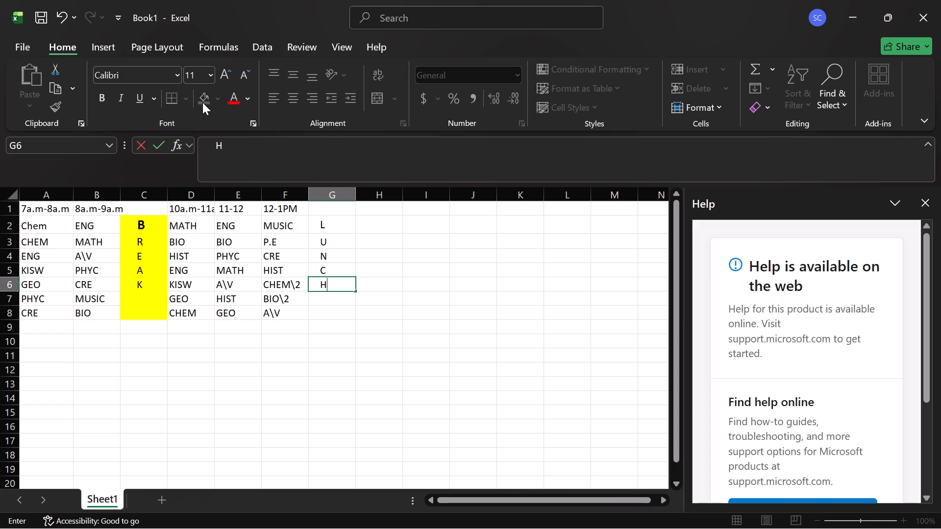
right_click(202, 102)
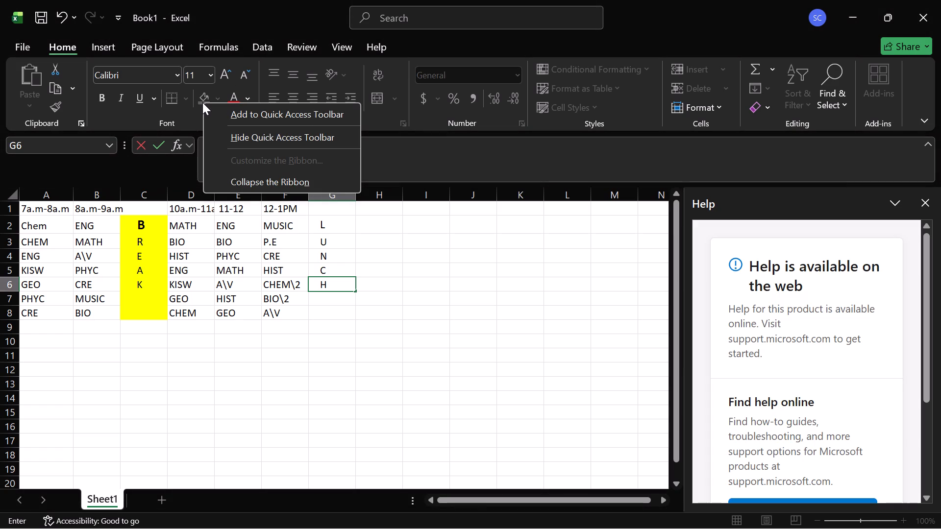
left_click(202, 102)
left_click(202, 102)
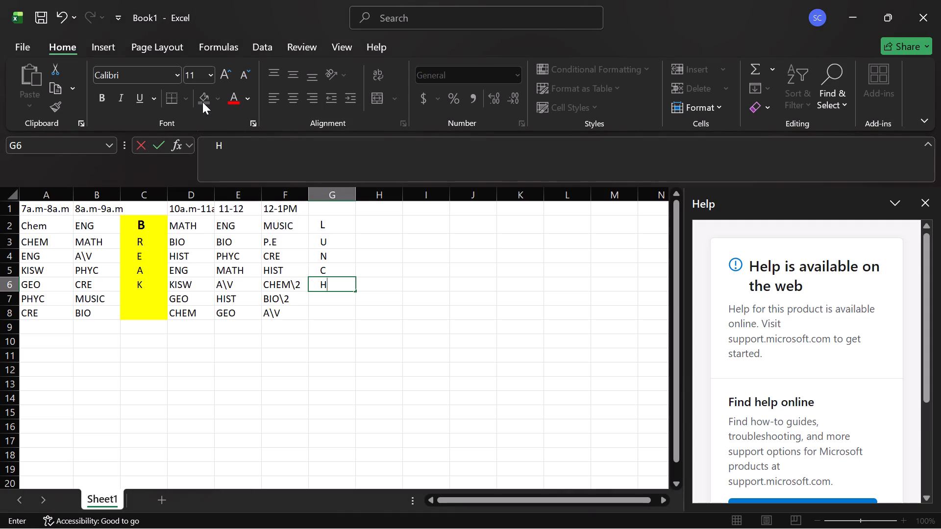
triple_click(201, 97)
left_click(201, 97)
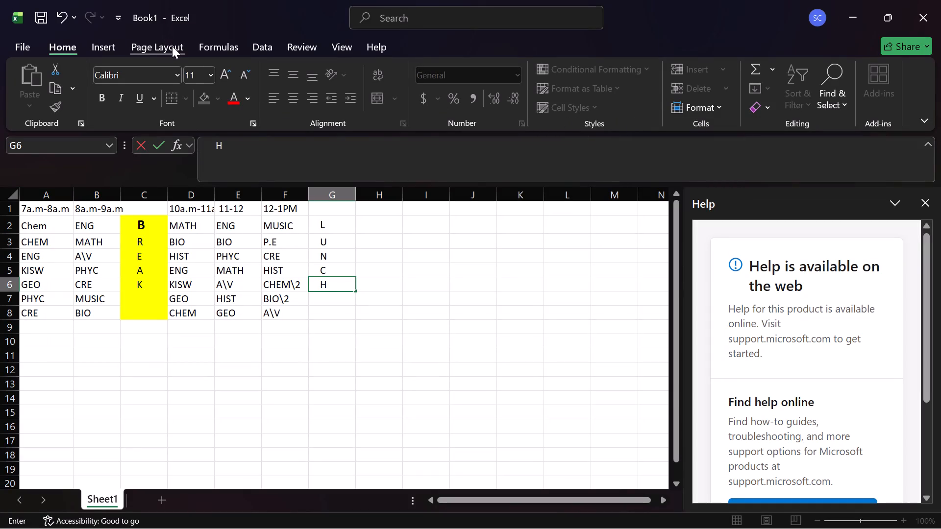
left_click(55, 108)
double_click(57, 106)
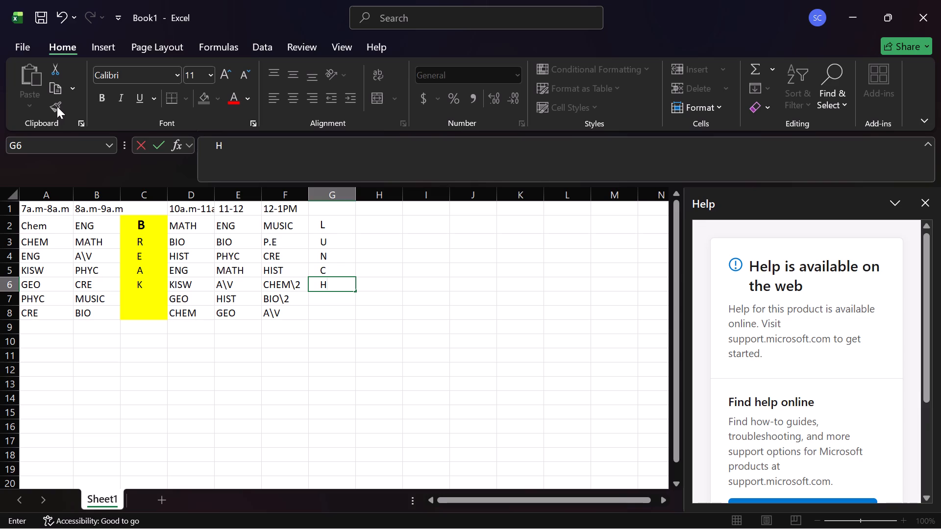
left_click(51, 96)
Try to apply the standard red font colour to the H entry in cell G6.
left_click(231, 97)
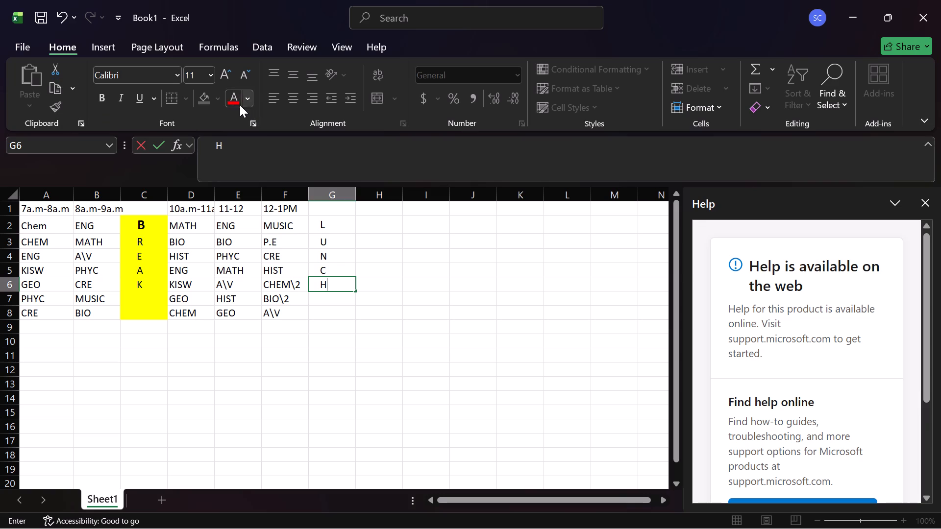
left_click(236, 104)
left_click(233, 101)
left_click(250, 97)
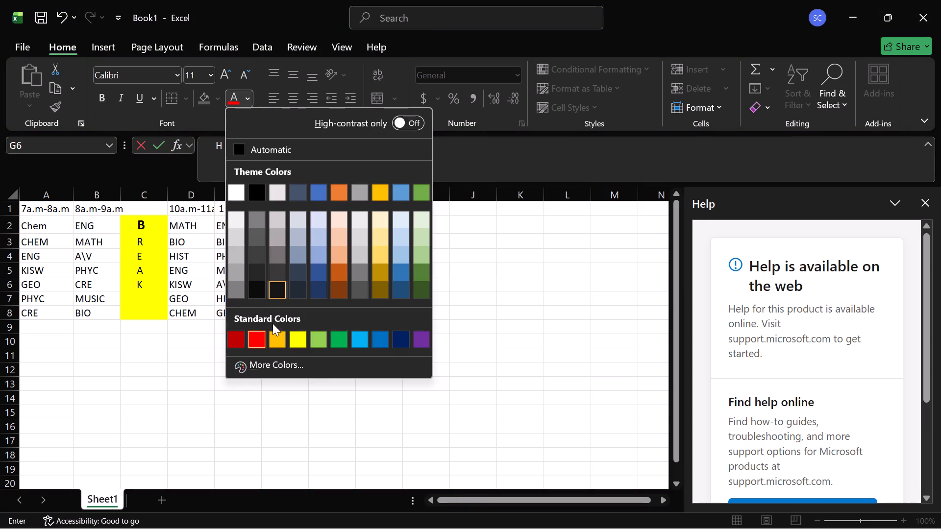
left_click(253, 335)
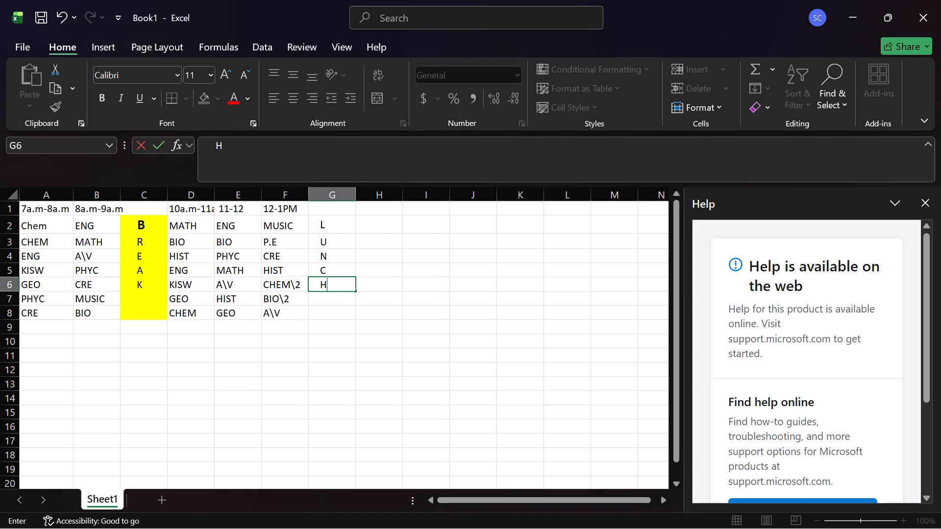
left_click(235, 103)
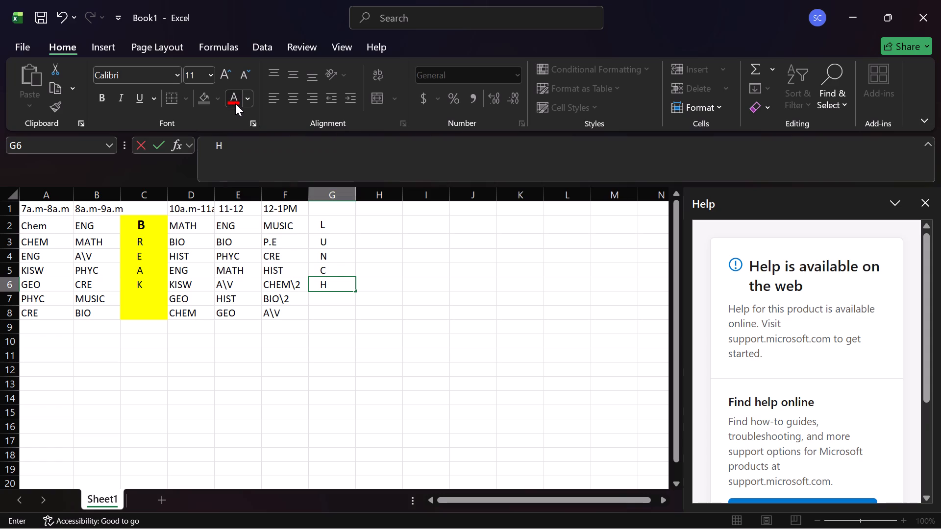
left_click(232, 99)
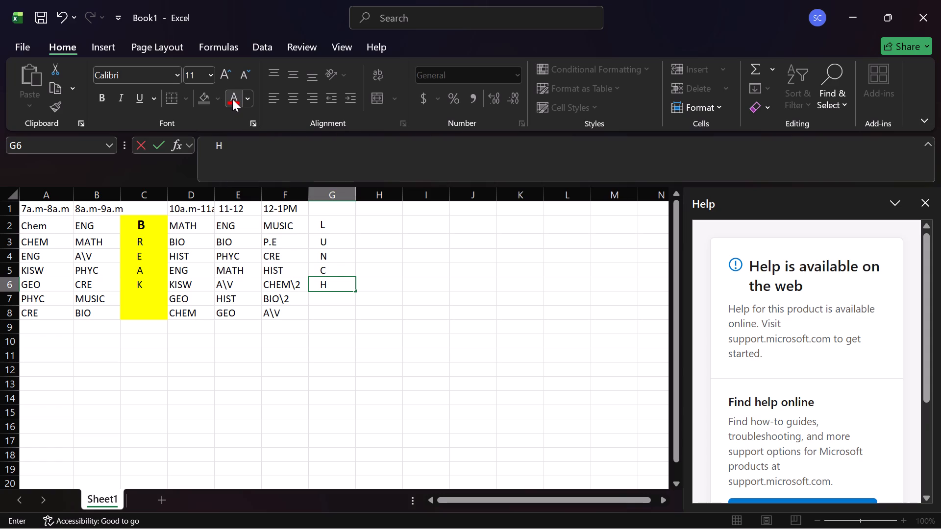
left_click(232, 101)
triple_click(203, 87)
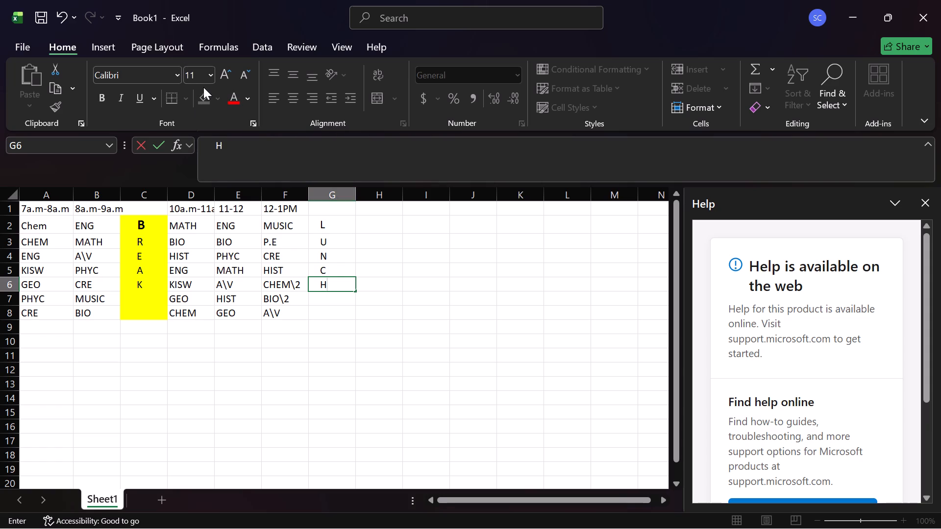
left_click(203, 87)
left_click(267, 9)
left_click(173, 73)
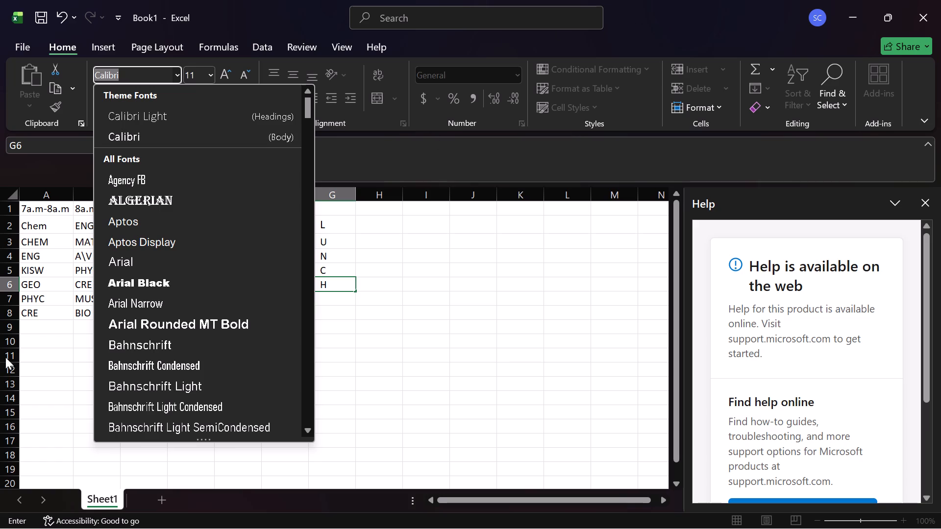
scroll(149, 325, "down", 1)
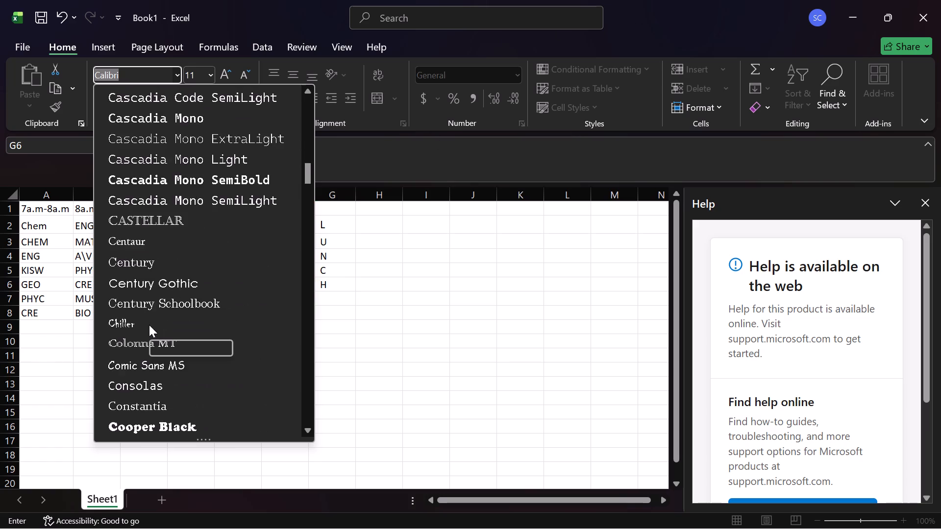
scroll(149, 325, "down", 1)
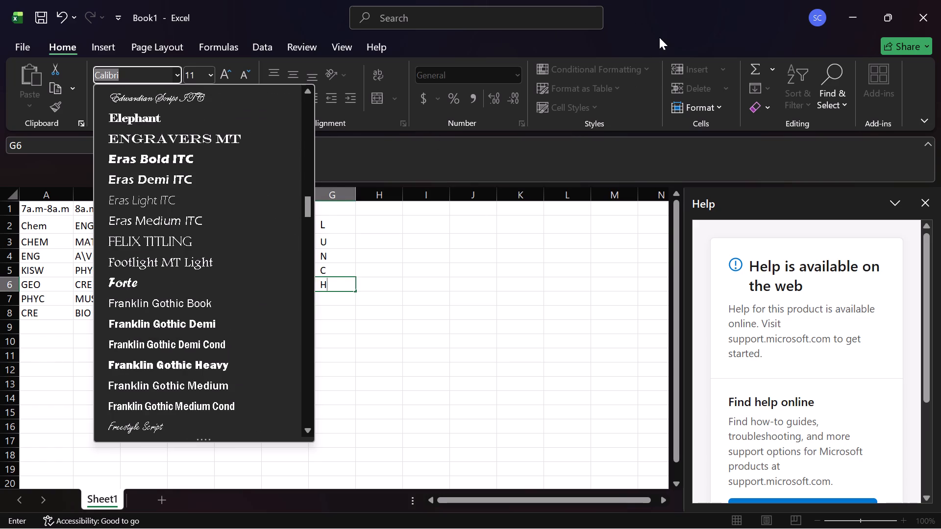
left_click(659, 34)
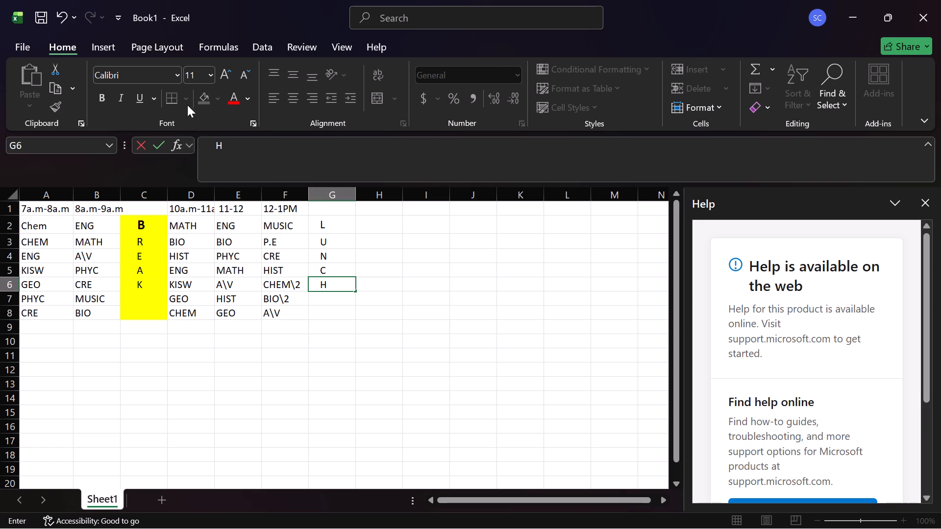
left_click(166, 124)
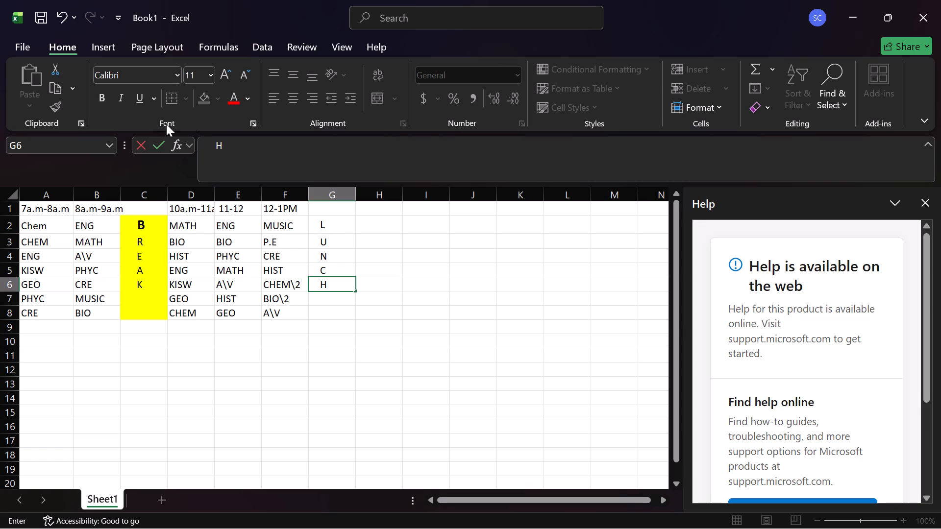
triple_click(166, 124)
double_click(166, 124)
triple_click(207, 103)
Commit the G6 entry and fill the LUNCH column cells G2 to G7 with red, one cell at a time.
left_click(340, 225)
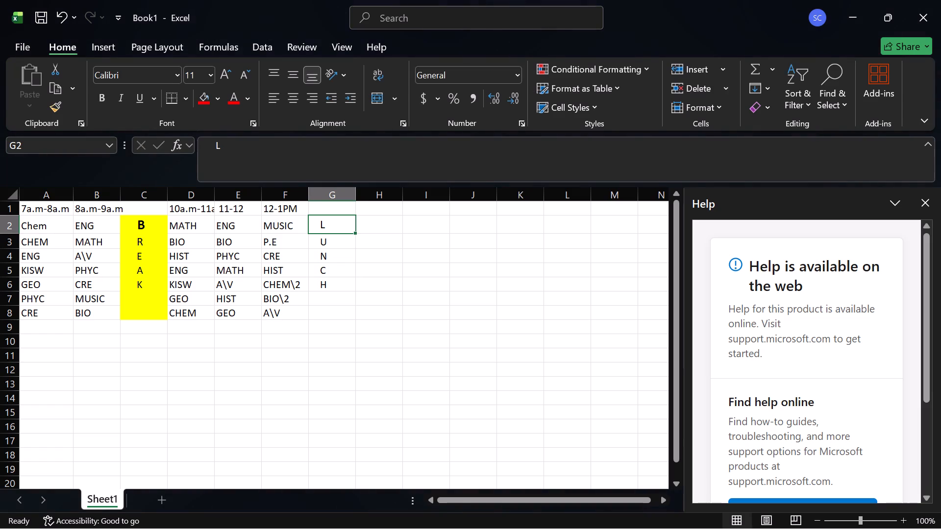
left_click(199, 101)
left_click(338, 244)
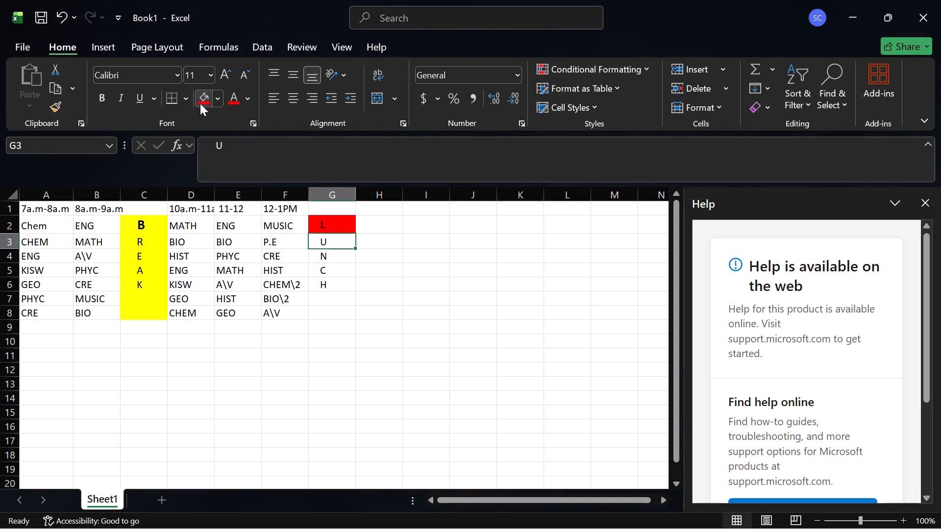
left_click(200, 103)
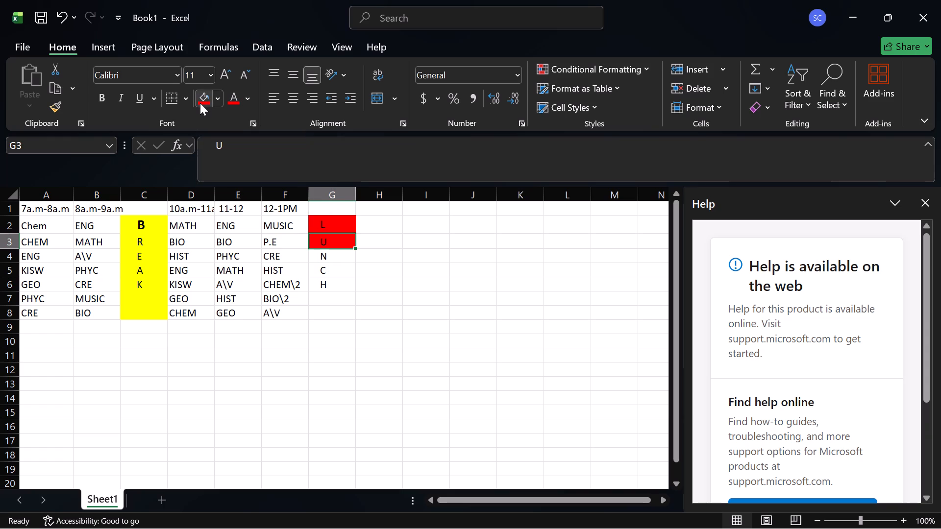
left_click(338, 259)
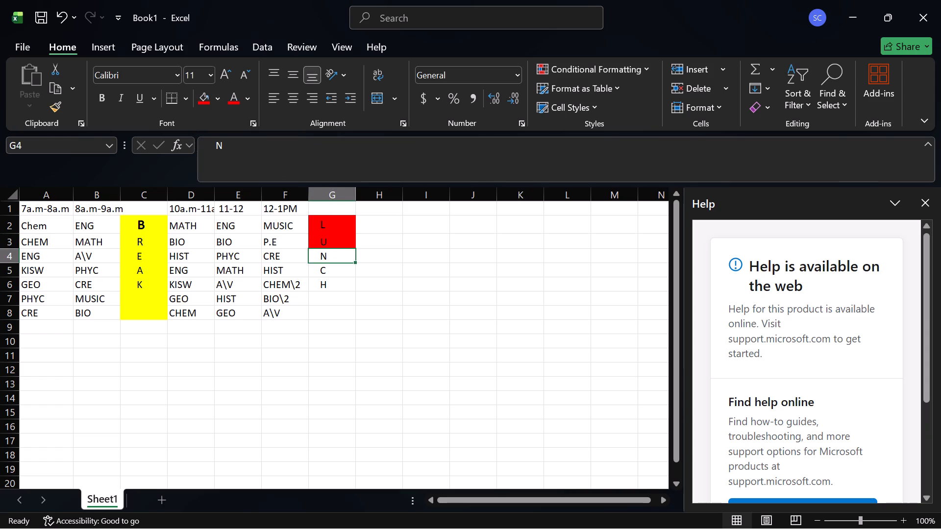
left_click(202, 99)
left_click(328, 278)
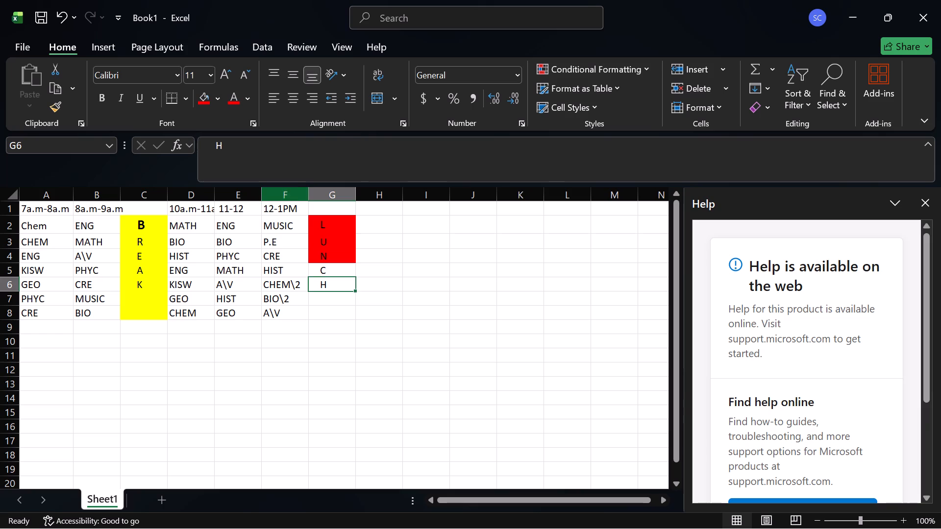
left_click(201, 102)
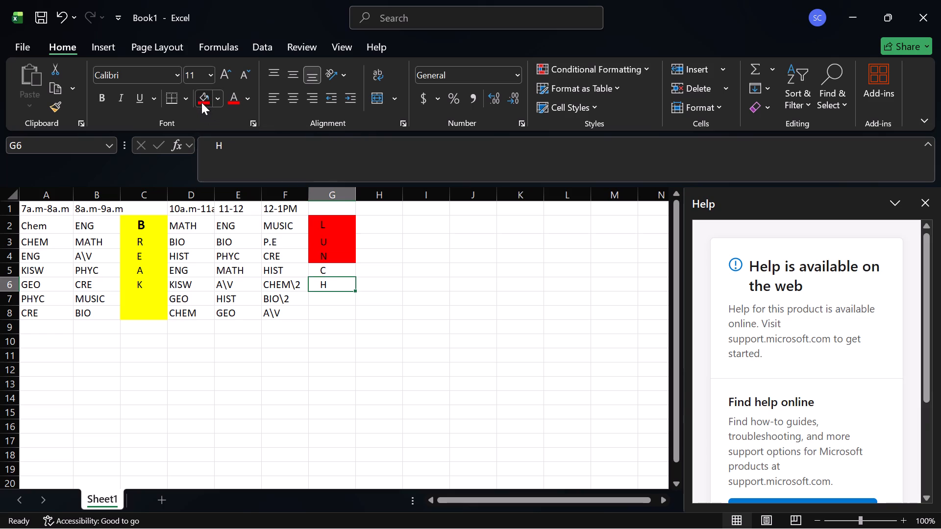
left_click(341, 268)
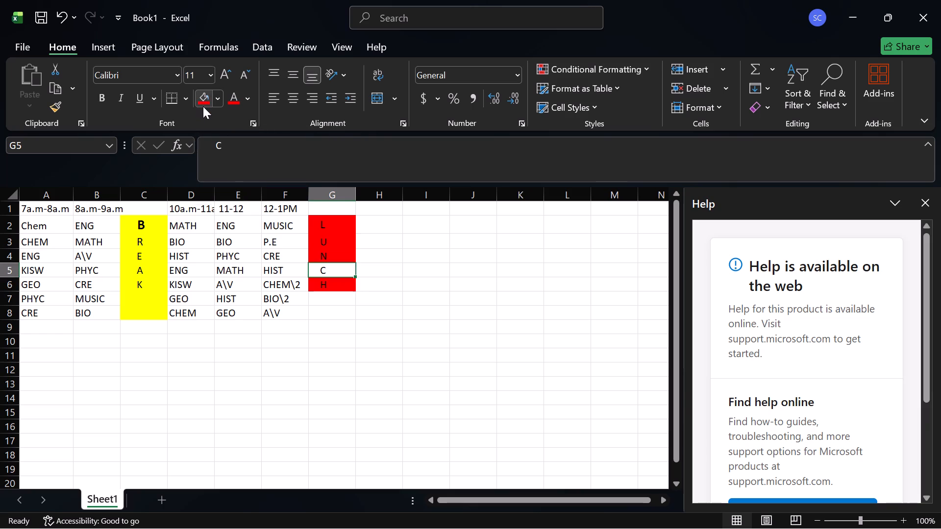
left_click(204, 102)
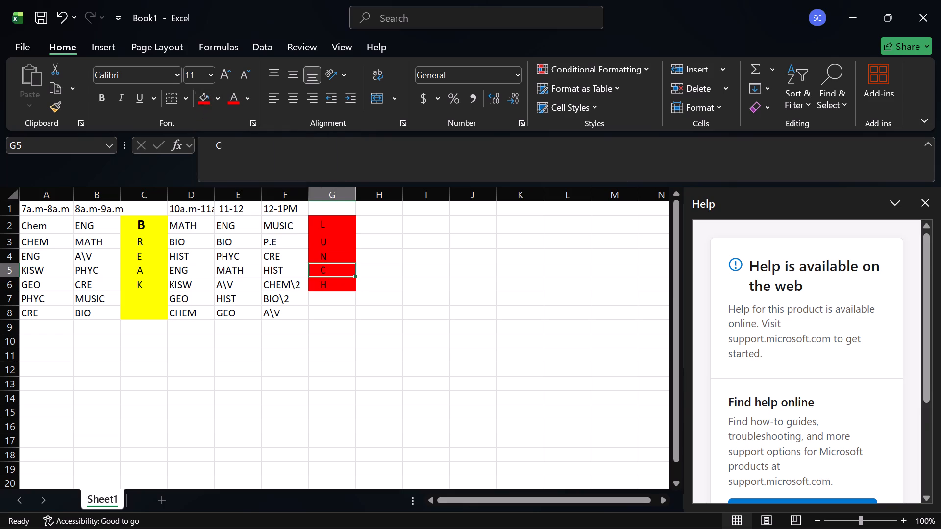
left_click(330, 301)
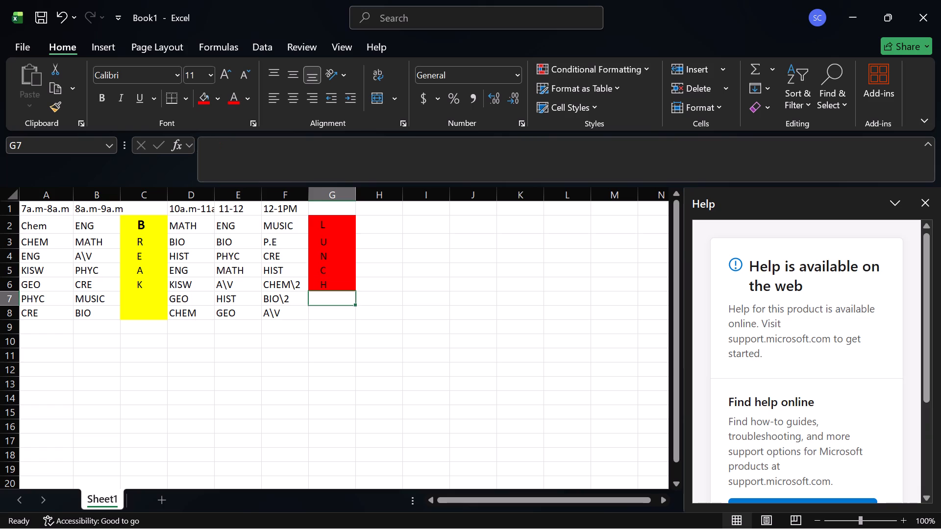
left_click(200, 102)
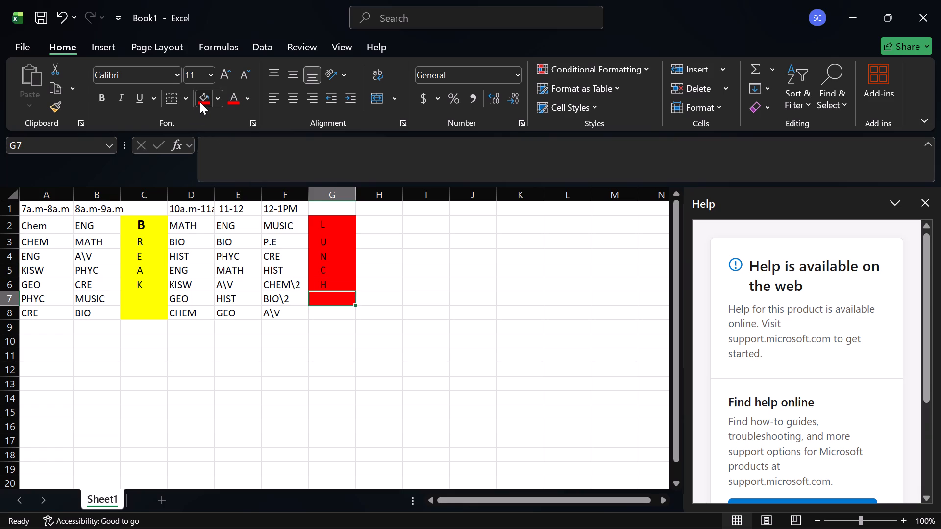
Fill cell G8, the last cell of the LUNCH column, with red.
left_click(335, 313)
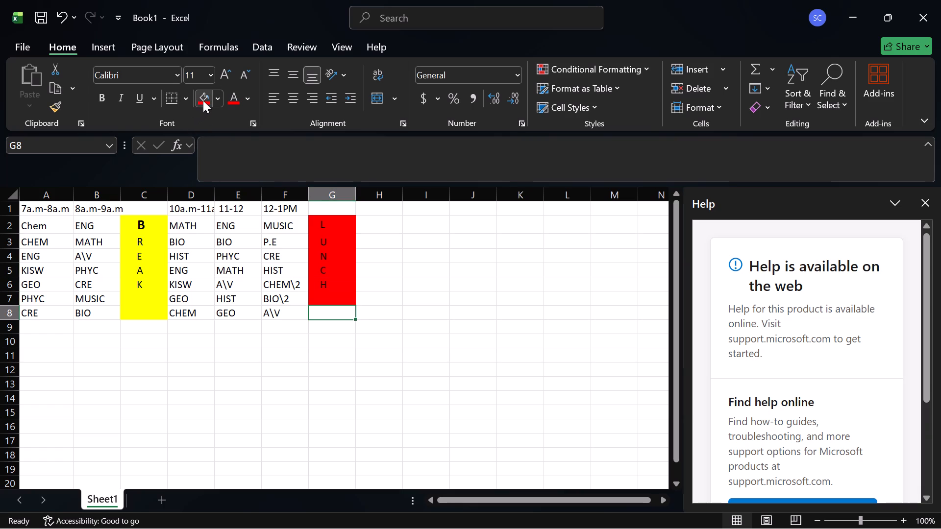
left_click(203, 100)
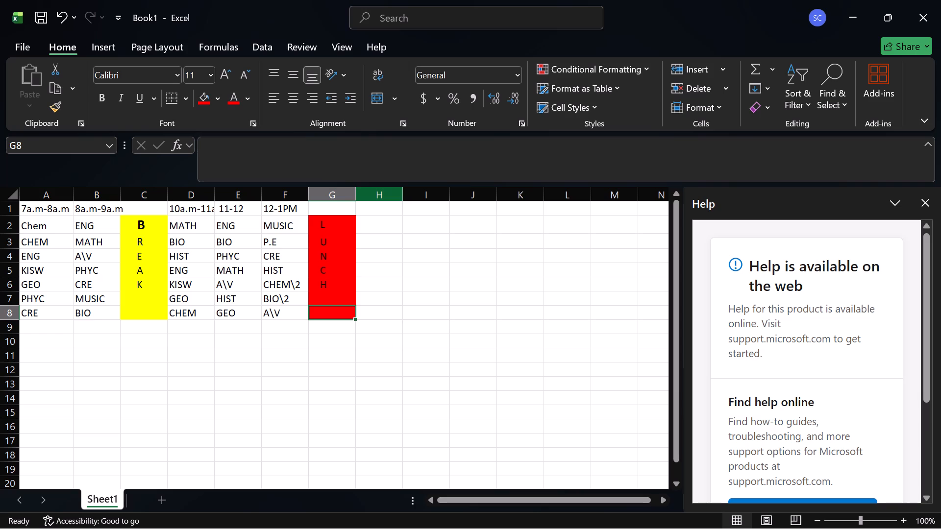
Enter the time-slot heading 2-3p.m in cell H1, beside the LUNCH column.
left_click(376, 209)
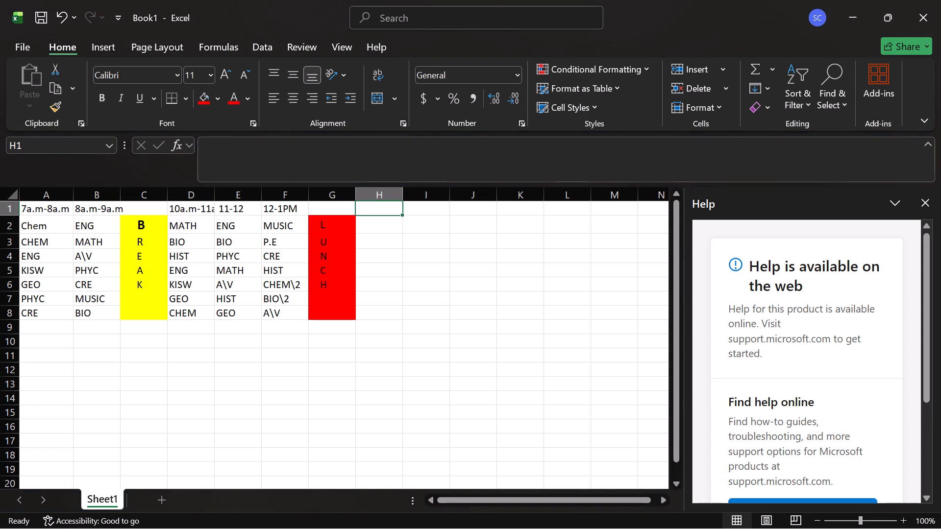
key("2")
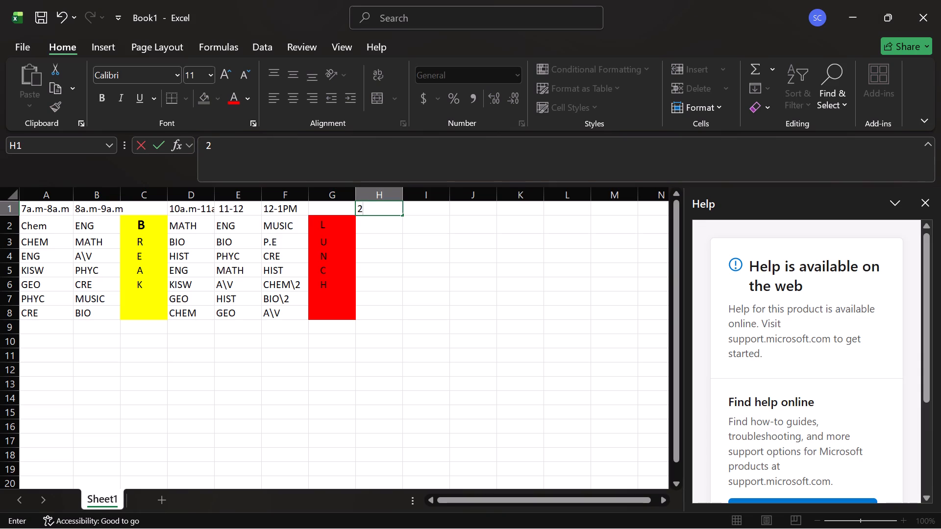
key("p")
key("m")
key("BackSpace")
key("BackSpace")
type("pm")
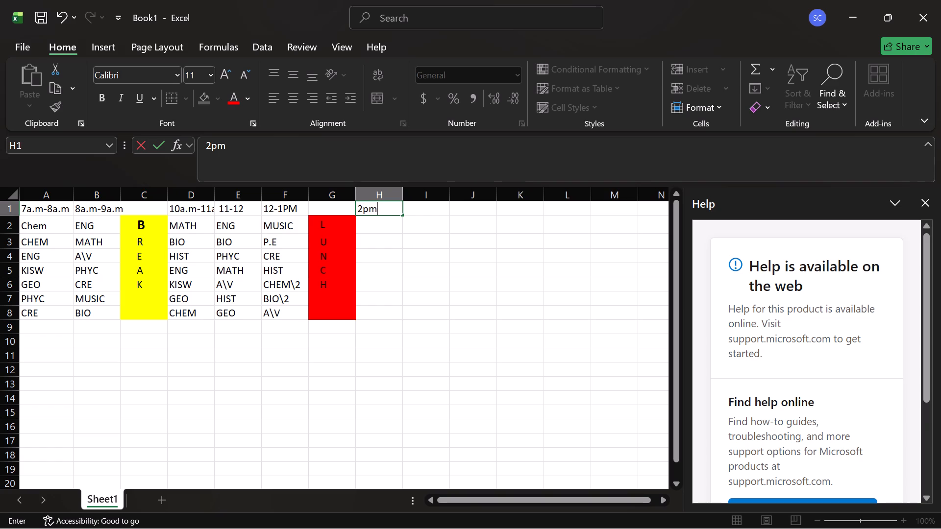
key("BackSpace")
key("BackSpace")
key("minus")
key("3")
type("p.m")
key("Down")
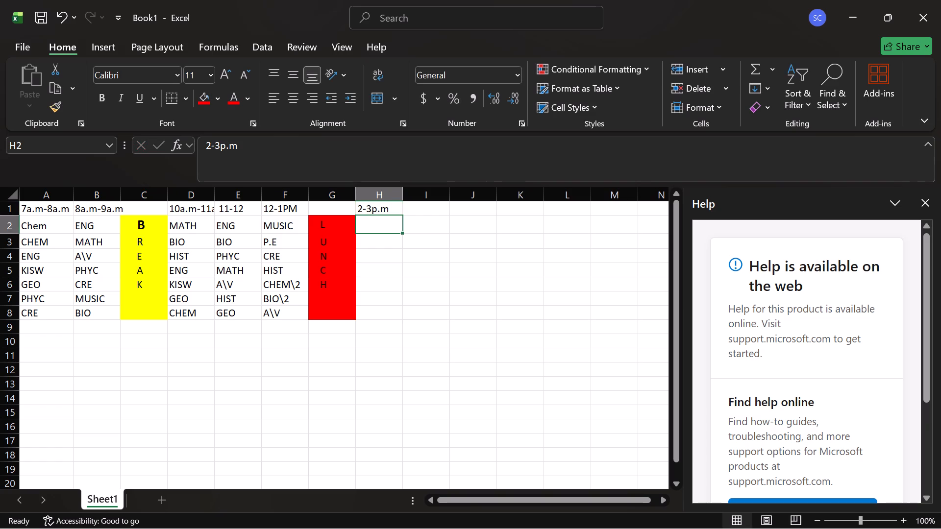
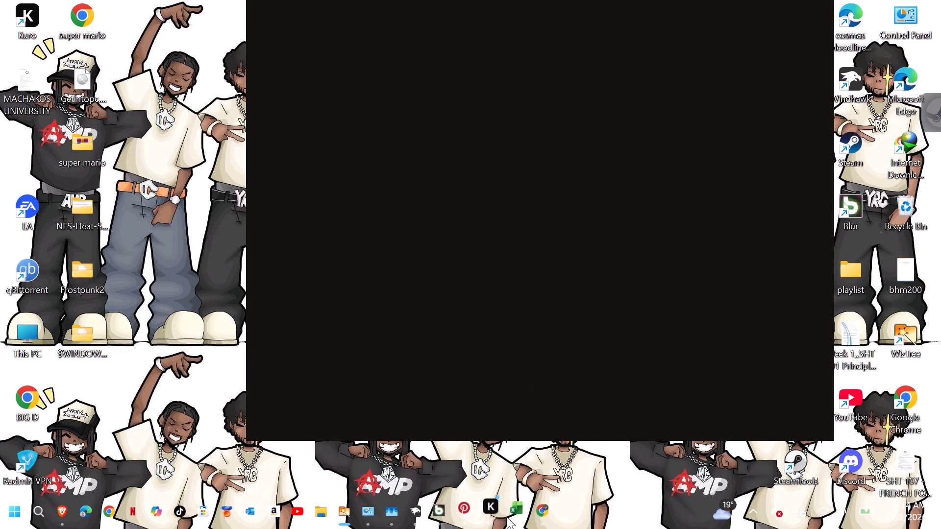
Switch to the Excel workbook Book1, restore its window to a smaller size and reposition it with timetable columns A to H in view.
left_click(520, 510)
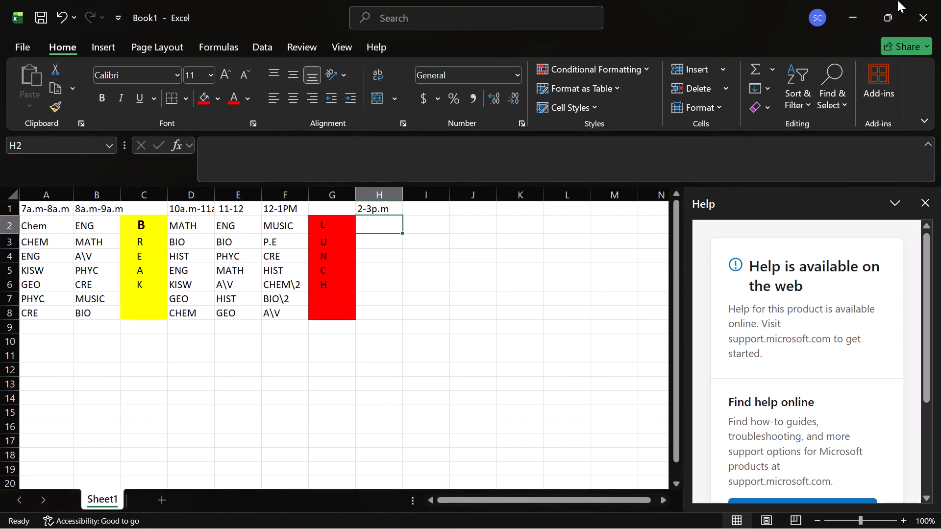
left_click(883, 19)
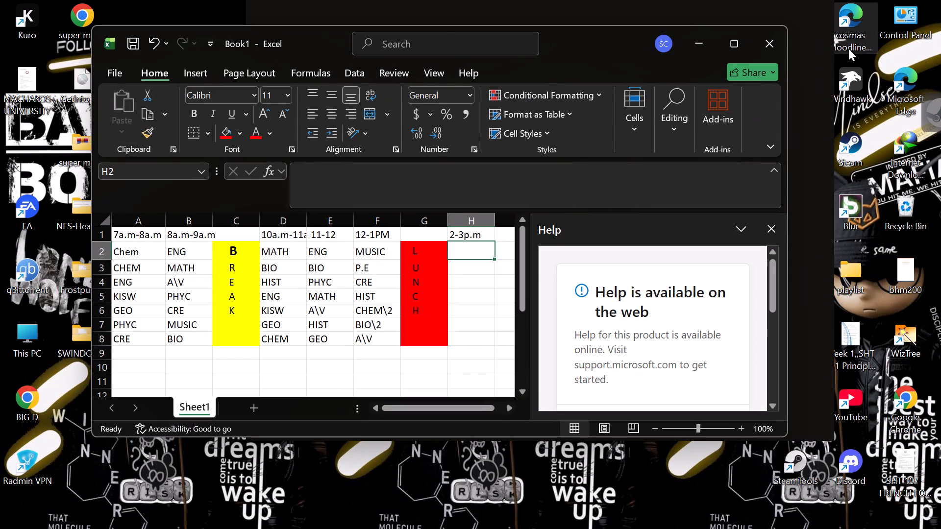
left_click_drag(587, 40, 650, 0)
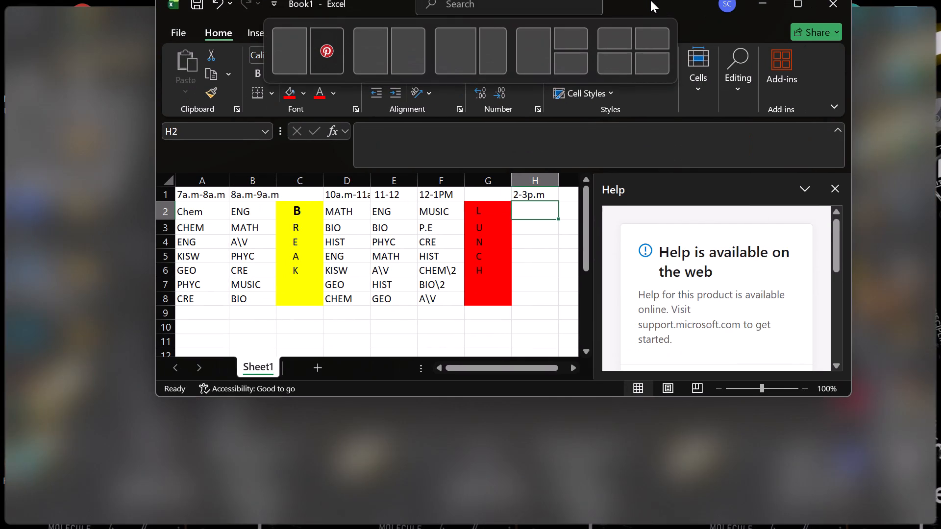
left_click_drag(650, 0, 611, 77)
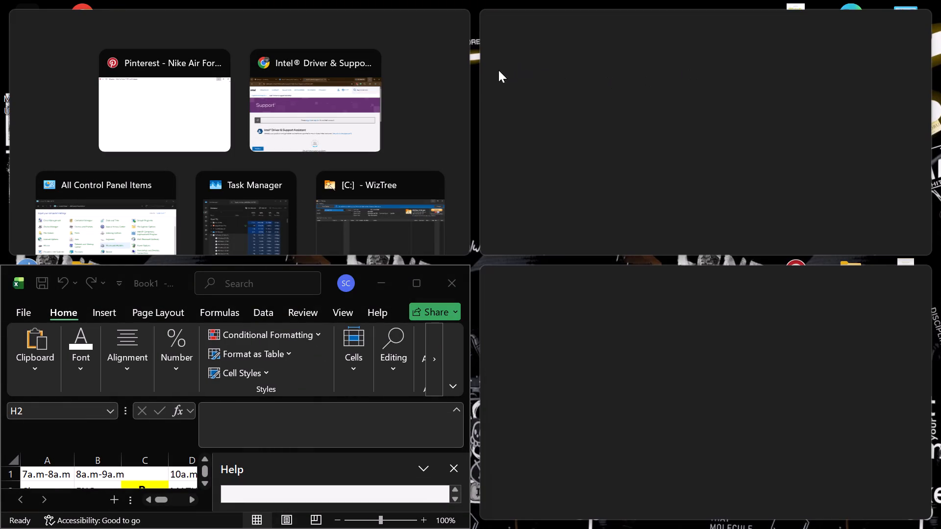
left_click(473, 89)
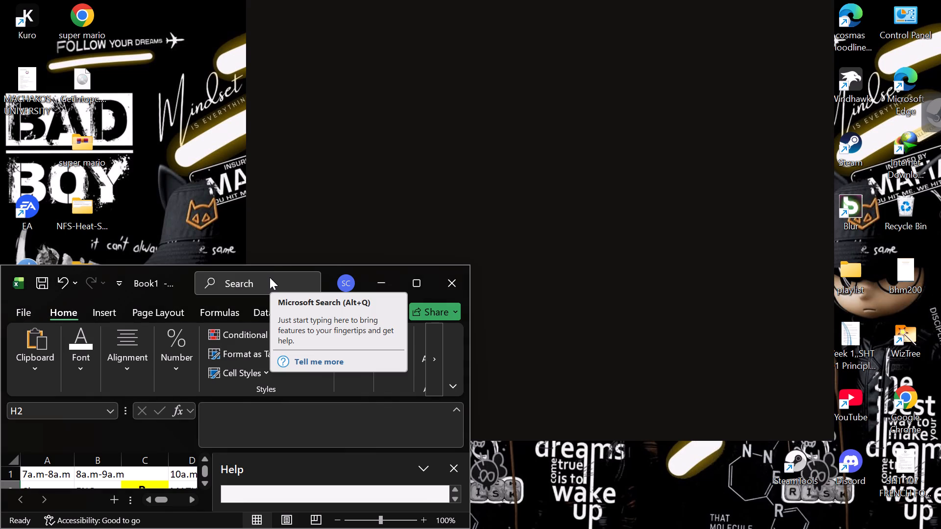
left_click_drag(270, 277, 302, 216)
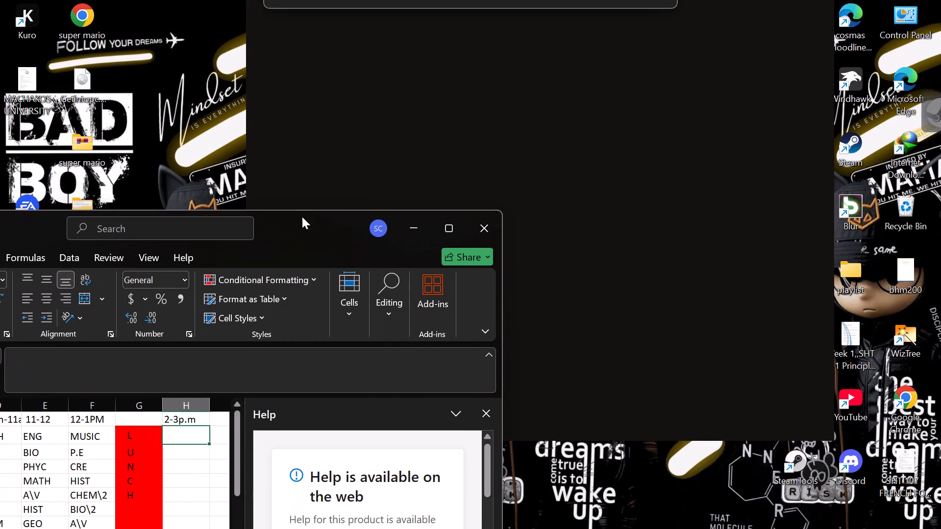
left_click_drag(302, 216, 341, 114)
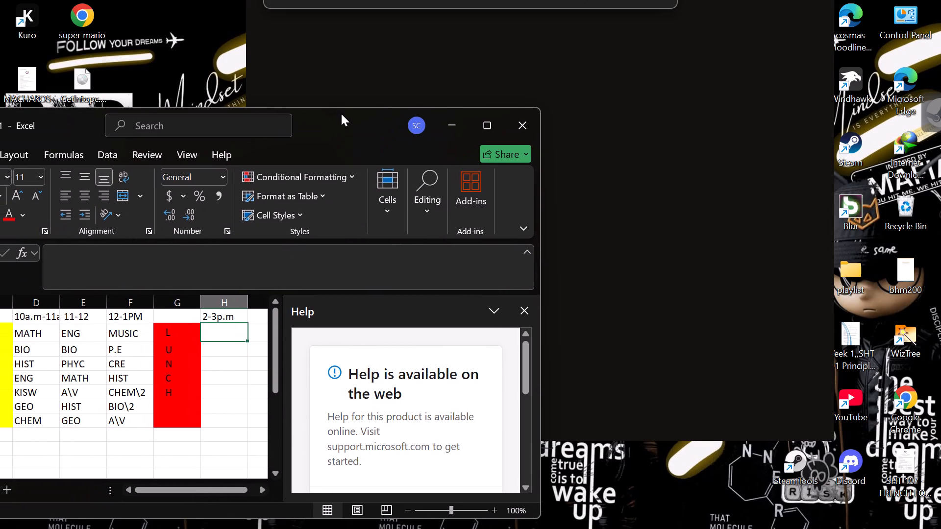
left_click_drag(341, 114, 342, 114)
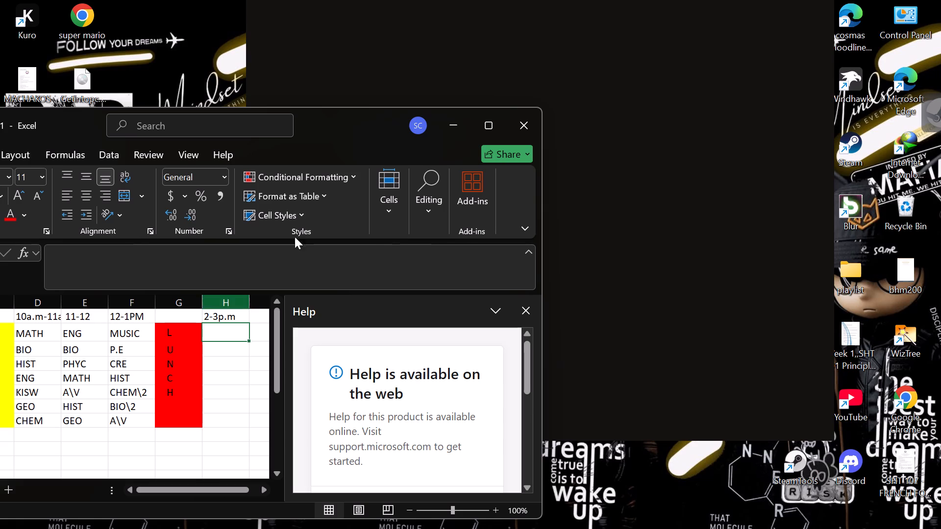
left_click_drag(335, 127, 384, 130)
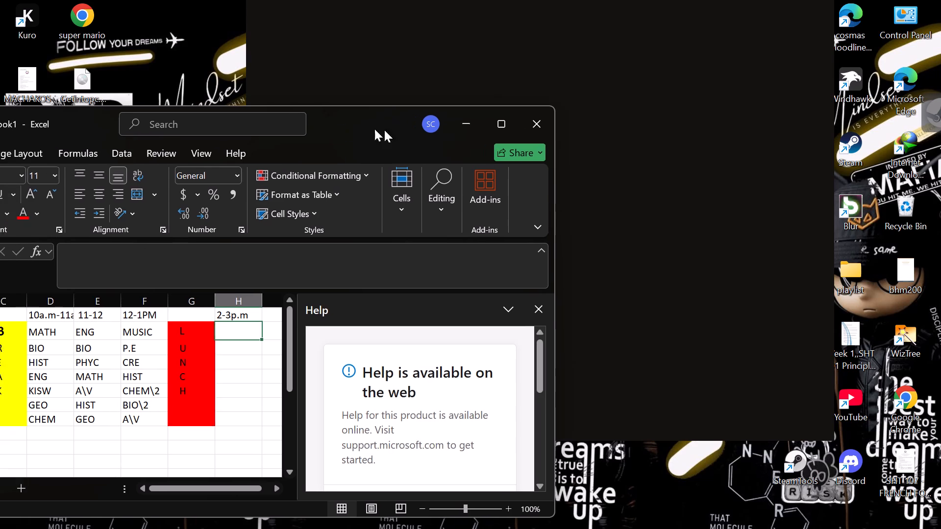
left_click_drag(384, 130, 502, 131)
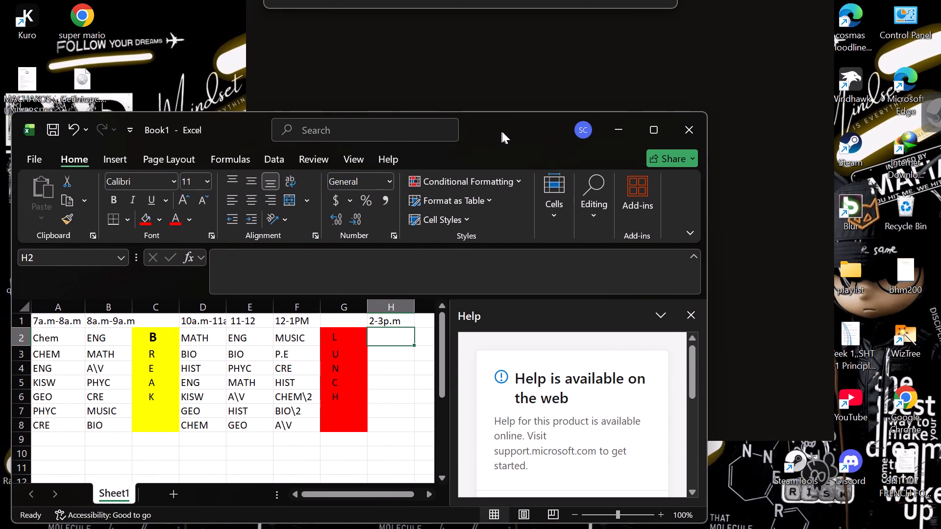
left_click_drag(502, 131, 503, 131)
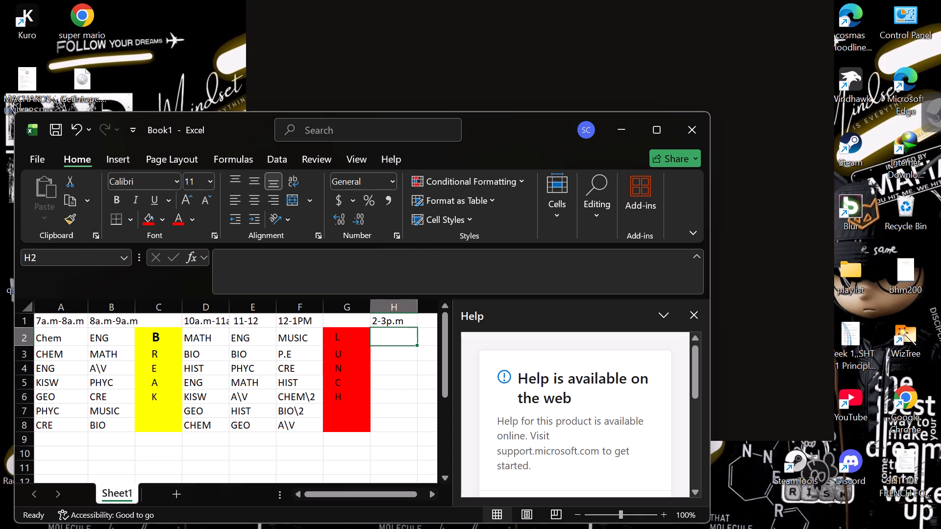
Enter the subject BIO in capitals in cell H2, under the 2-3p.m heading.
type("bio")
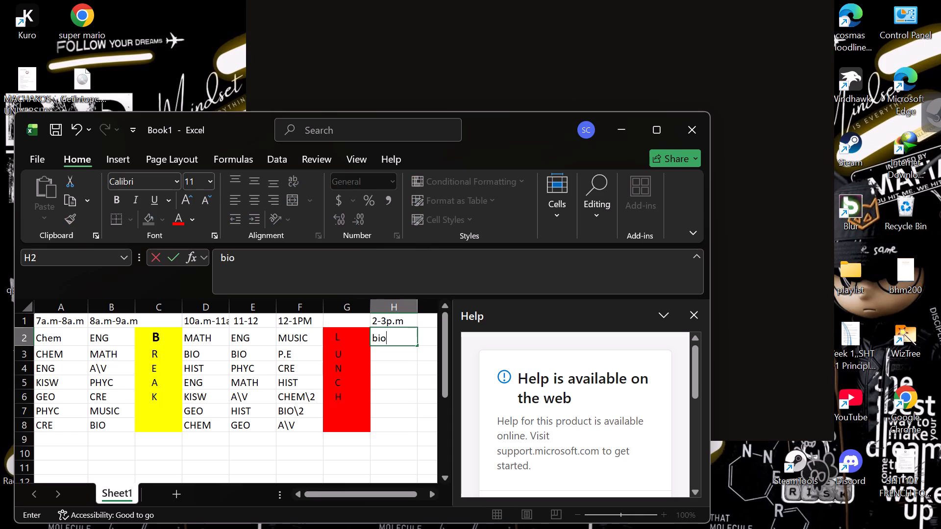
key("BackSpace")
key("BackSpace")
key("BackSpace")
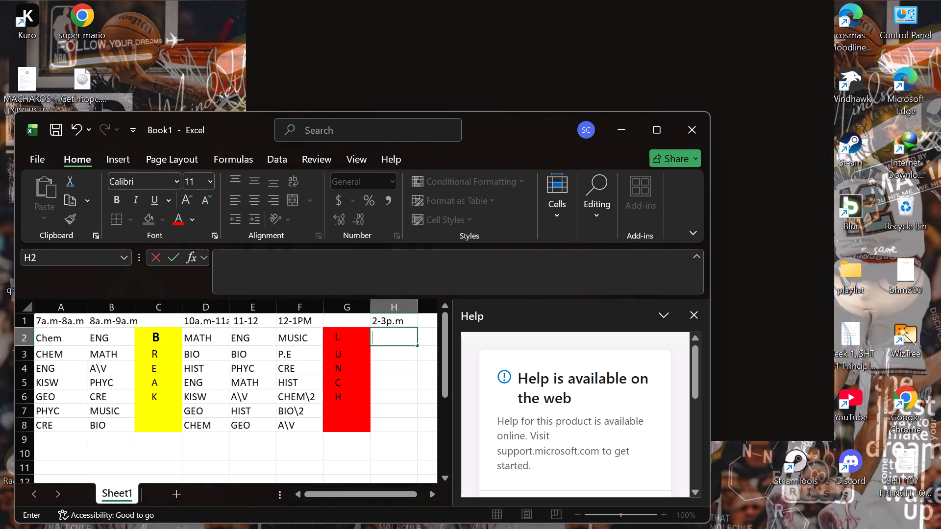
type("BIO")
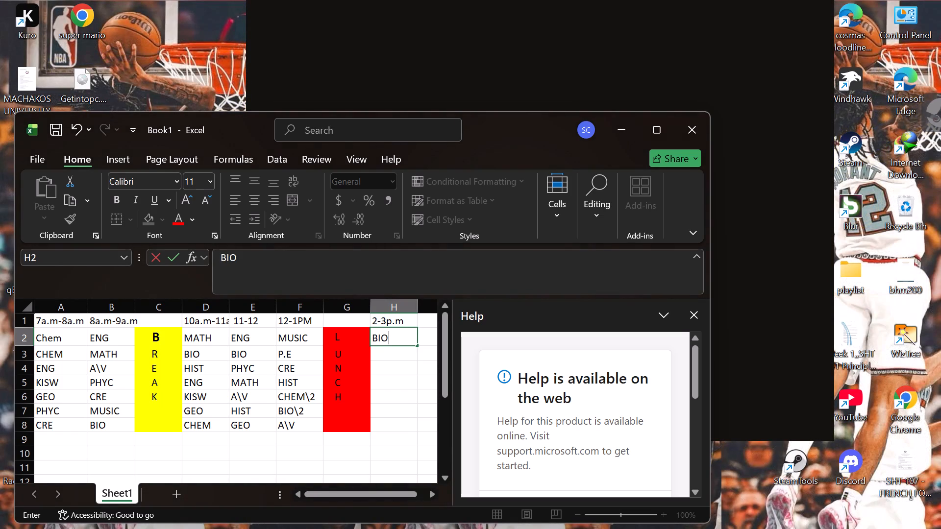
left_click(389, 347)
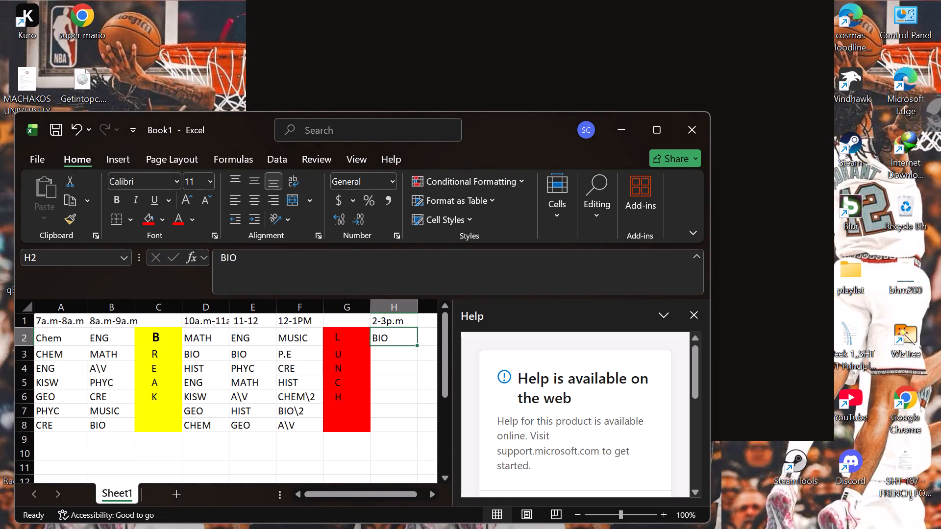
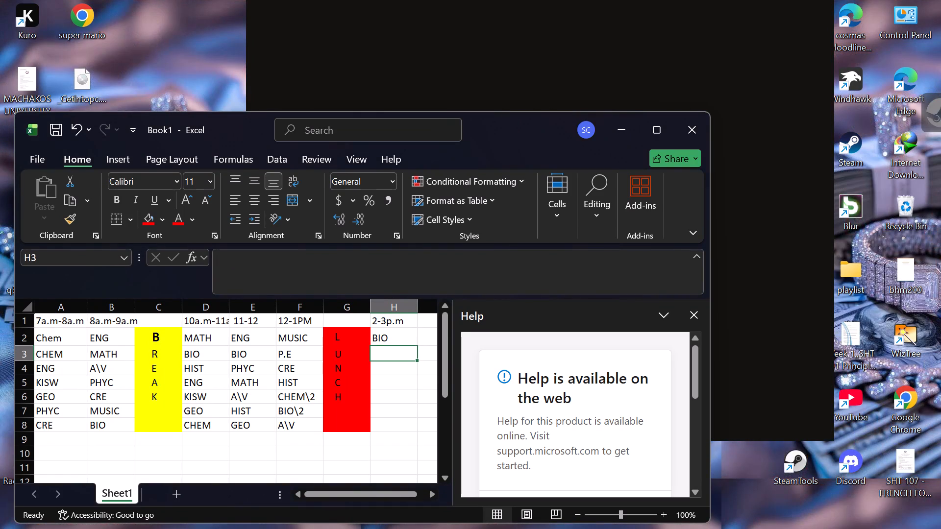
Fill cells H3 to H8 under the 2-3p.m heading with PHYC, CHEM, GEO, MATH, CRE and KISW.
key("p")
type("HYC")
left_click(386, 367)
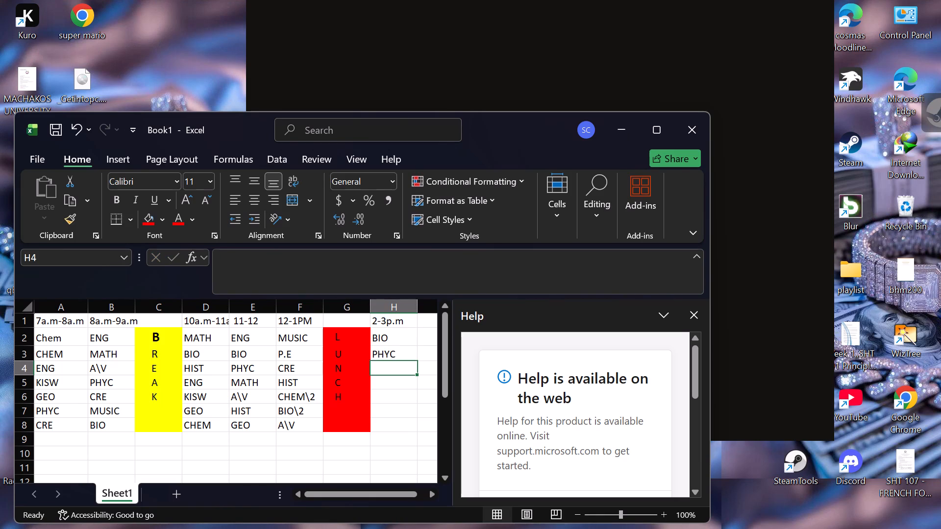
type("CHEM")
left_click(384, 389)
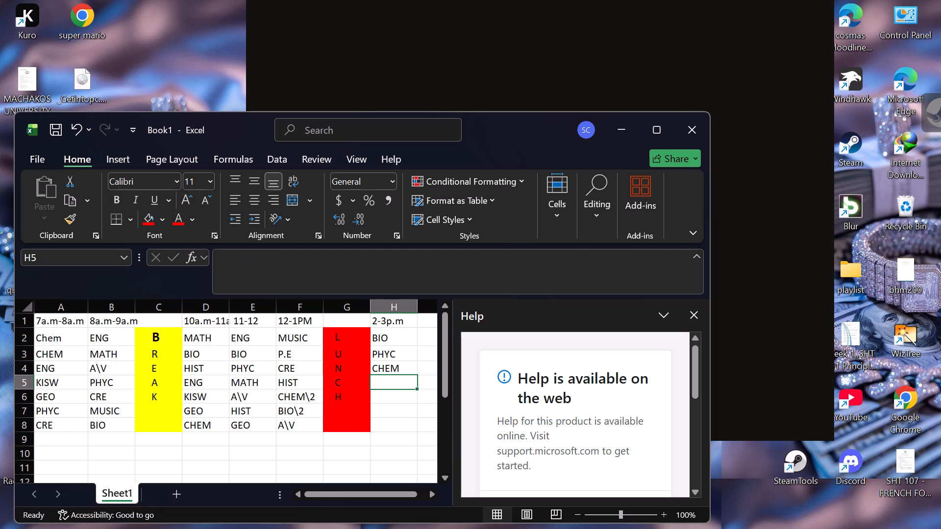
type("GEO")
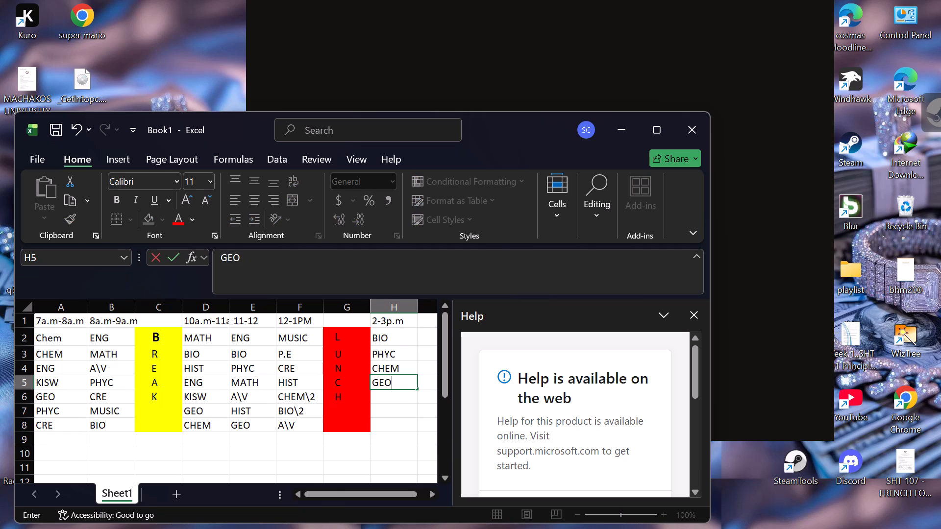
left_click(386, 399)
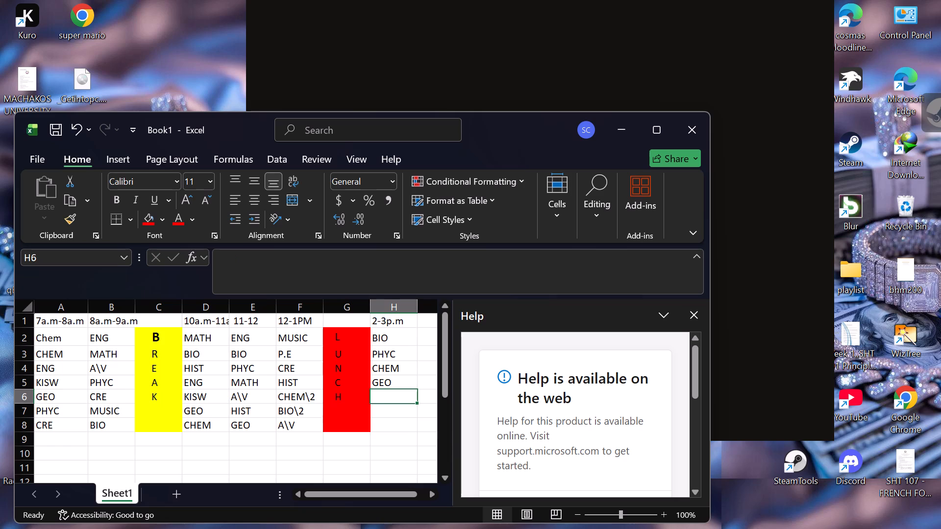
type("MATH")
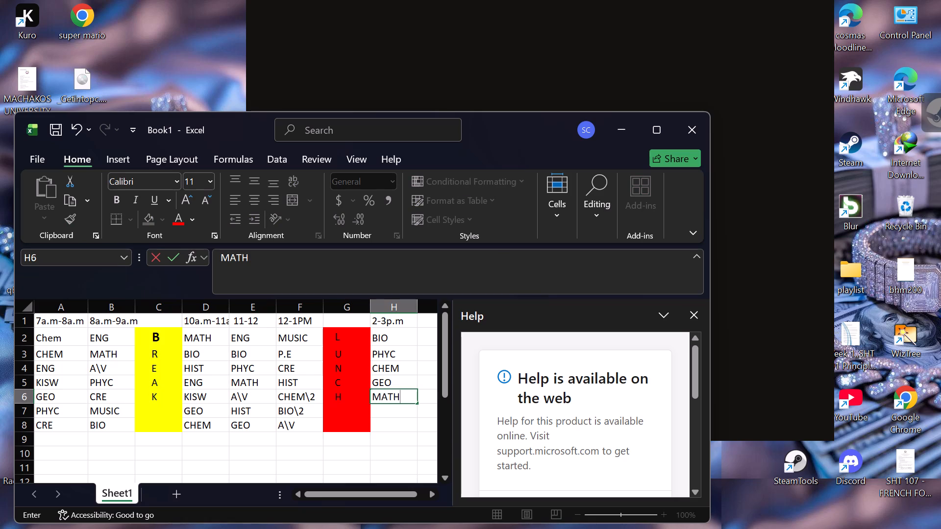
left_click(386, 413)
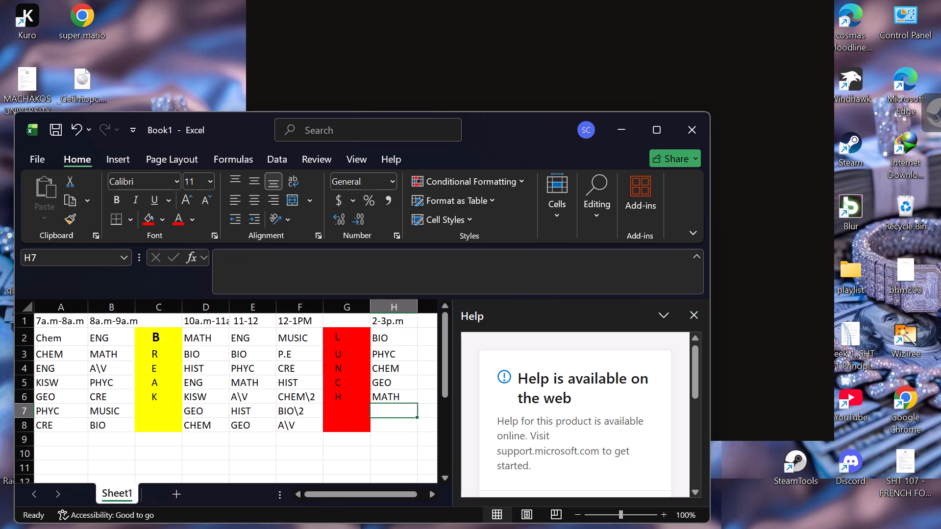
key("c")
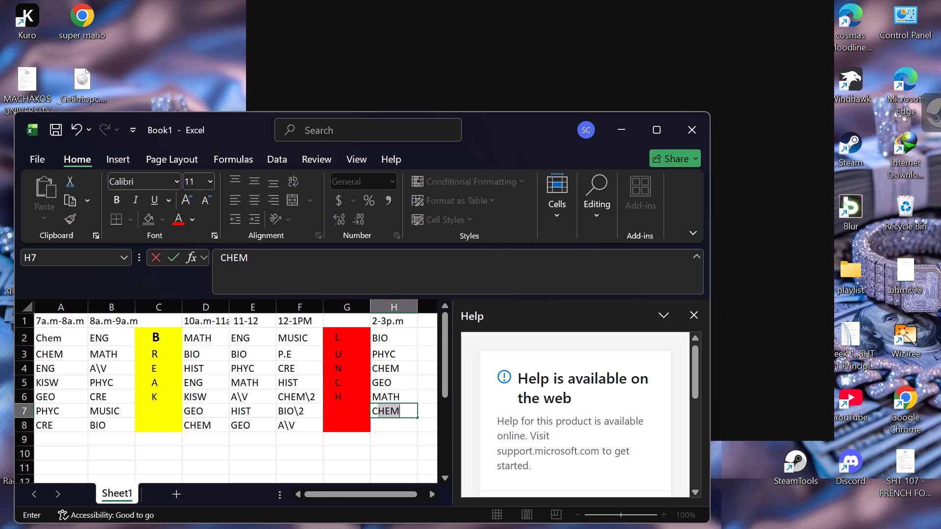
type("RE")
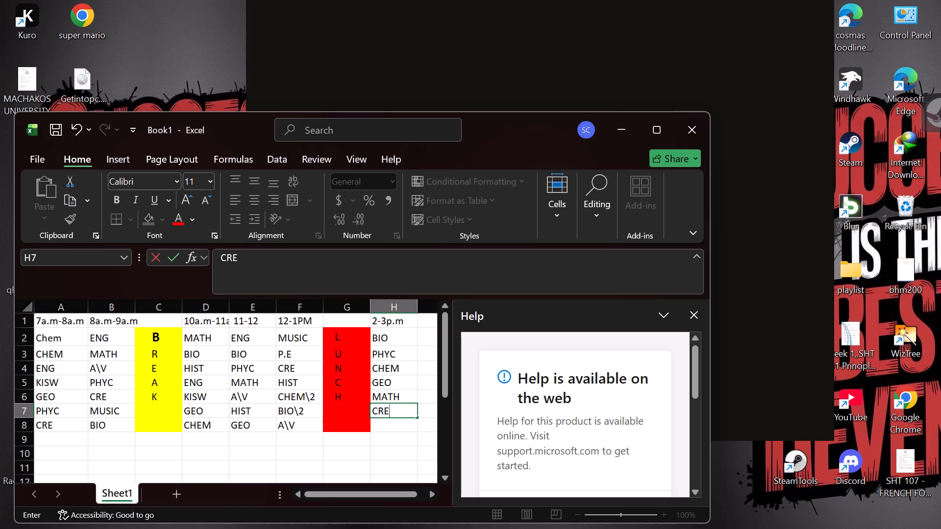
left_click(387, 428)
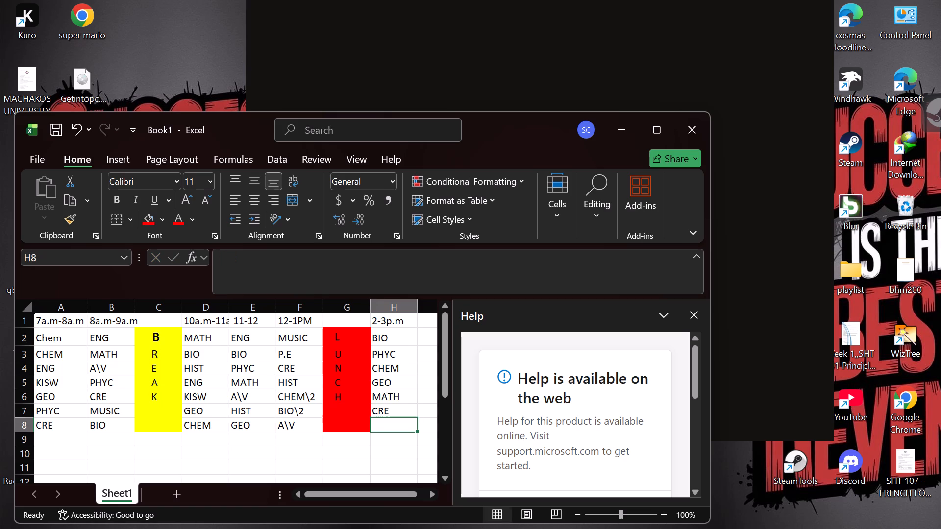
type("KISW")
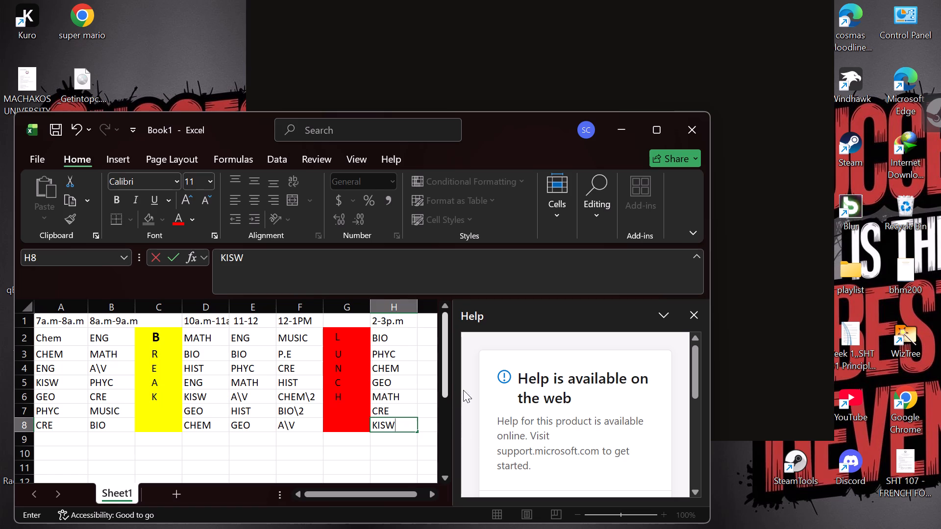
Close the Help pane to free up space beside the timetable.
left_click(694, 311)
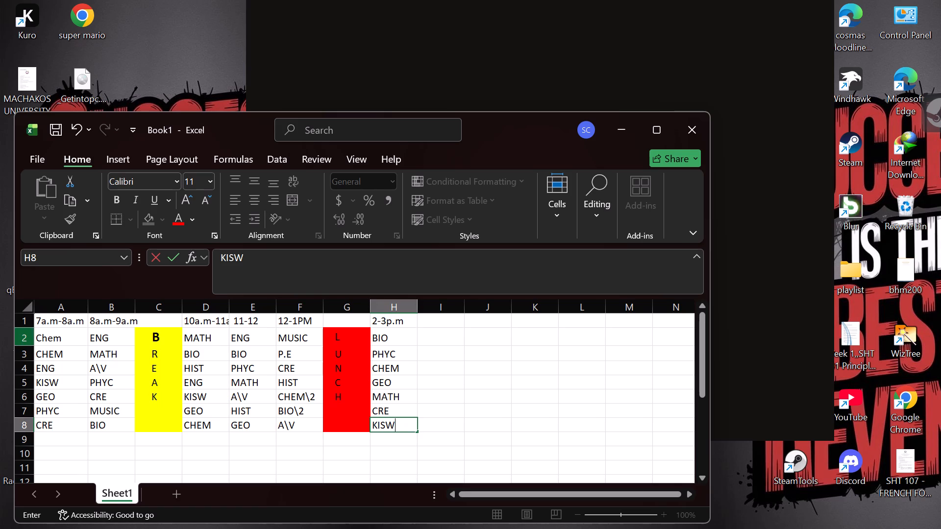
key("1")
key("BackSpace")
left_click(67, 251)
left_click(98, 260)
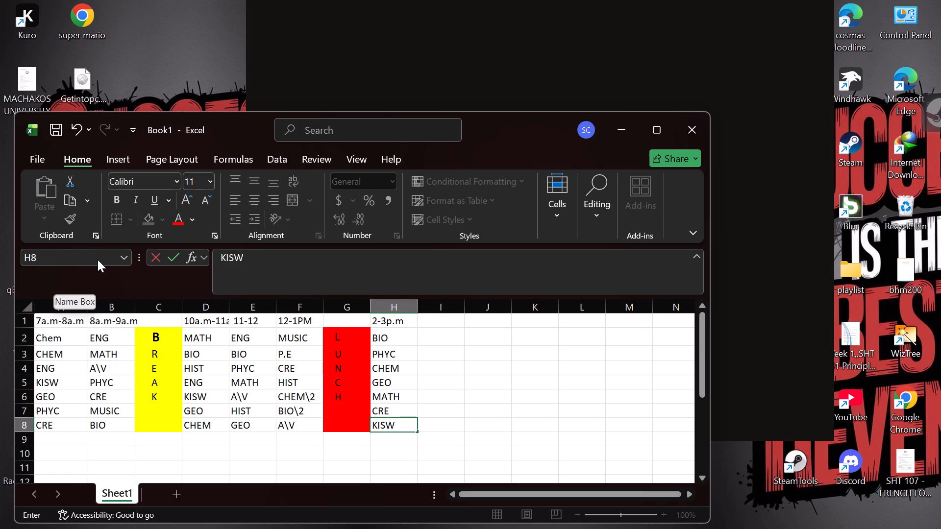
Enter the subject KISW in cell I2, in the first subject row of the column after the 2-3p.m slot.
left_click(437, 336)
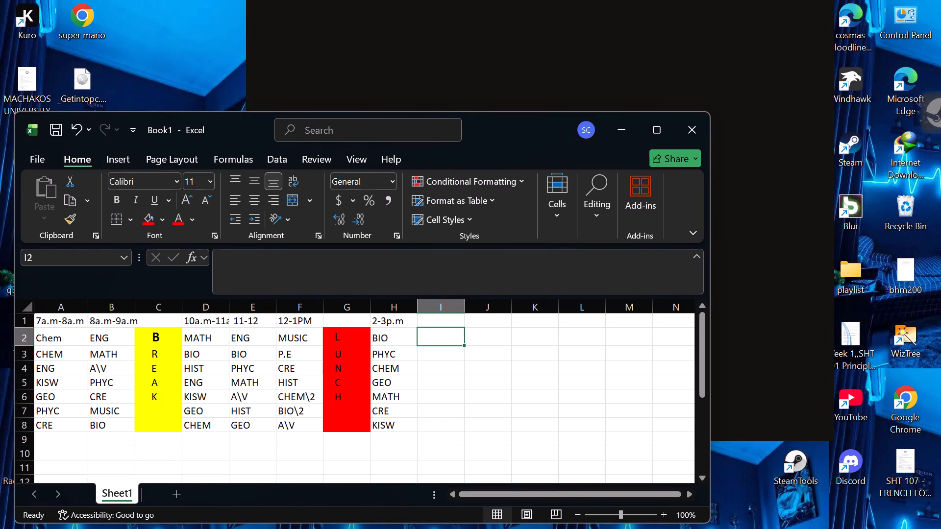
type("KISW")
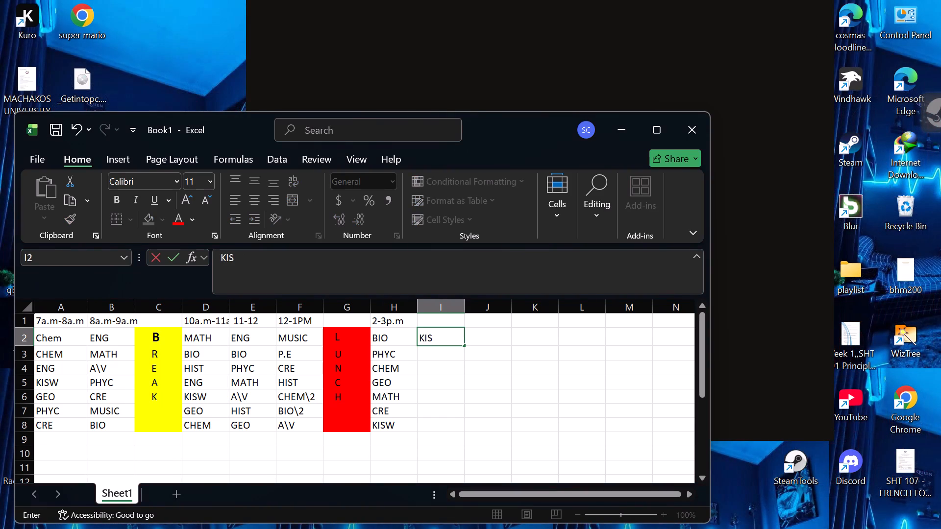
left_click(435, 353)
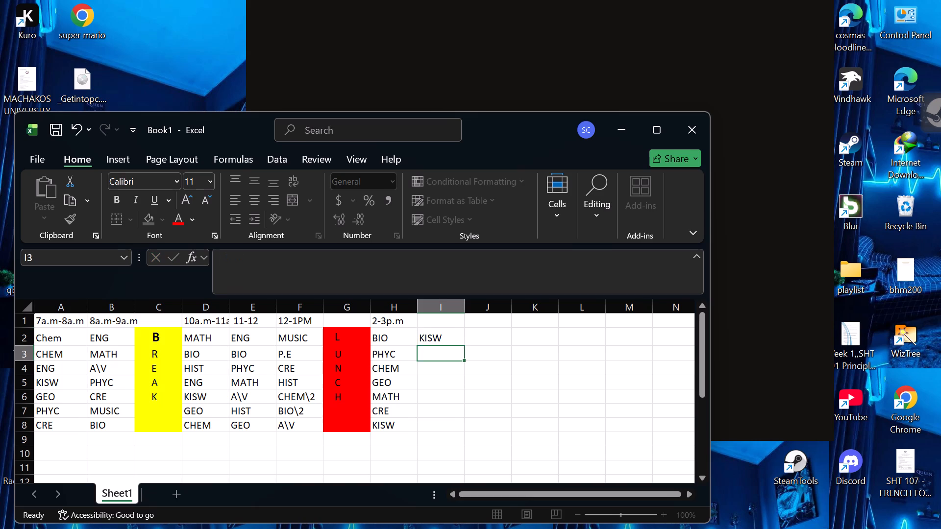
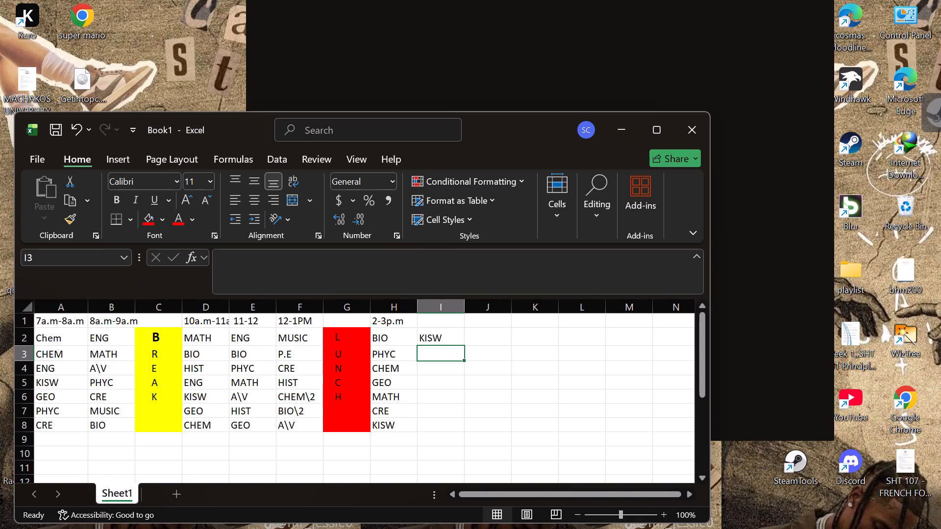
Fill cells I3 to I8 of the column after the 2-3p.m slot with GEO, MATH, CHEM, PHYC, ENG and MATH.
type("GEO")
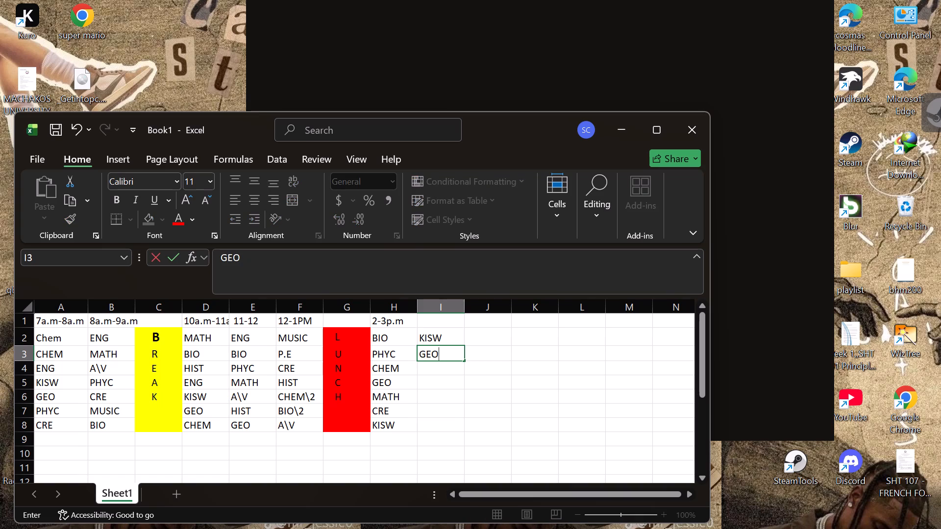
left_click(426, 371)
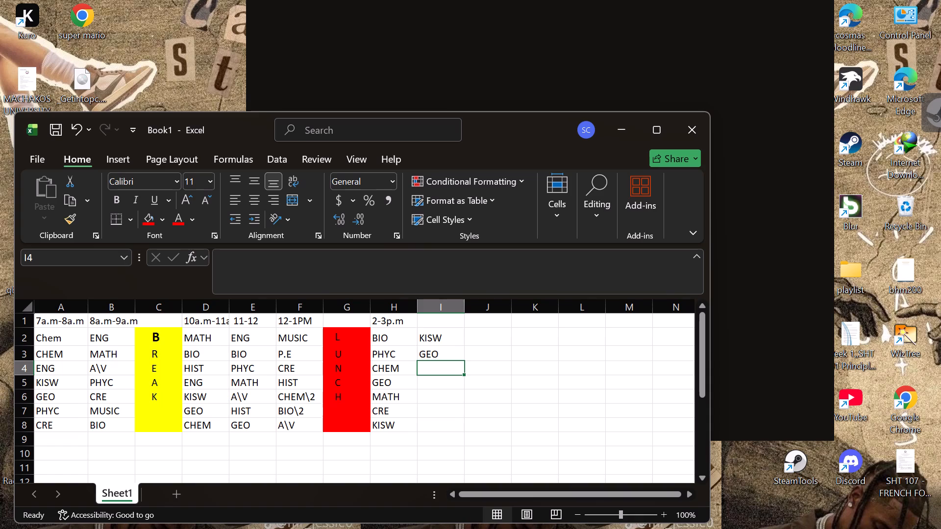
type("MATH")
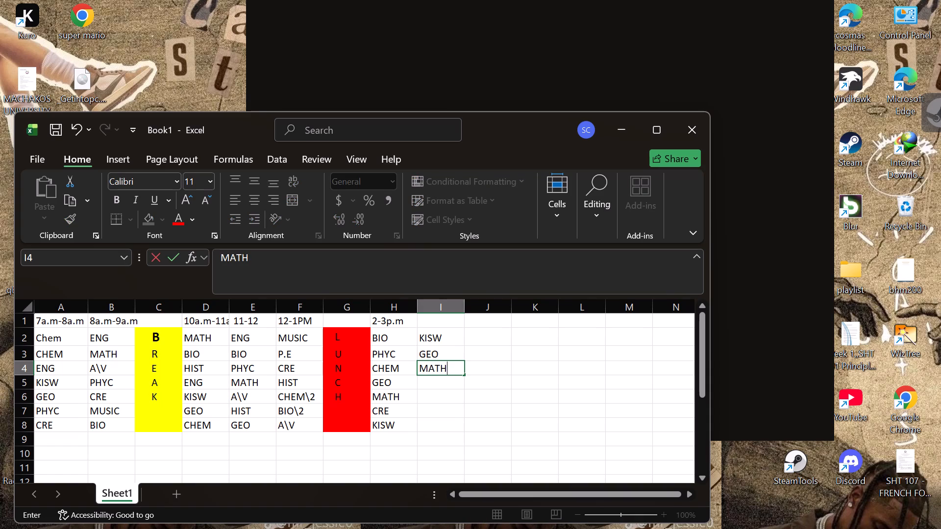
left_click(434, 385)
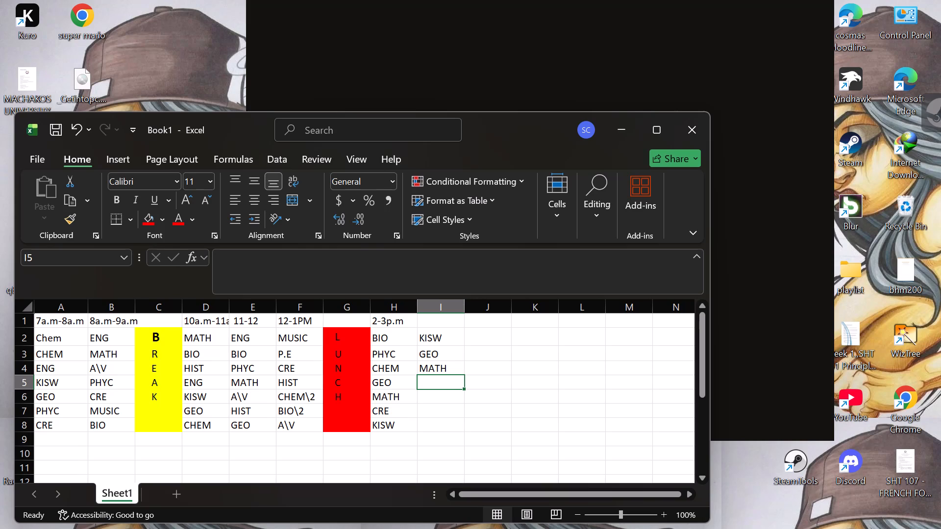
type("CHEM")
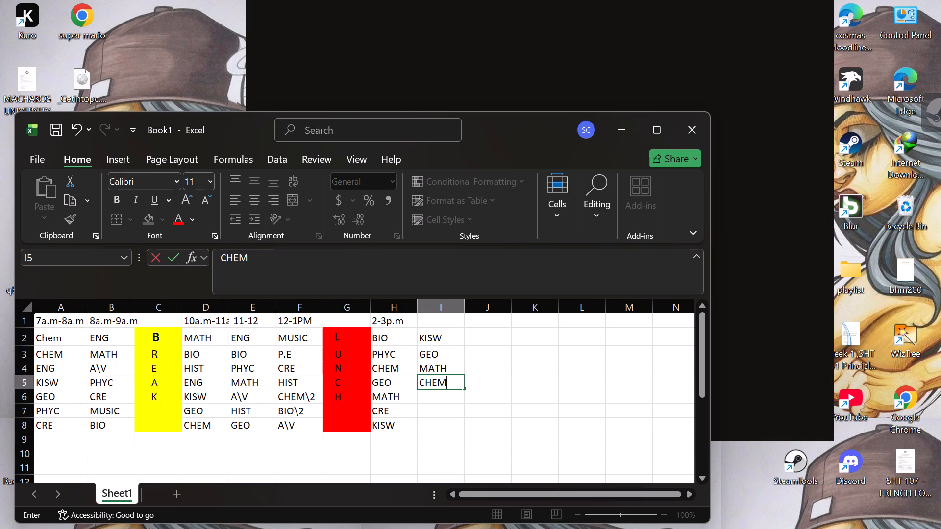
key("Down")
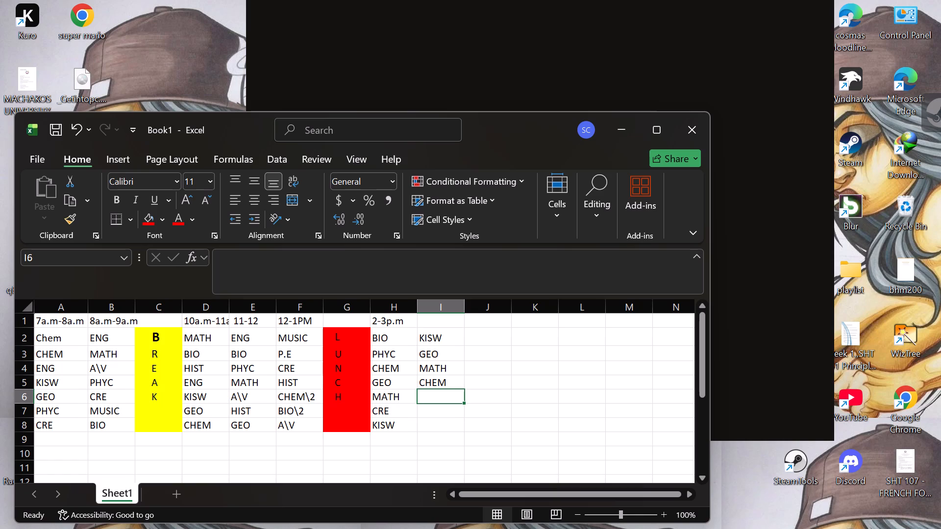
key("p")
type("HY")
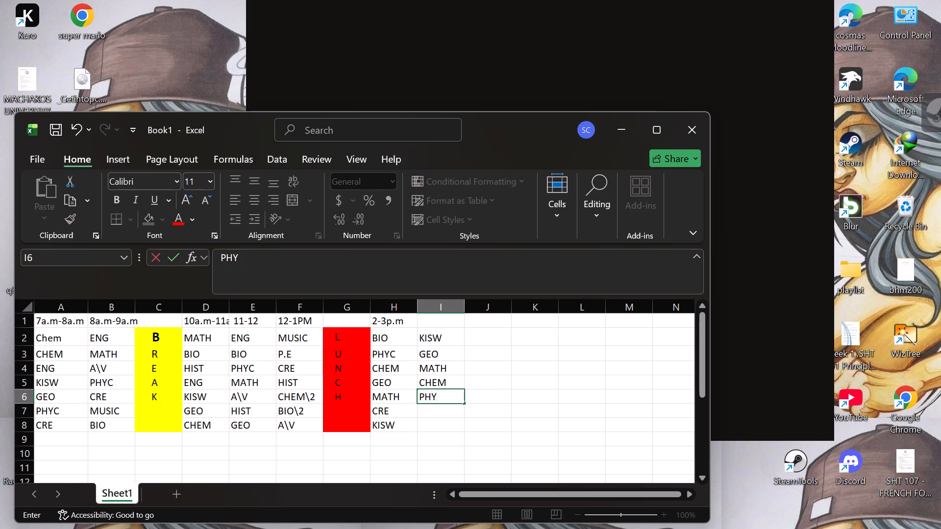
key("c")
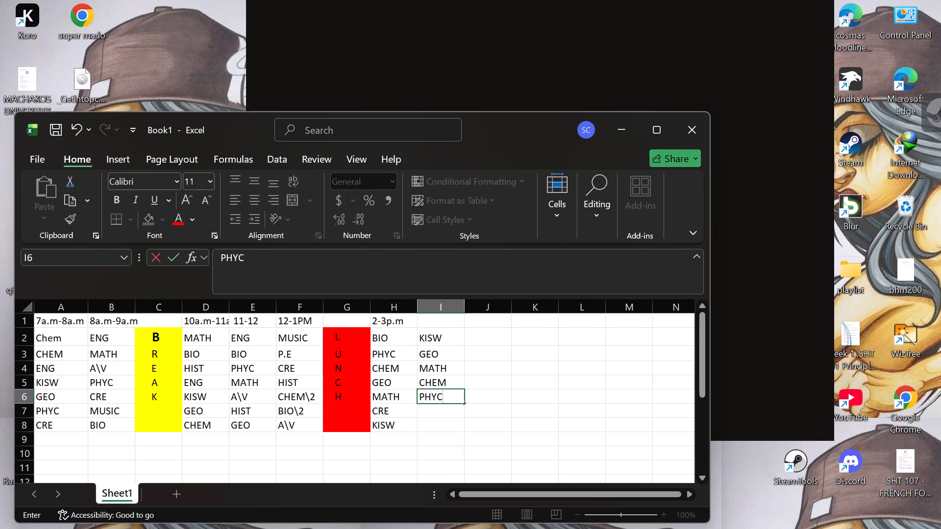
left_click(422, 410)
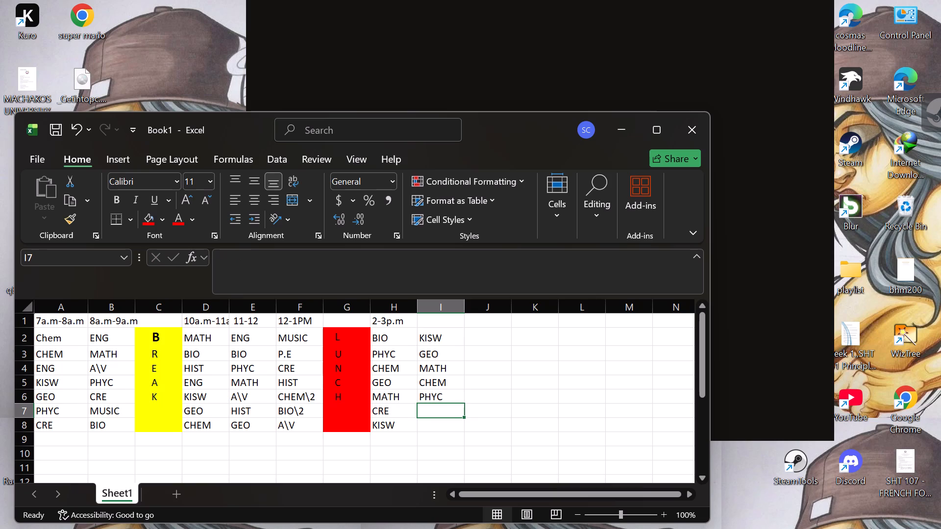
left_click(422, 428)
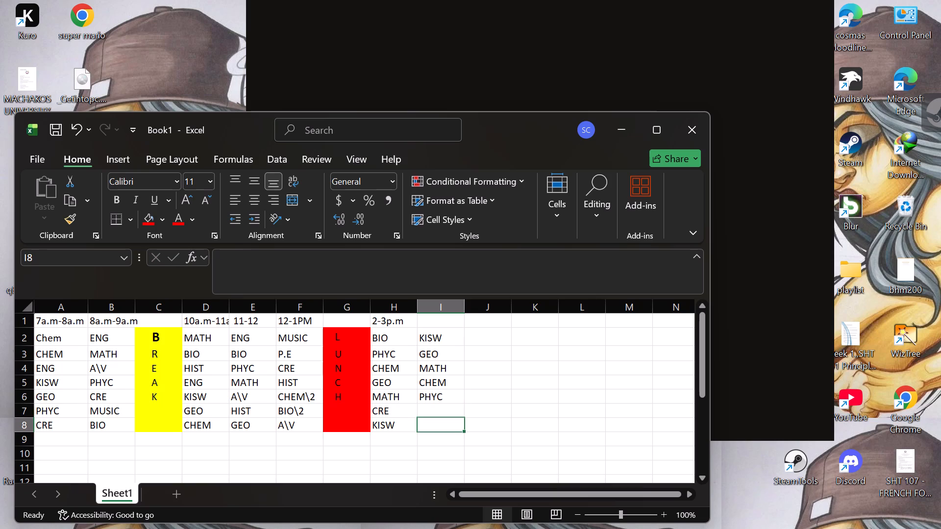
type("MATH")
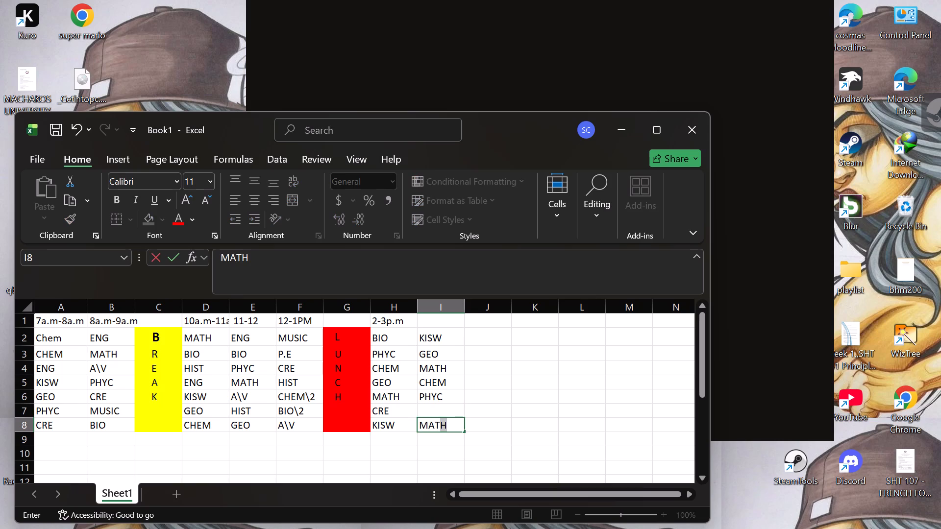
left_click(436, 410)
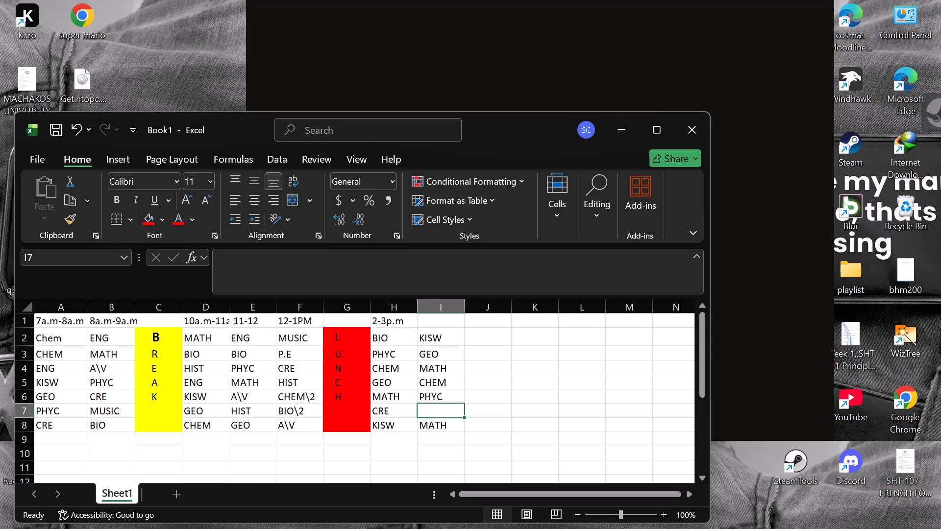
type("ENG")
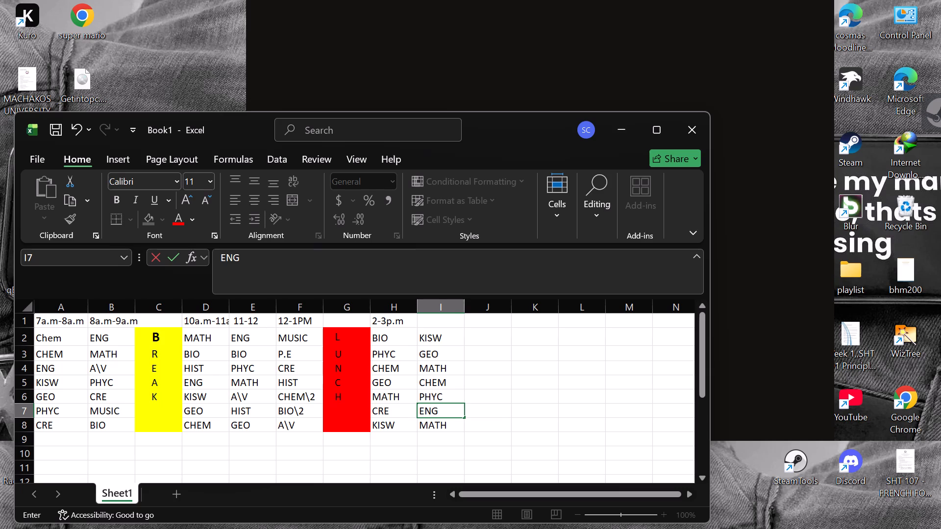
Enter the time-slot heading 3-4p.m in cell I1 above the newly filled subject column.
left_click(420, 322)
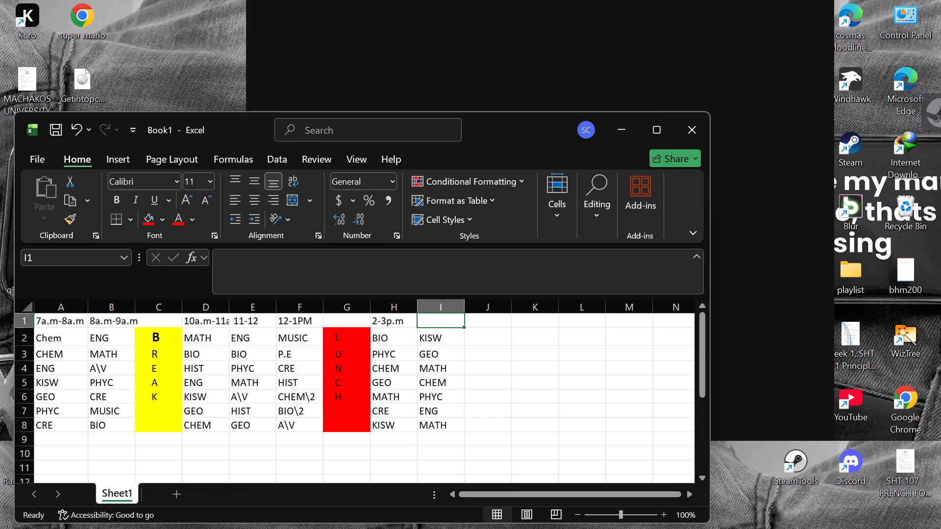
key("3")
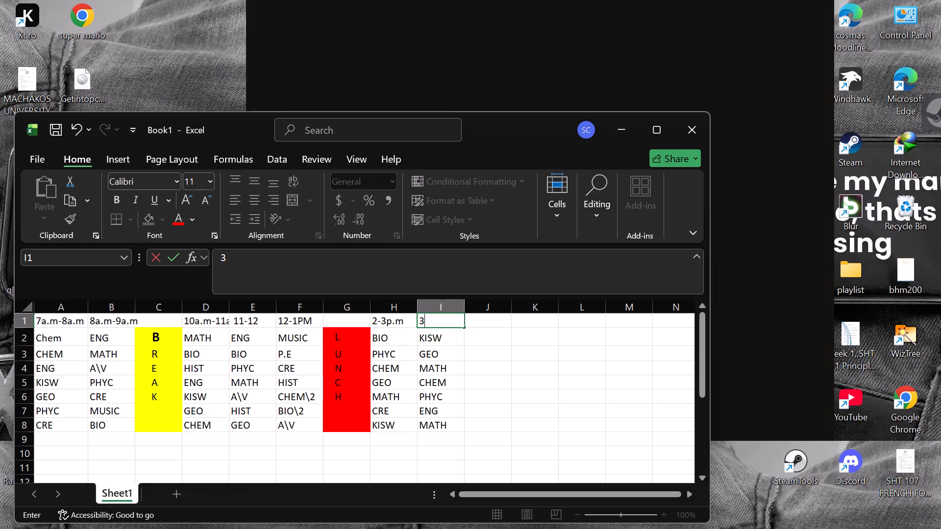
key("minus")
key("4")
type("P.M")
key("BackSpace")
key("BackSpace")
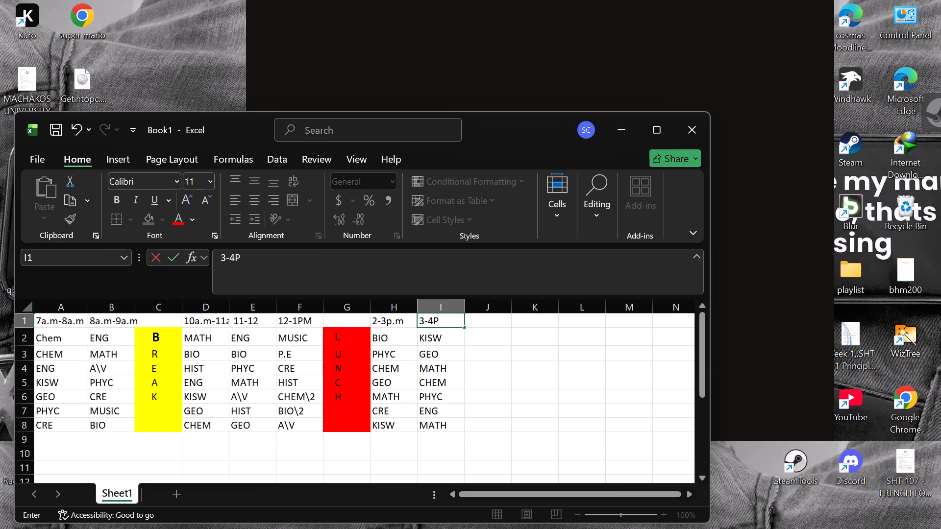
key("BackSpace")
type("p.m")
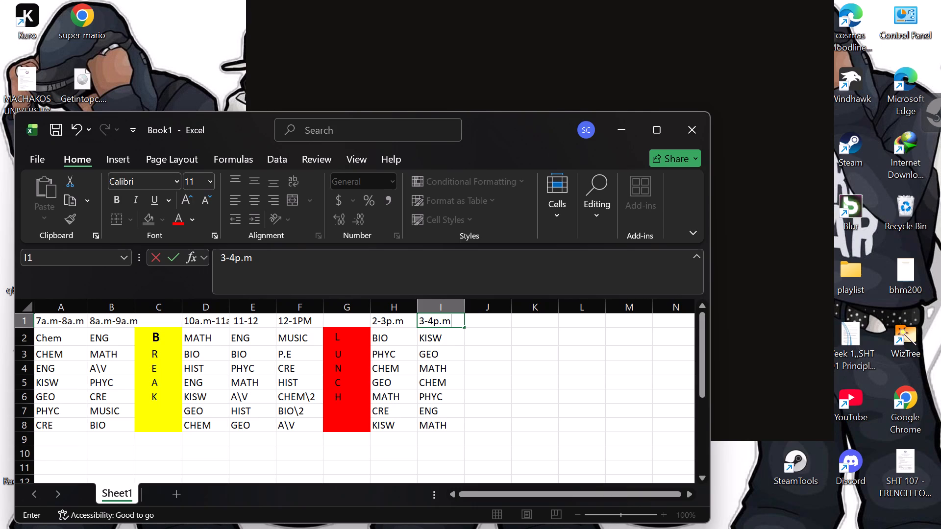
Enter the time-slot heading 4-5p.m in cell J1, beside the 3-4p.m heading.
left_click(470, 324)
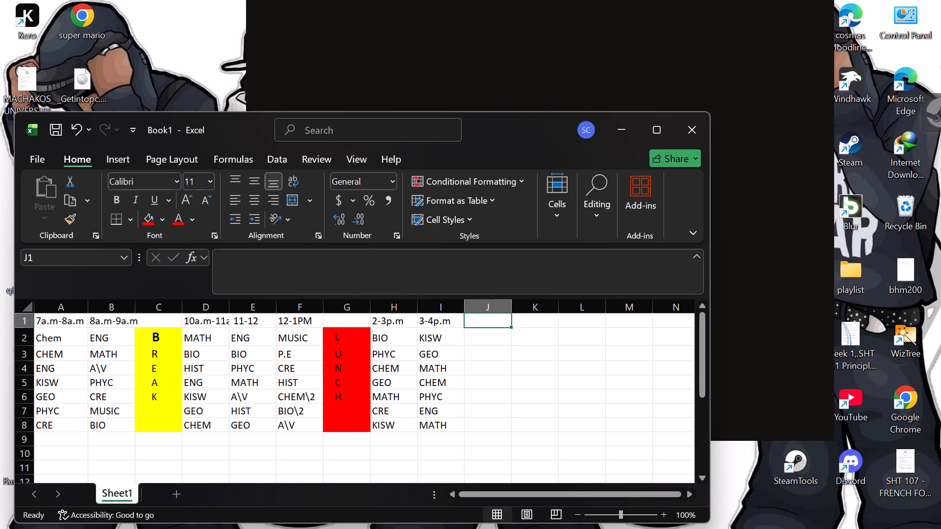
key("4")
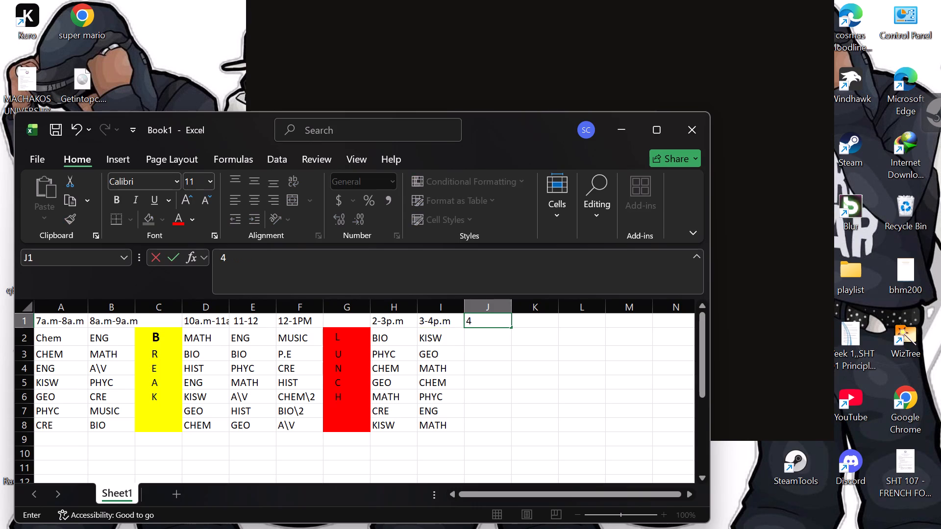
key("minus")
key("5")
key("p")
type(".m")
key("Down")
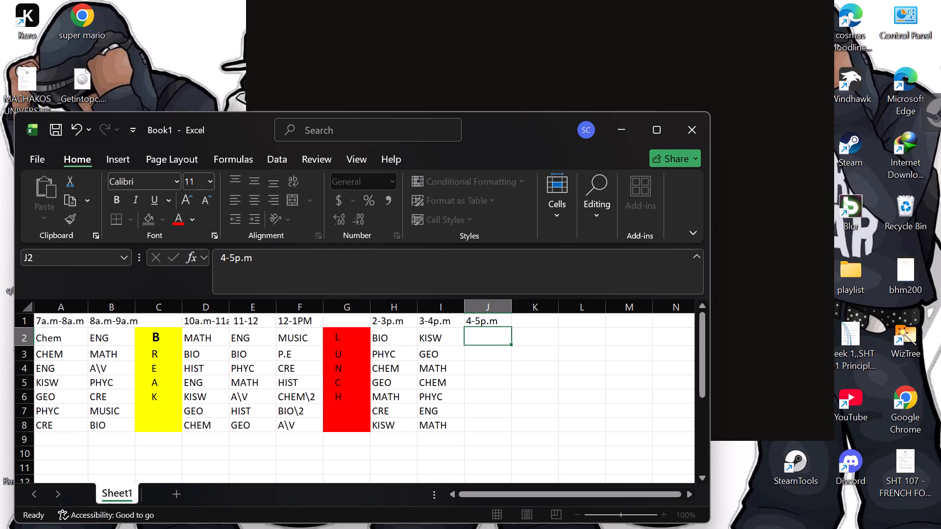
Fill cells J2 to J4 under the 4-5p.m heading with A\V, HIST and BIO.
key("a")
key("backslash")
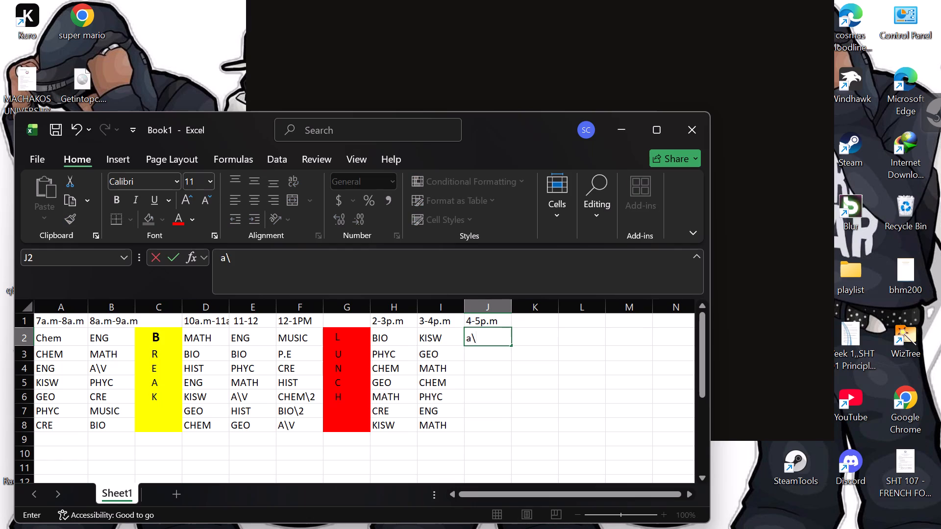
key("BackSpace")
key("BackSpace")
key("a")
key("backslash")
key("v")
key("Down")
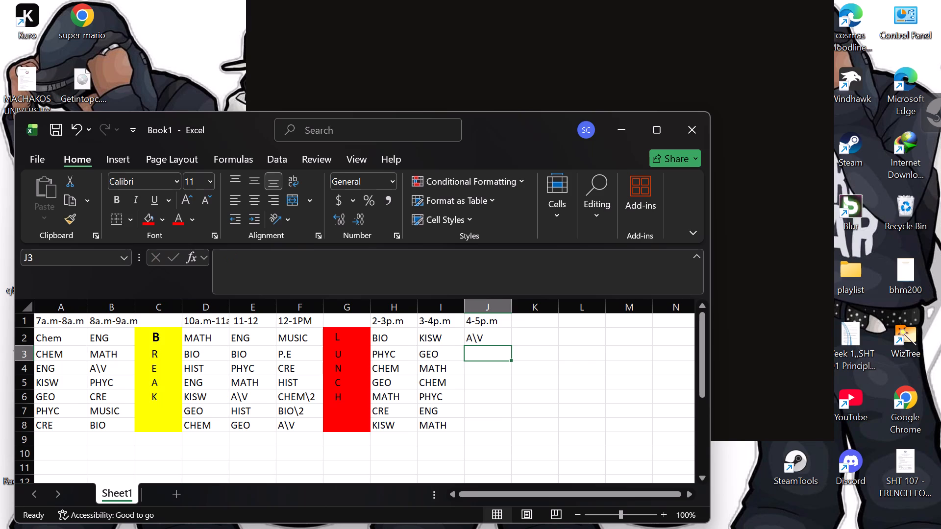
type("HI")
type("ST")
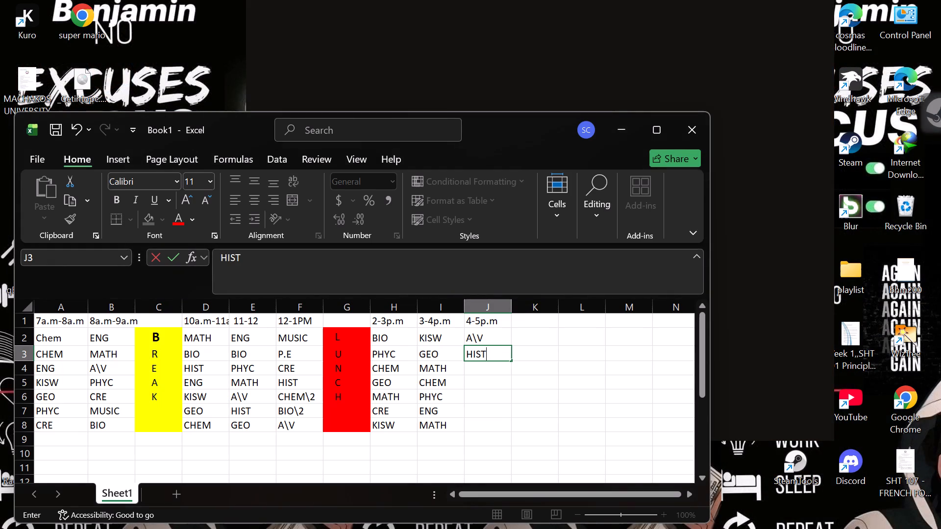
key("Down")
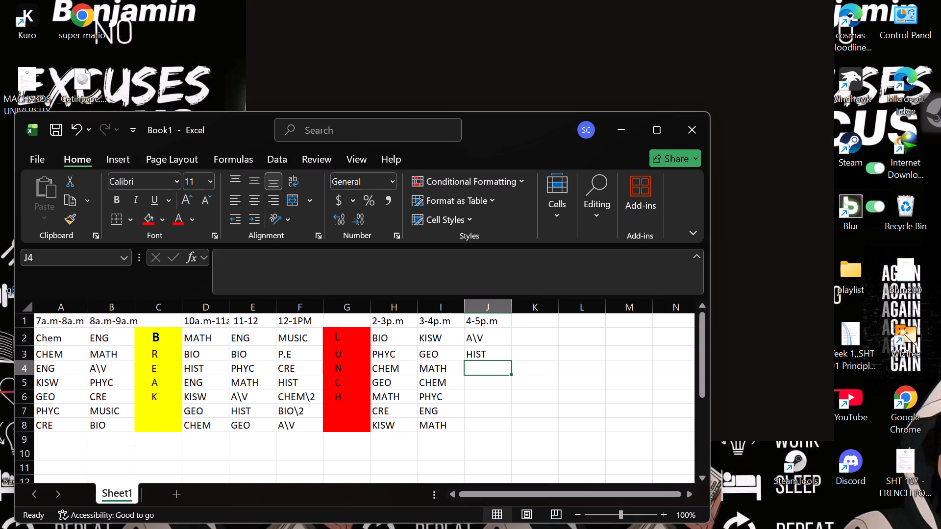
type("BIO")
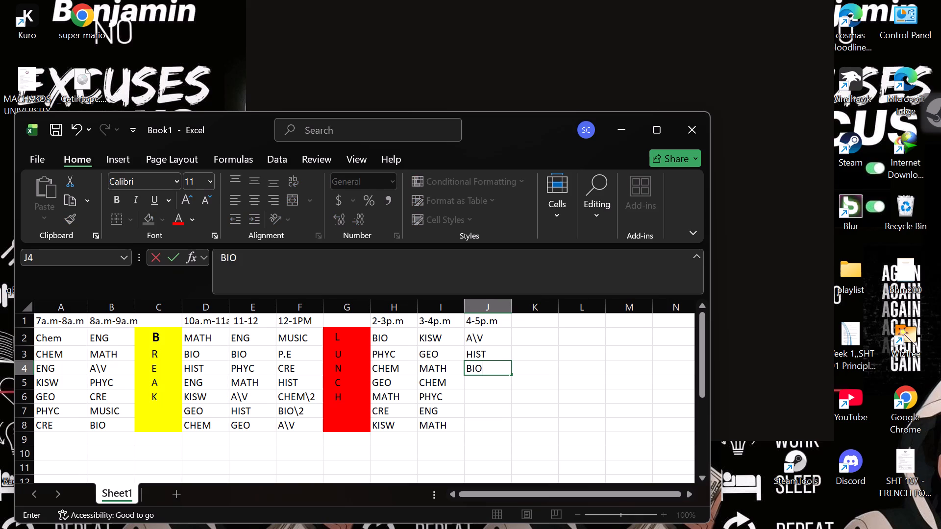
left_click(474, 385)
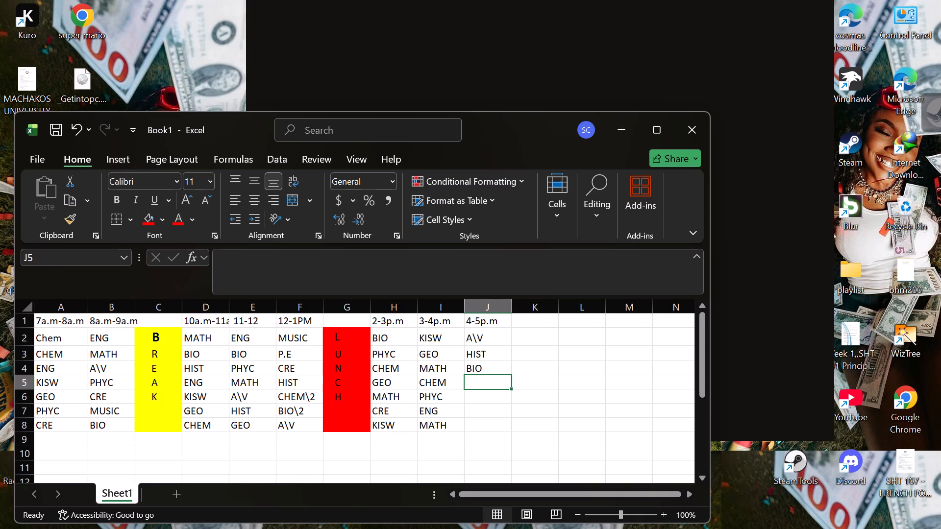
Fill the rest of the 4-5p.m column with PHYC in J8, MATH in J7, BIO in J6 and BIO in J5.
left_click(472, 426)
key("p")
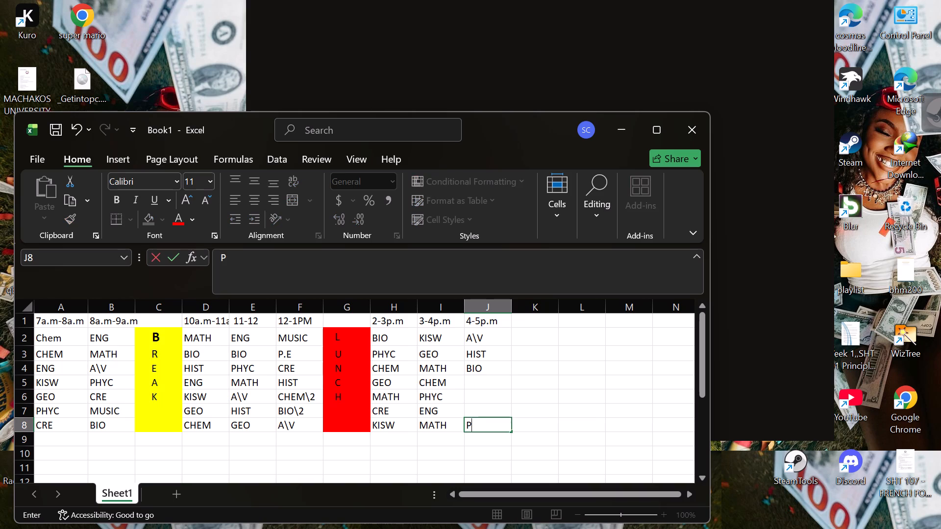
type("HY")
key("c")
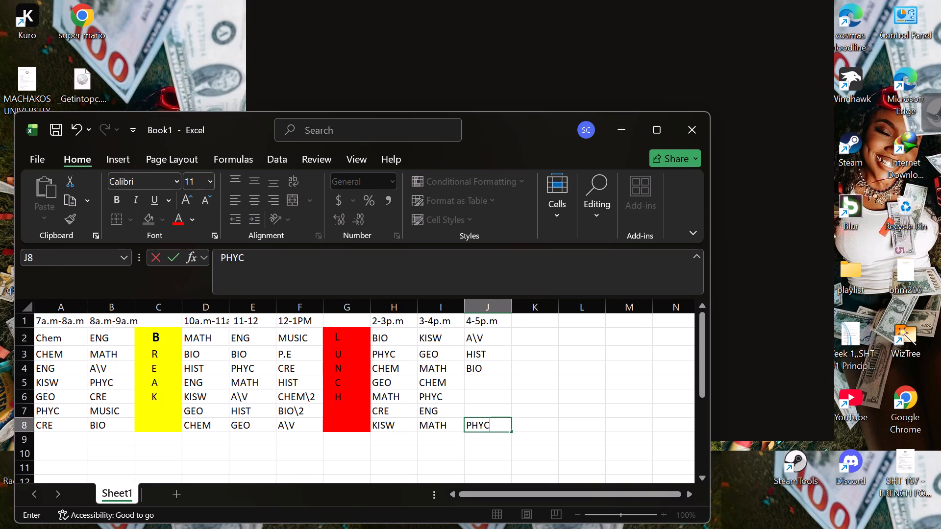
left_click(472, 410)
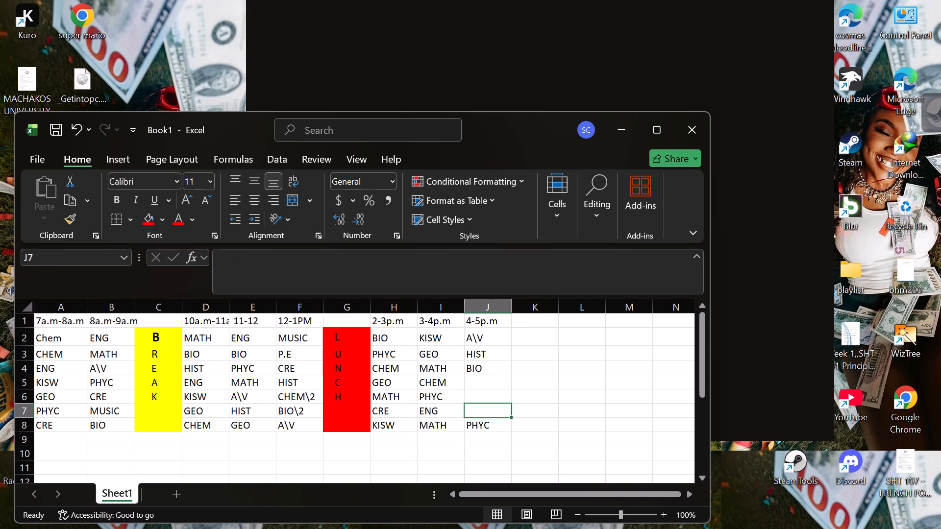
type("MATH")
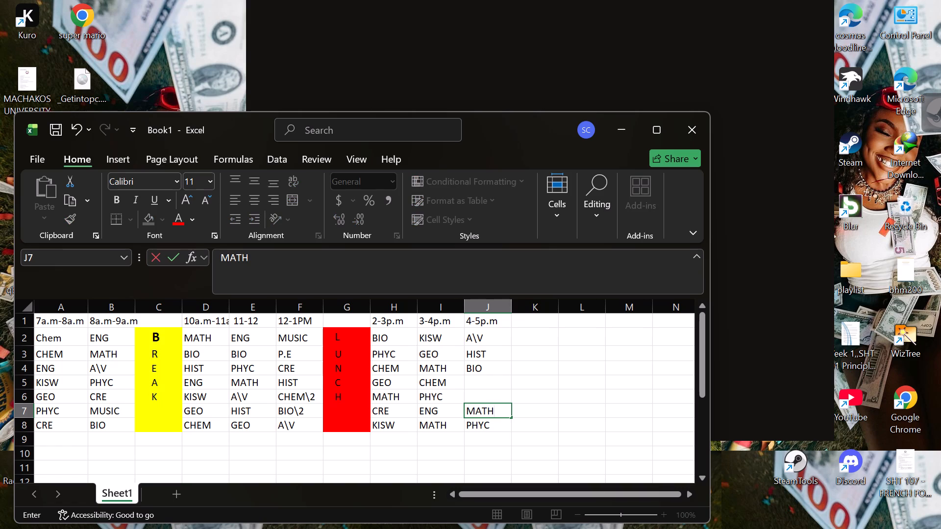
left_click(472, 395)
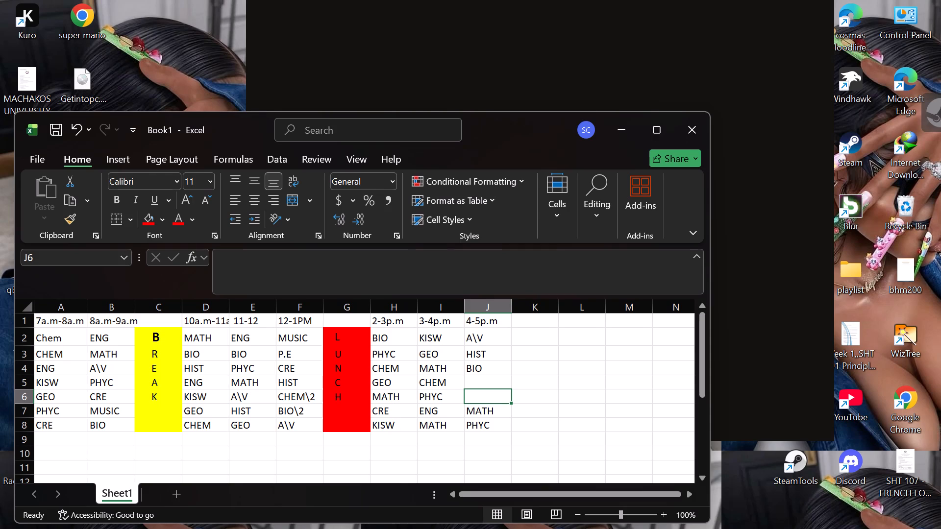
type("BIO")
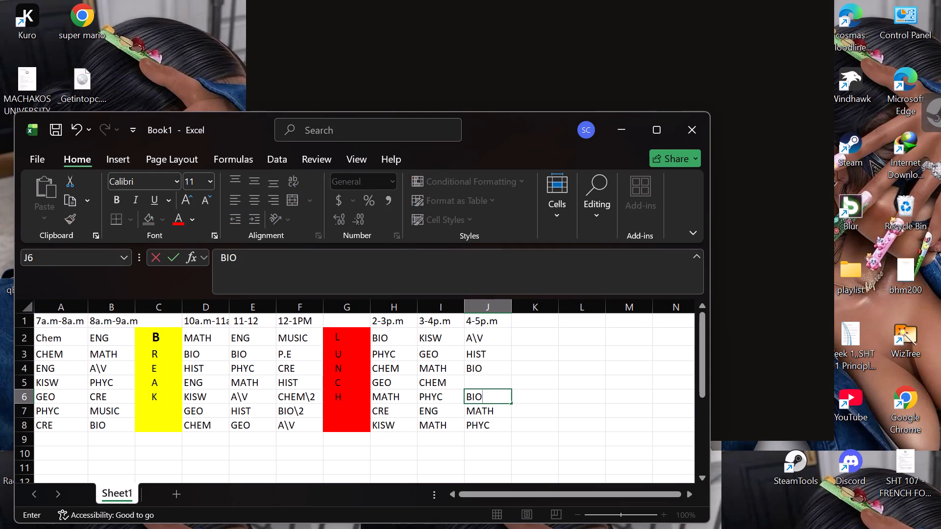
left_click(470, 381)
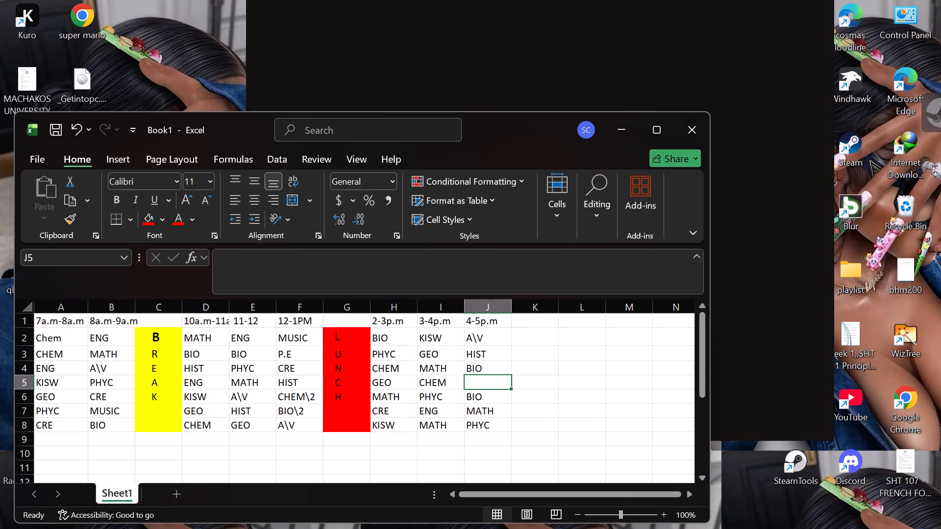
key("b")
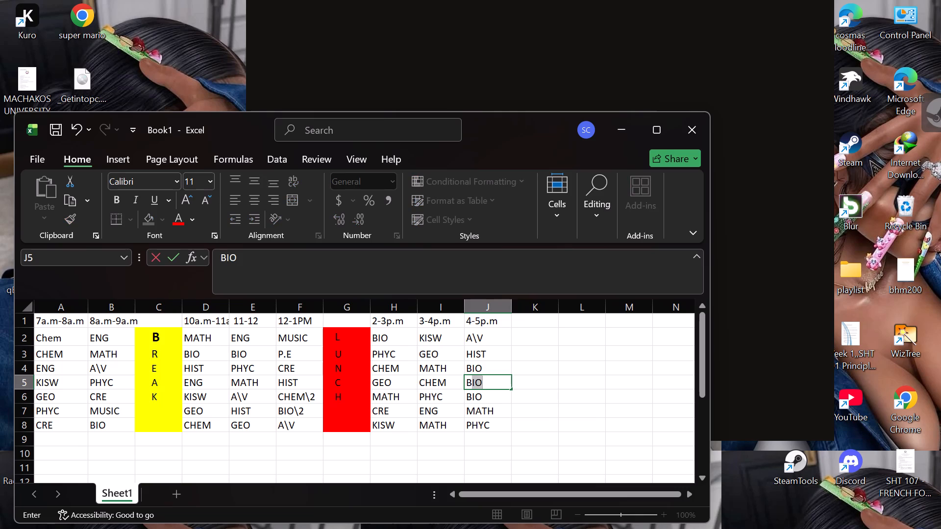
key("backslash")
key("BackSpace")
key("BackSpace")
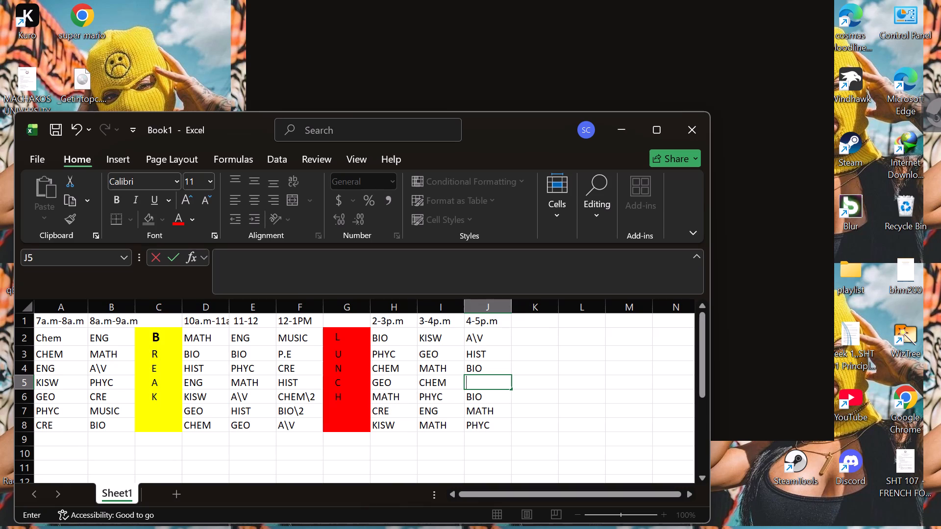
type("BIO")
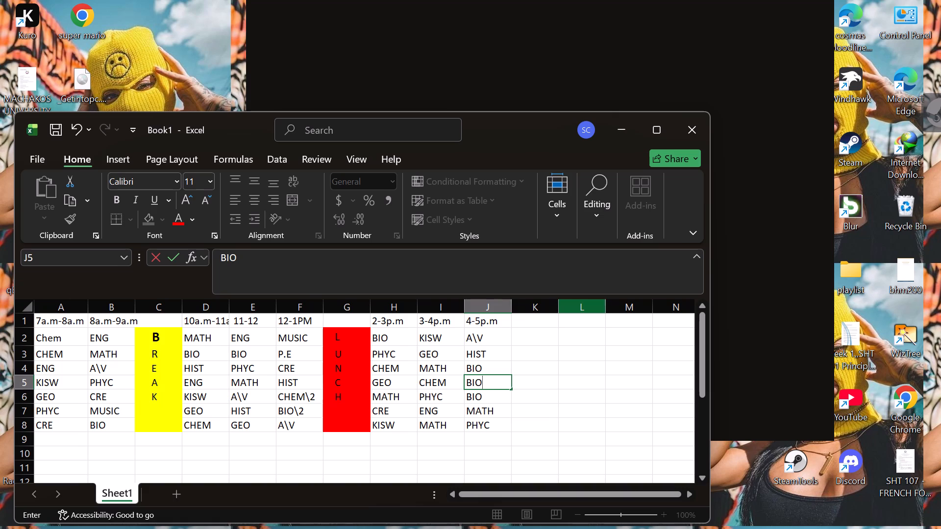
left_click(533, 325)
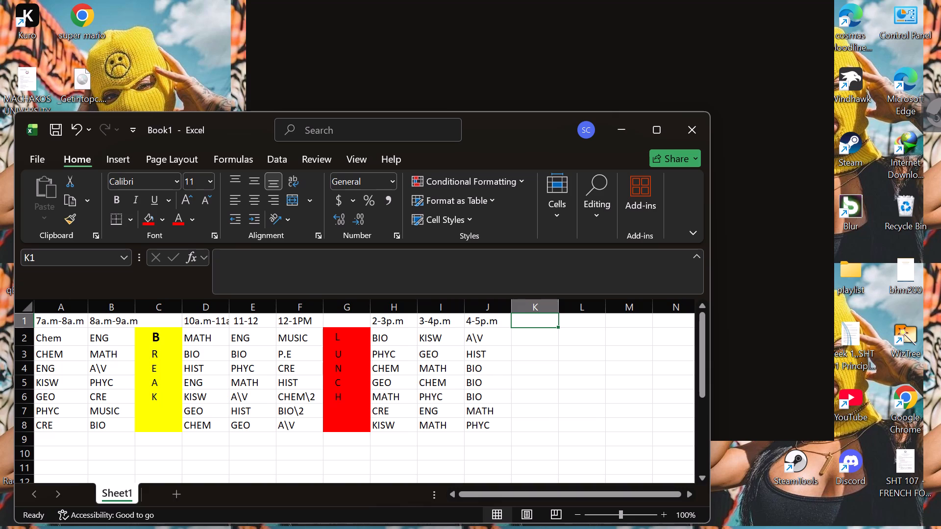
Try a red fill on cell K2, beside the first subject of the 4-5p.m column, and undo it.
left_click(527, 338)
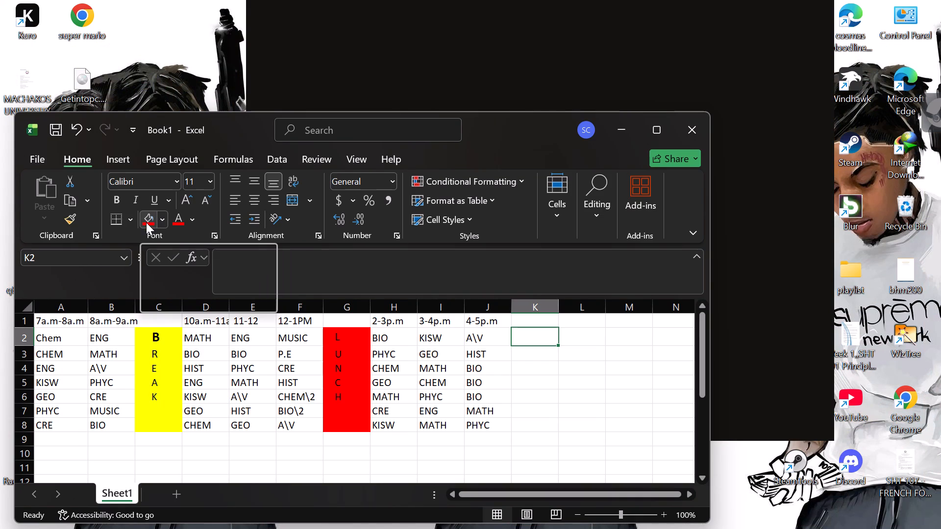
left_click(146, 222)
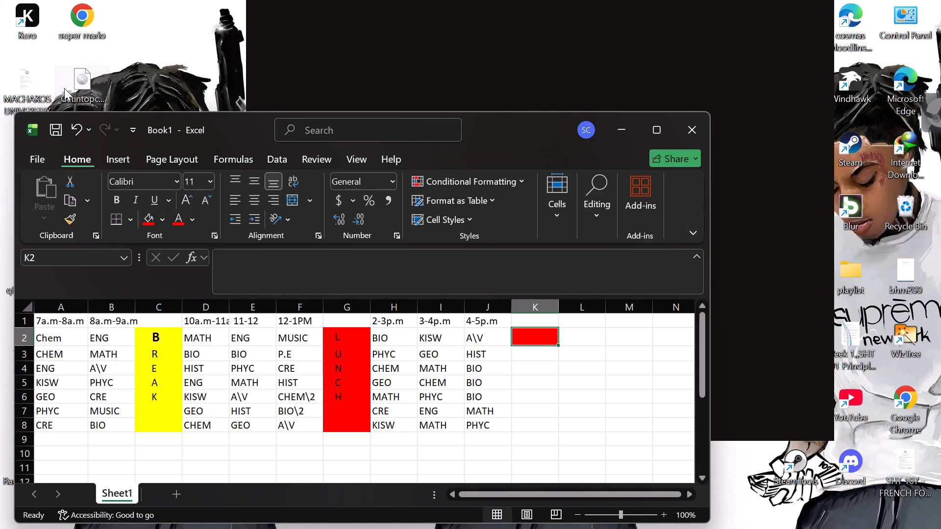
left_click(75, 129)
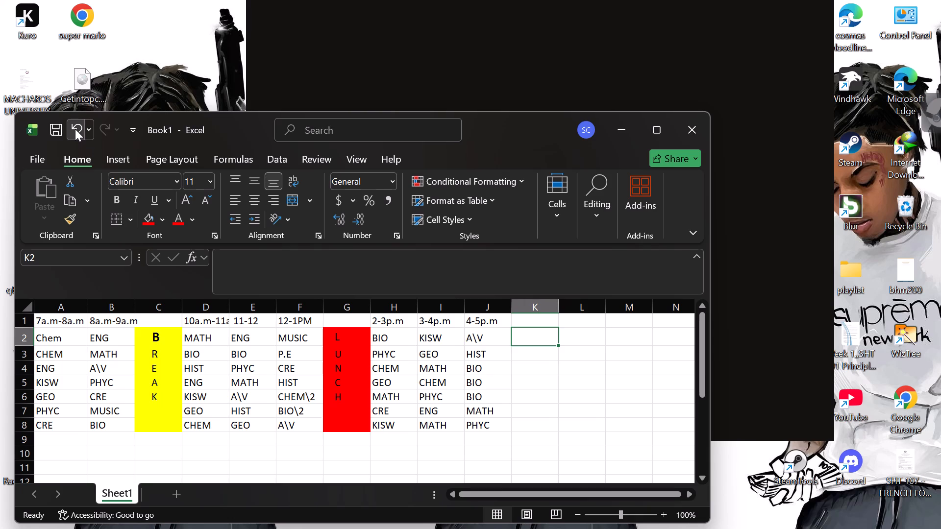
Open the fill colour choices for cell K2.
left_click(160, 222)
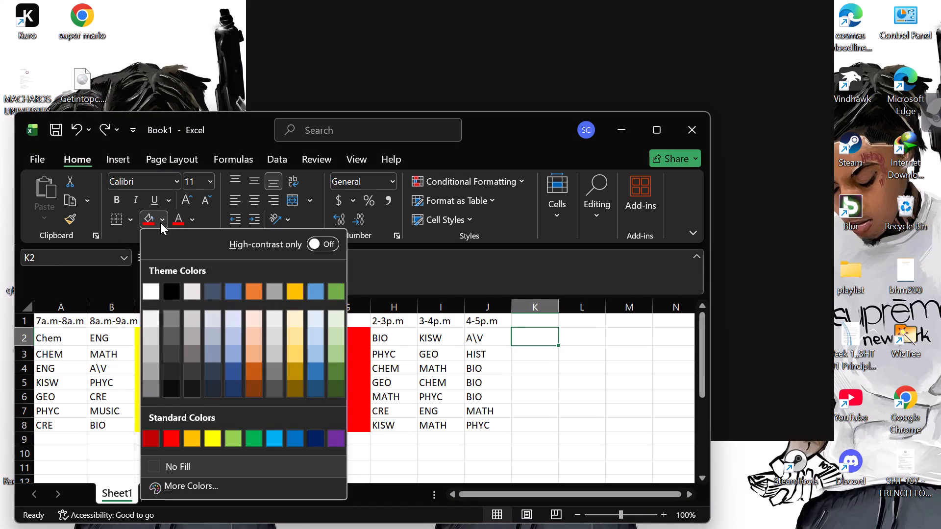
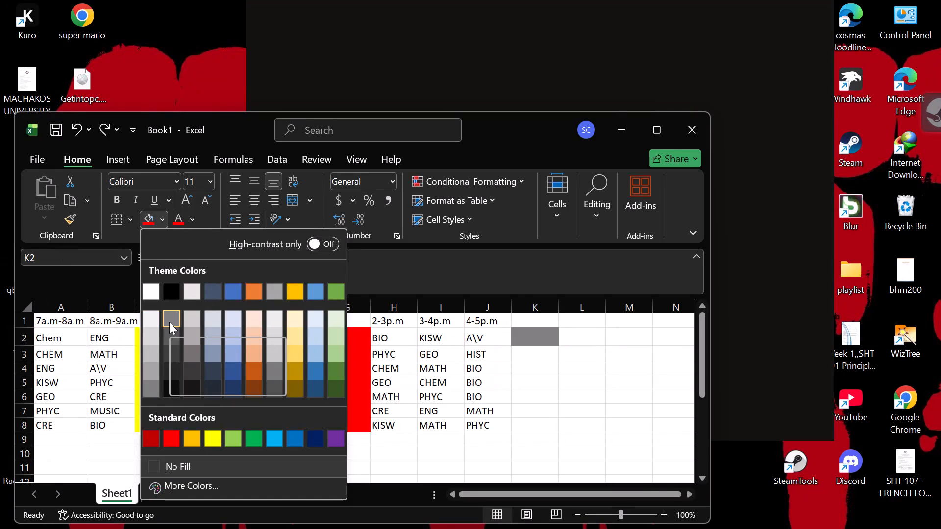
Fill cell K2 with light gold.
left_click(292, 344)
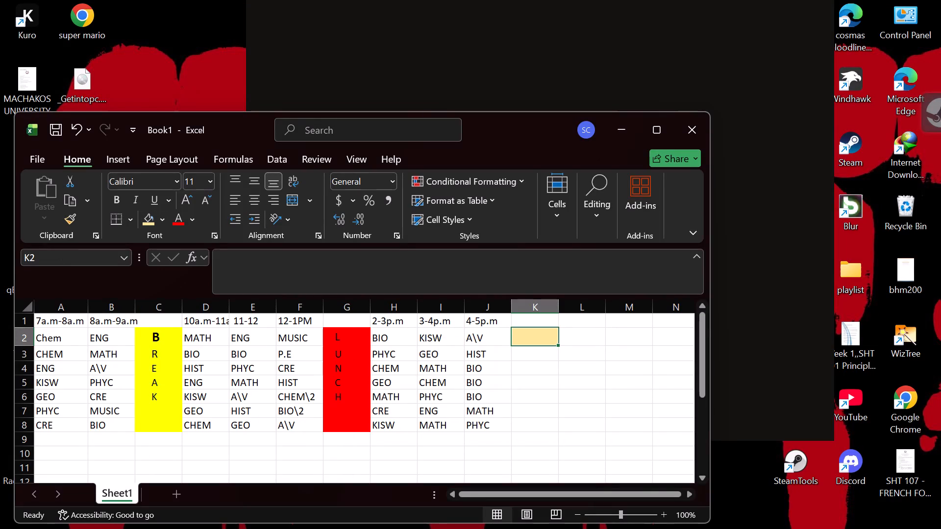
Enter the letter G in cell K2, indented with five leading spaces.
left_click(528, 340)
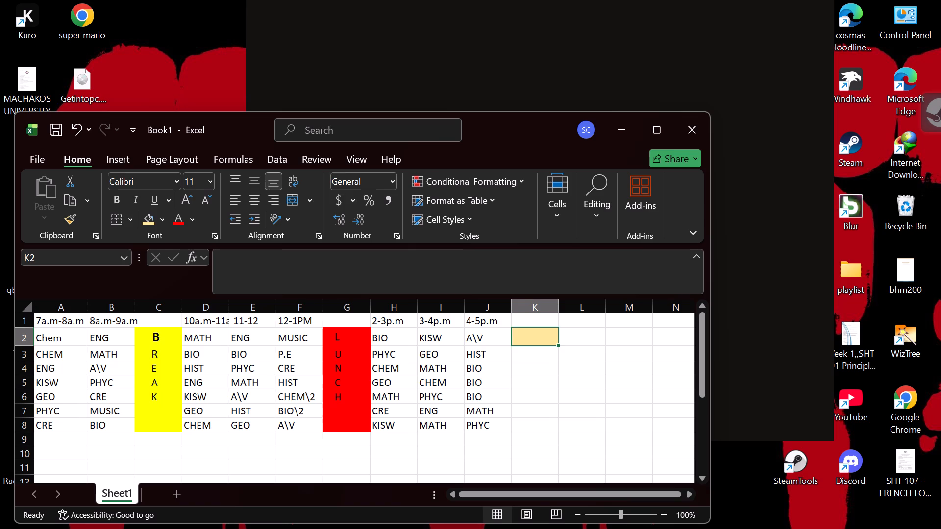
key("g")
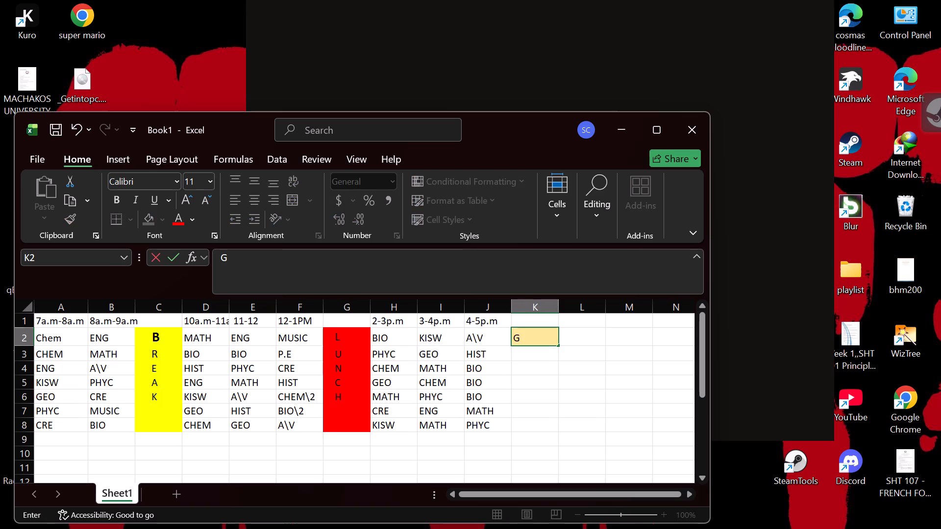
key("BackSpace")
key("space")
key("space")
key("space")
key("space")
key("space")
type("GA")
key("BackSpace")
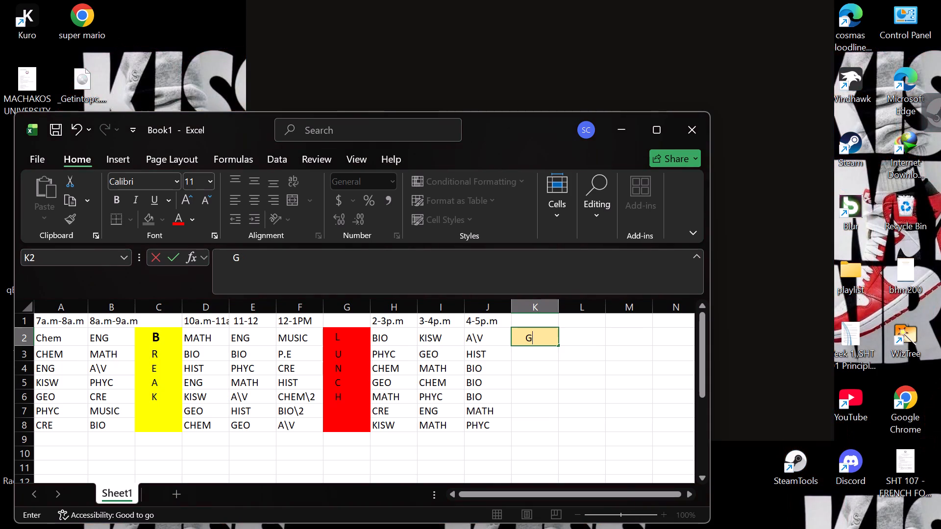
key("Down")
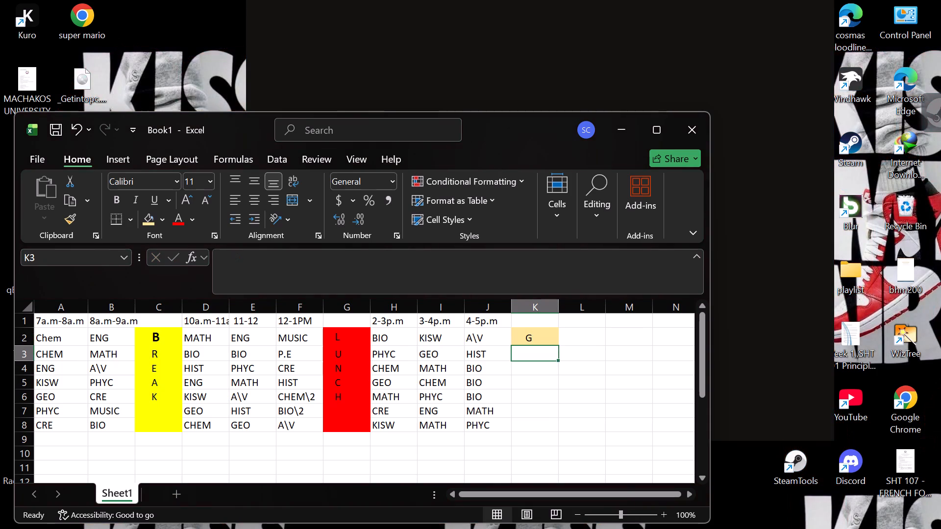
Enter A in K3 and M in K4 below the G, each indented with five leading spaces.
key("space")
key("space")
key("space")
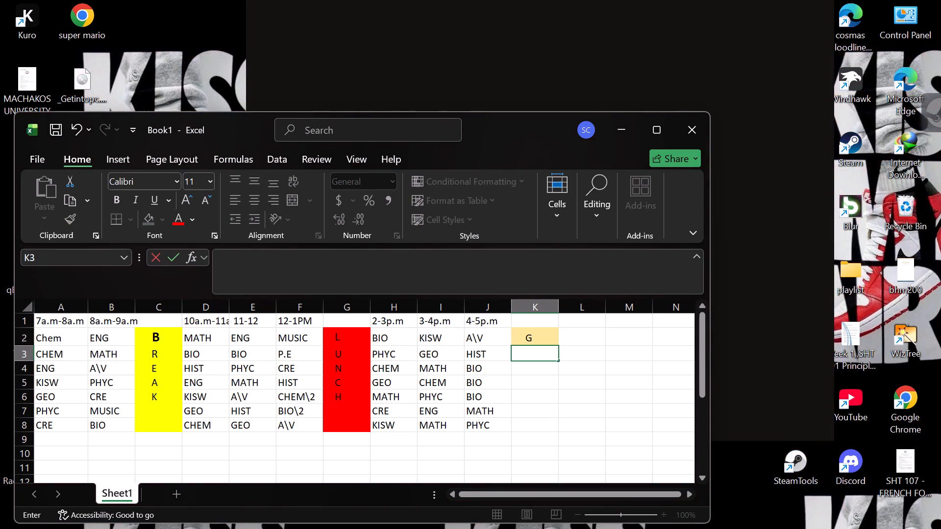
key("space")
key("space")
key("a")
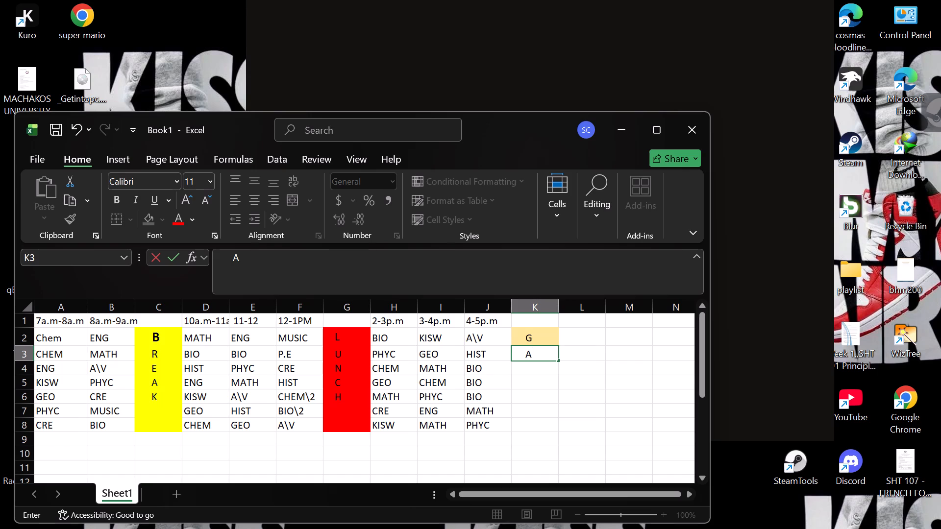
key("Down")
key("space")
key("space")
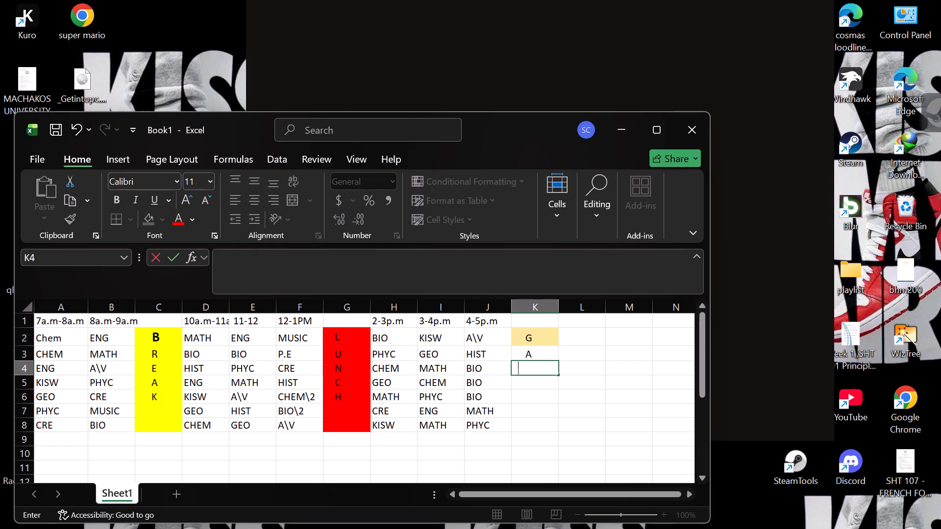
key("space")
key("space")
key("space")
key("m")
key("Down")
Enter E in cell K5, indented with five leading spaces.
key("space")
key("space")
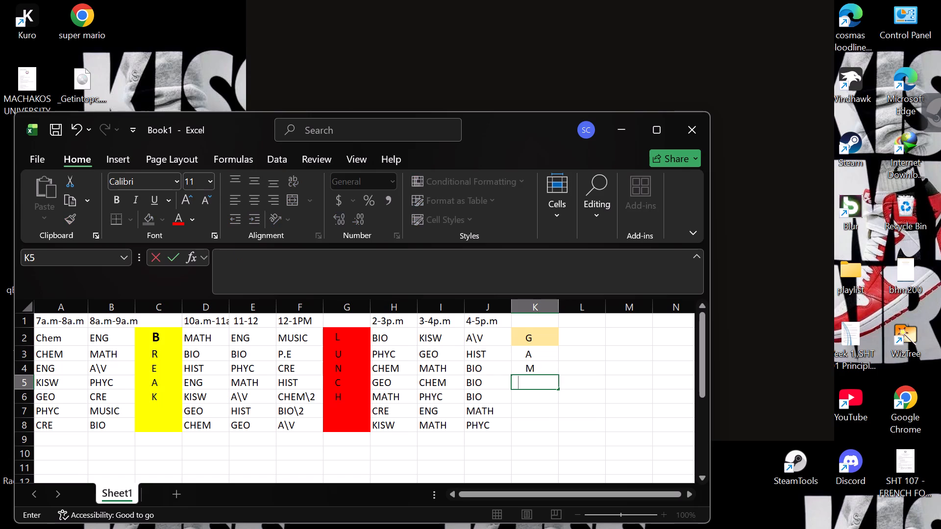
key("space")
key("space")
key("space")
key("e")
key("Down")
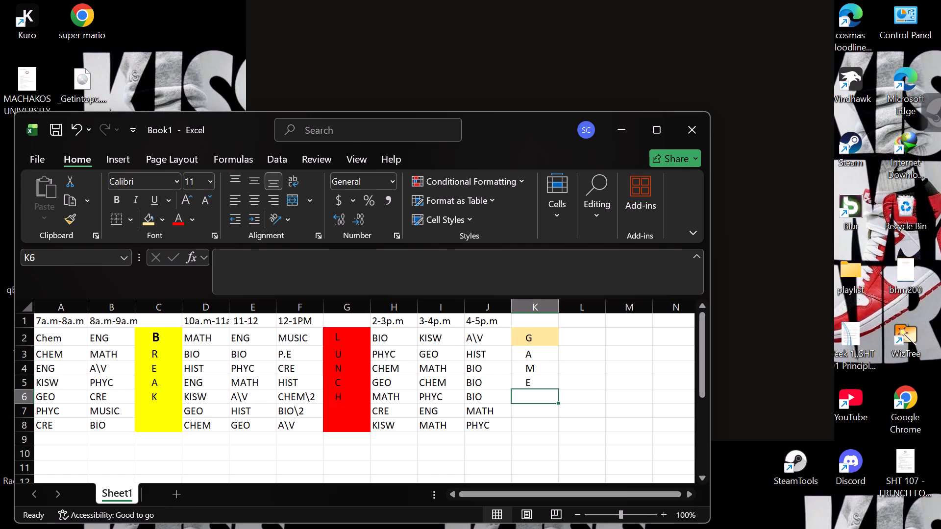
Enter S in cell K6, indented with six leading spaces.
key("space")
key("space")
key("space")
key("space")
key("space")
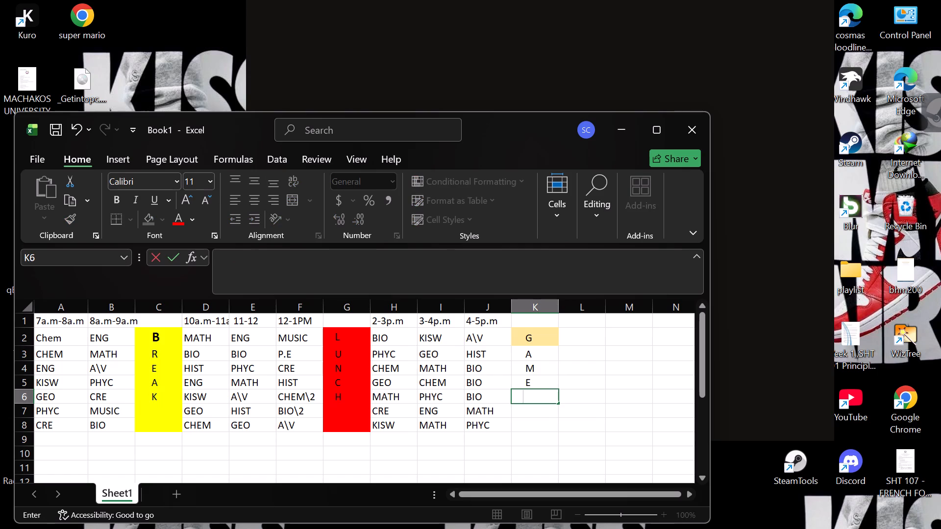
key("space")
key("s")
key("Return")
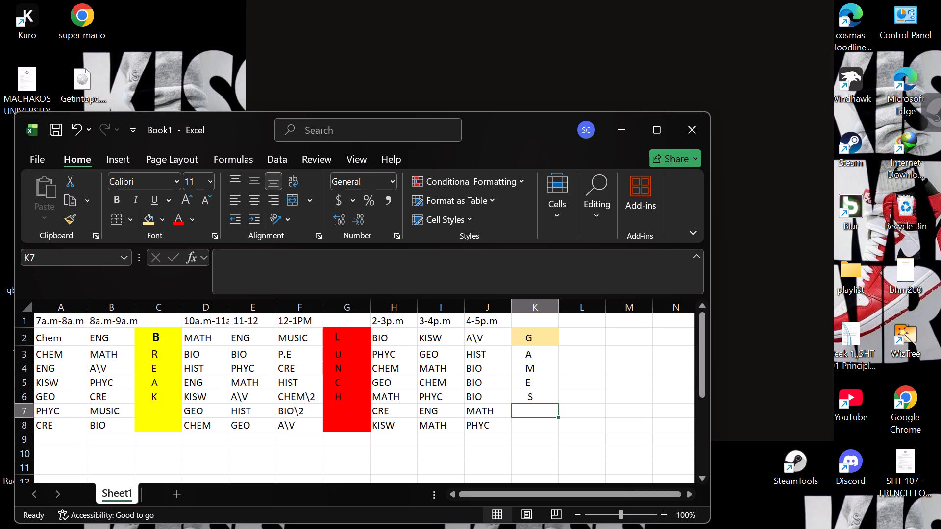
Re-enter the S in cell K6 with five leading spaces so it lines up with the letters above.
key("Up")
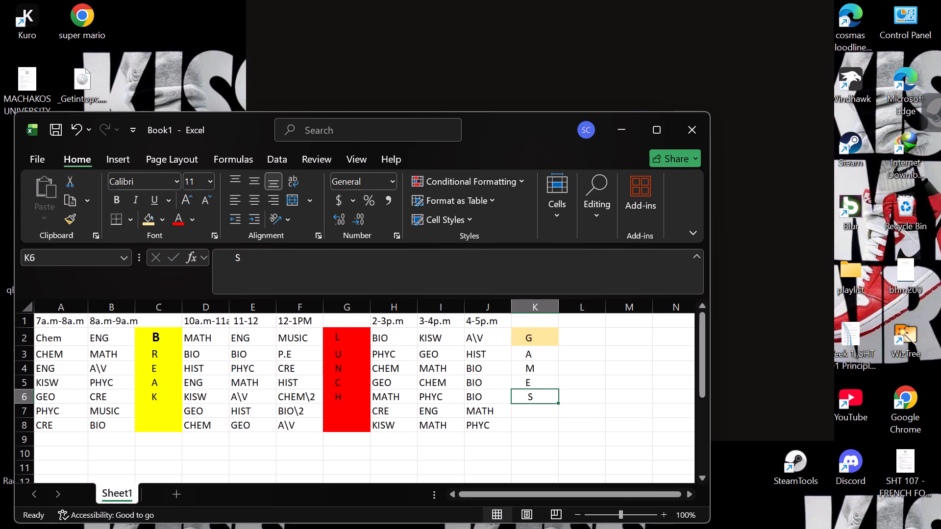
key("BackSpace")
key("space")
key("space")
key("space")
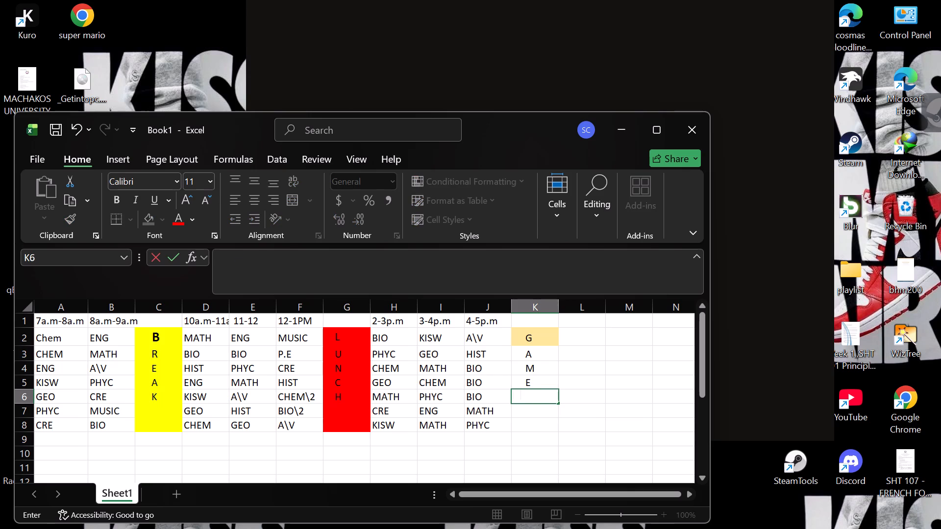
key("space")
key("s")
key("BackSpace")
key("space")
key("s")
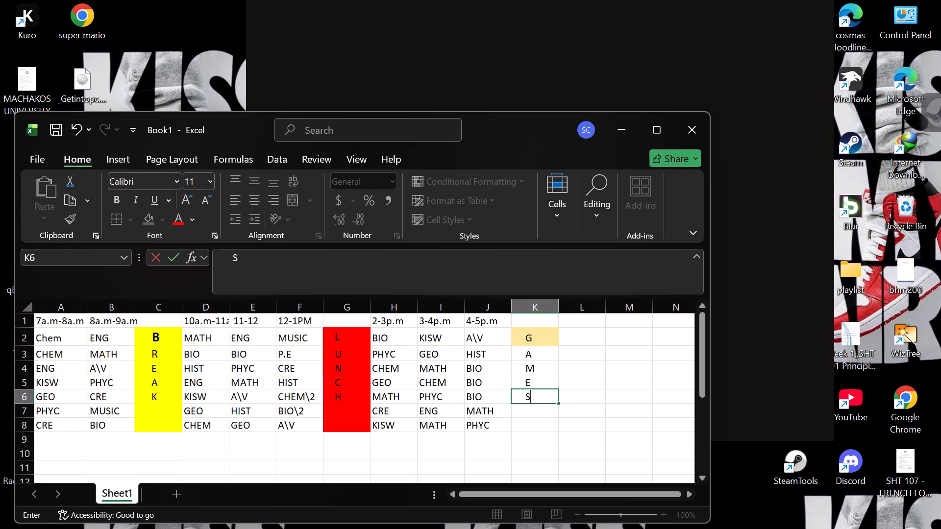
key("Down")
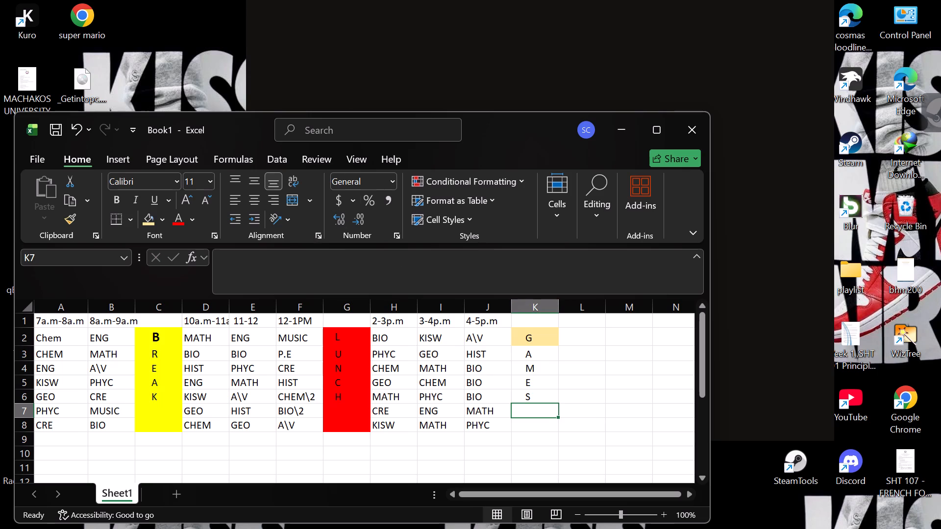
Fill cells K3 to K7 of the GAMES column with the same light gold as the G cell.
left_click(142, 221)
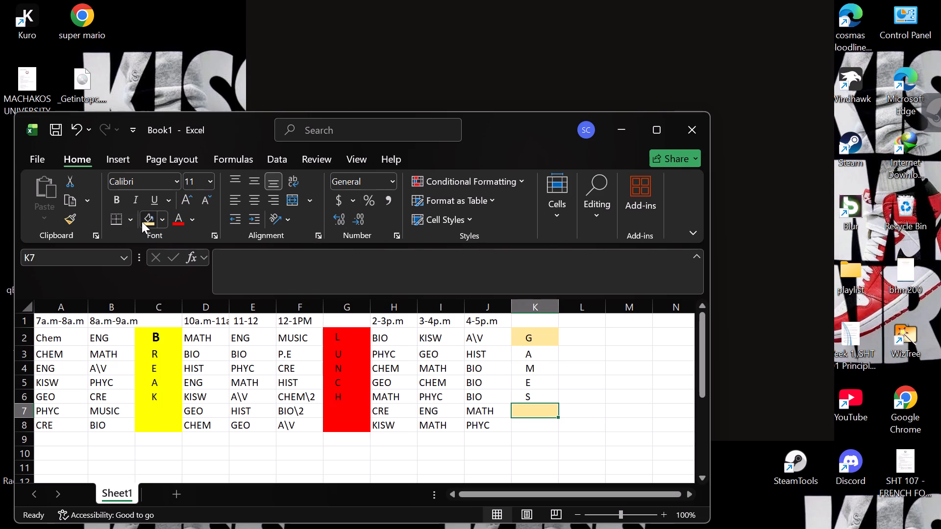
left_click(535, 388)
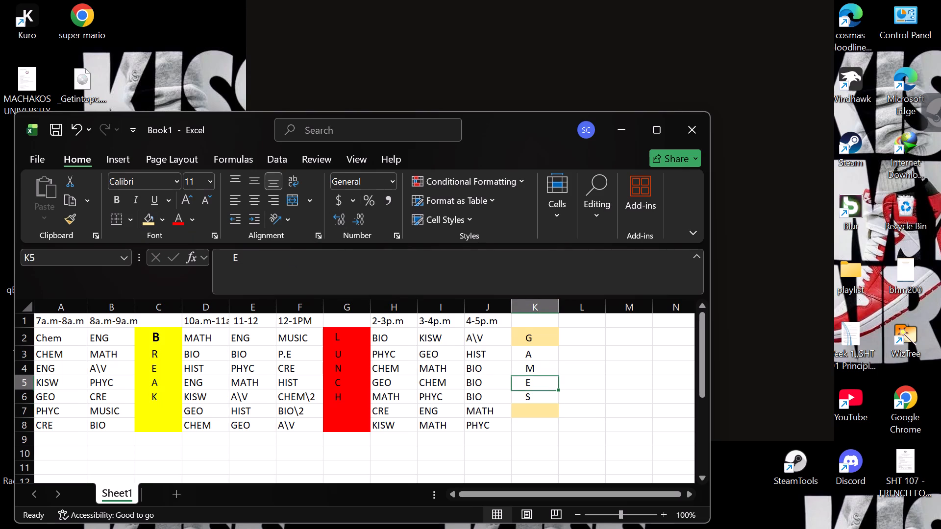
left_click(146, 220)
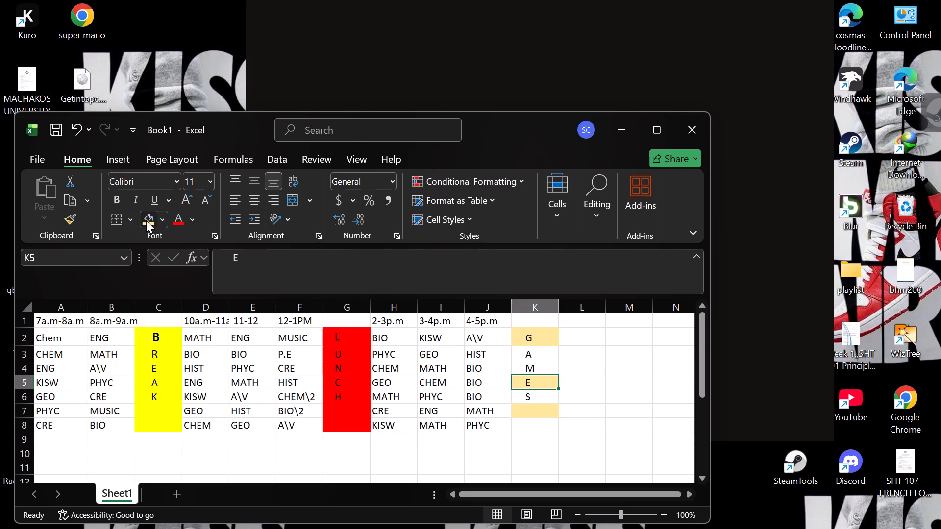
left_click(537, 359)
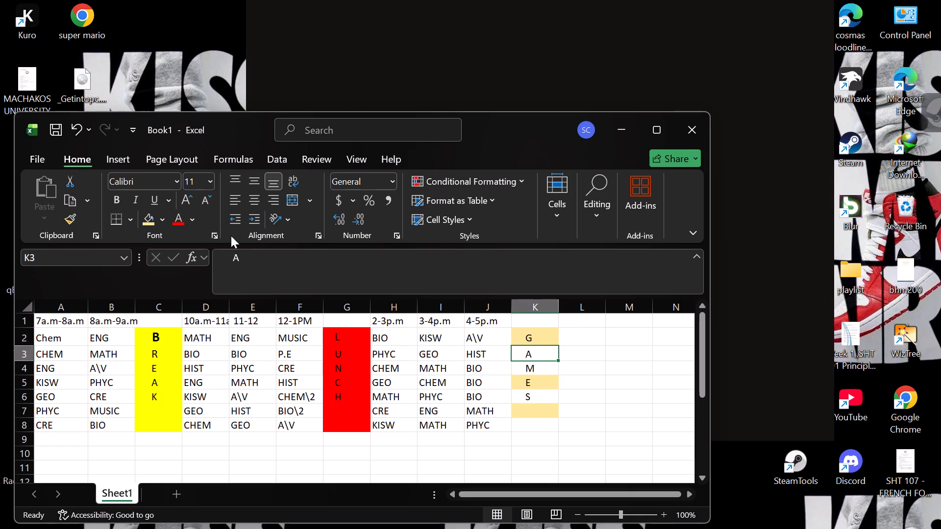
left_click(145, 221)
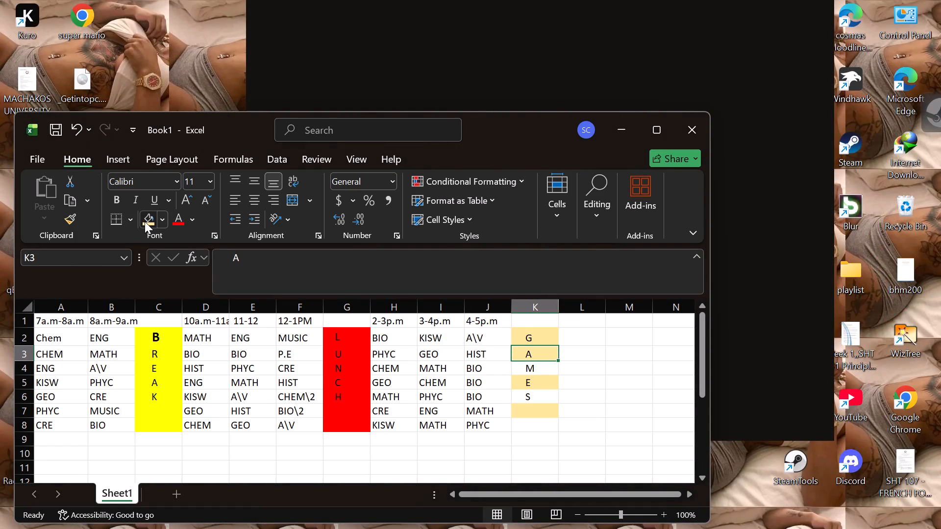
left_click(532, 372)
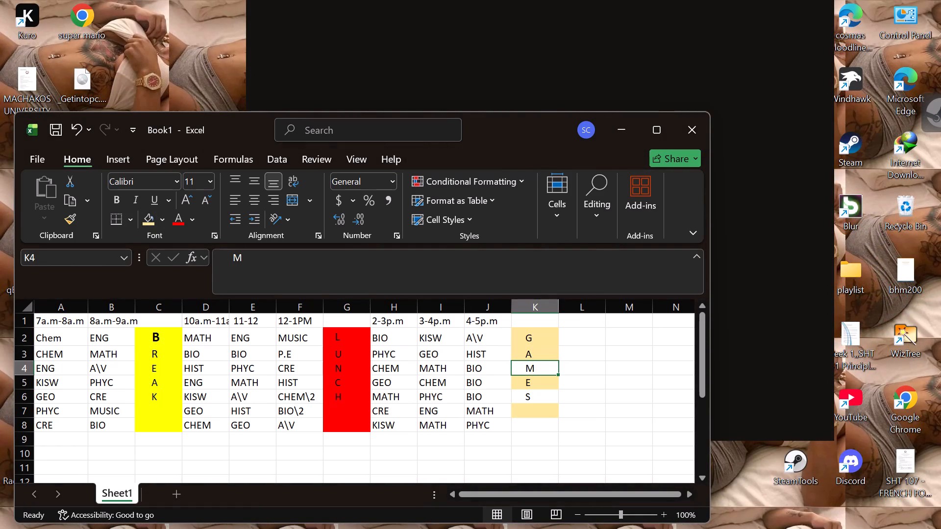
left_click(149, 222)
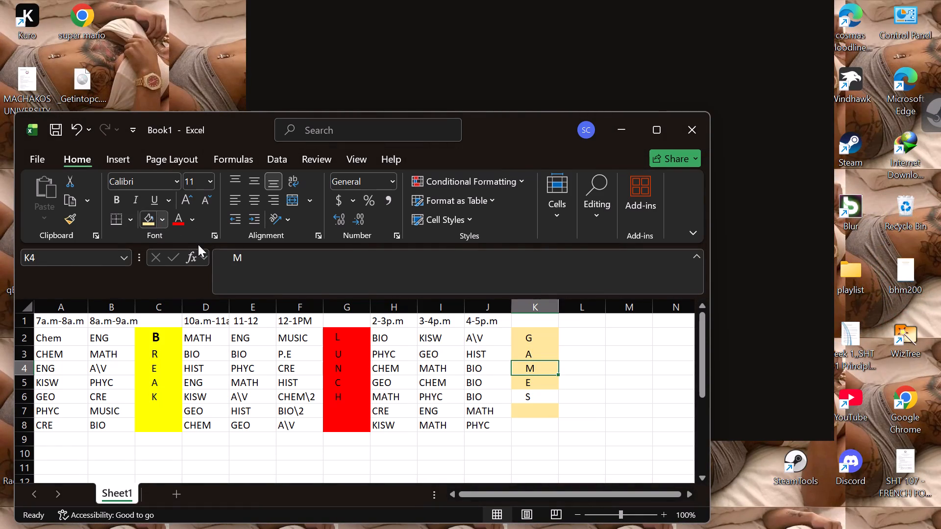
left_click(534, 402)
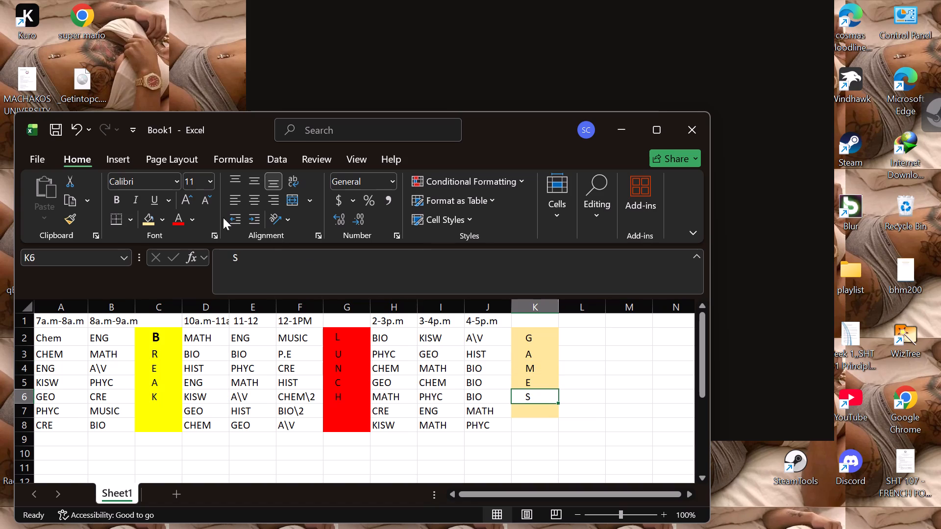
left_click(146, 221)
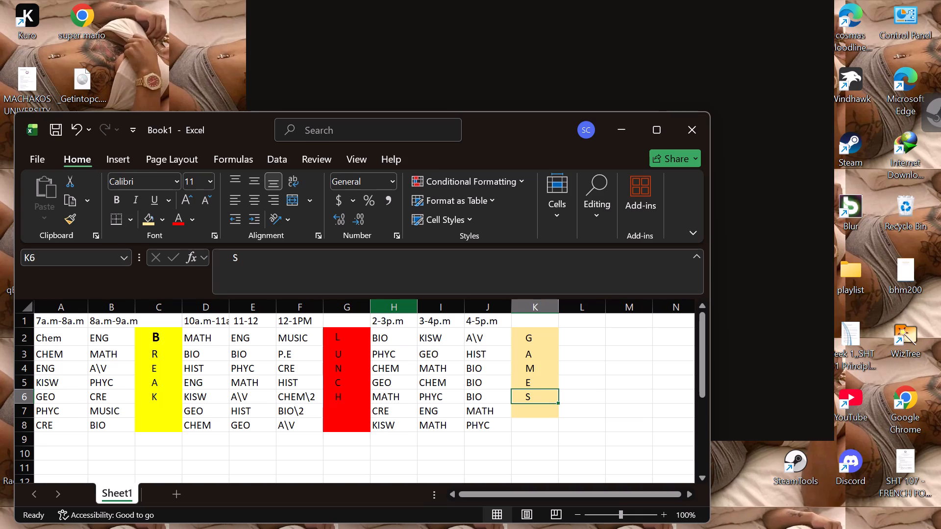
Enter the time-slot heading 7-8p.m in cell L1, next to the GAMES column.
left_click(569, 323)
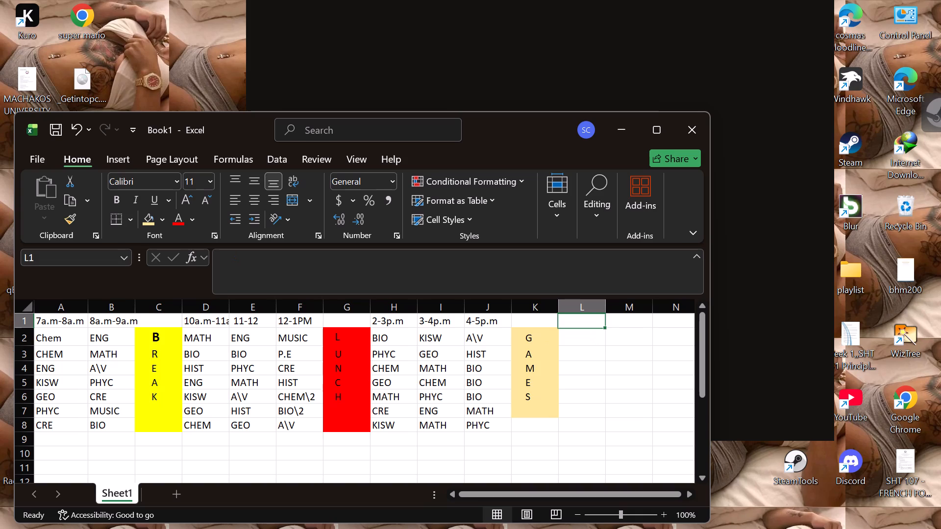
key("7")
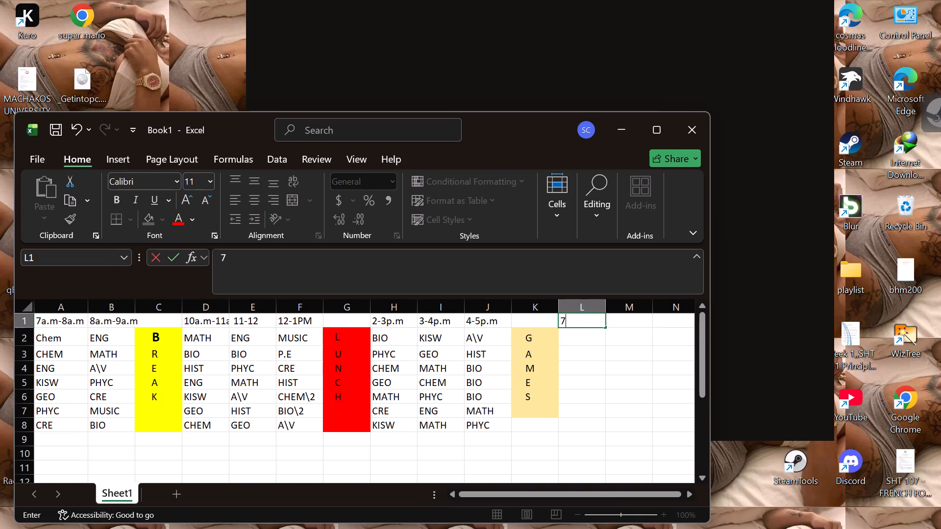
key("minus")
key("8")
type("P.")
key("BackSpace")
key("BackSpace")
key("p")
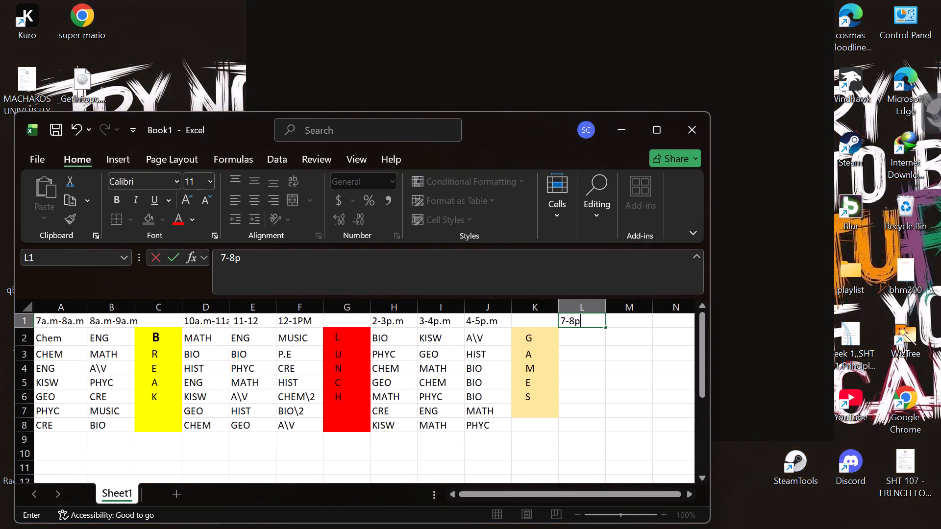
type(".m")
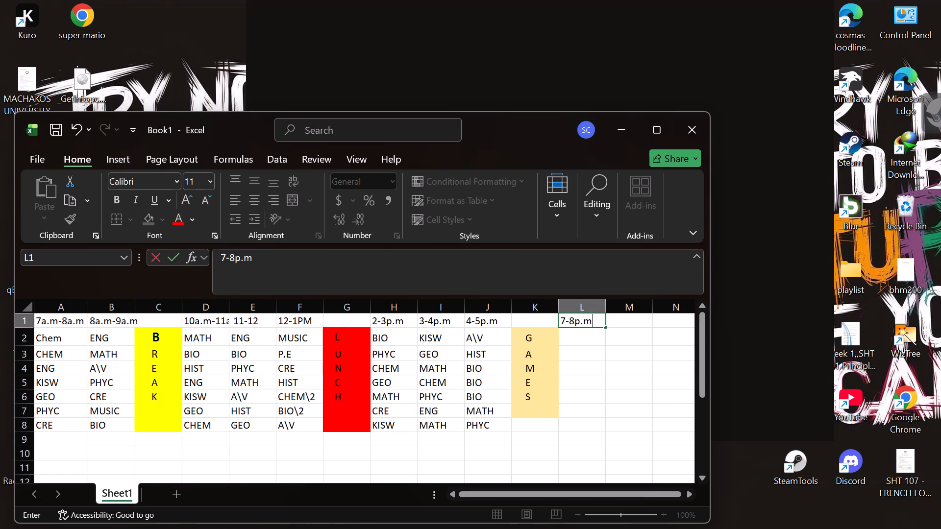
left_click(580, 337)
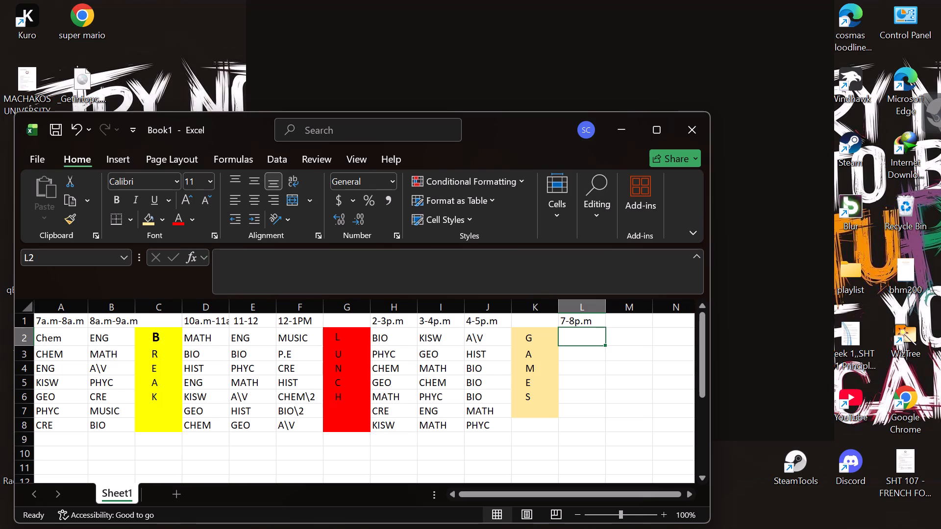
Fill cell K8 with light gold to extend the GAMES column down to the last timetable row.
left_click(539, 433)
left_click(533, 426)
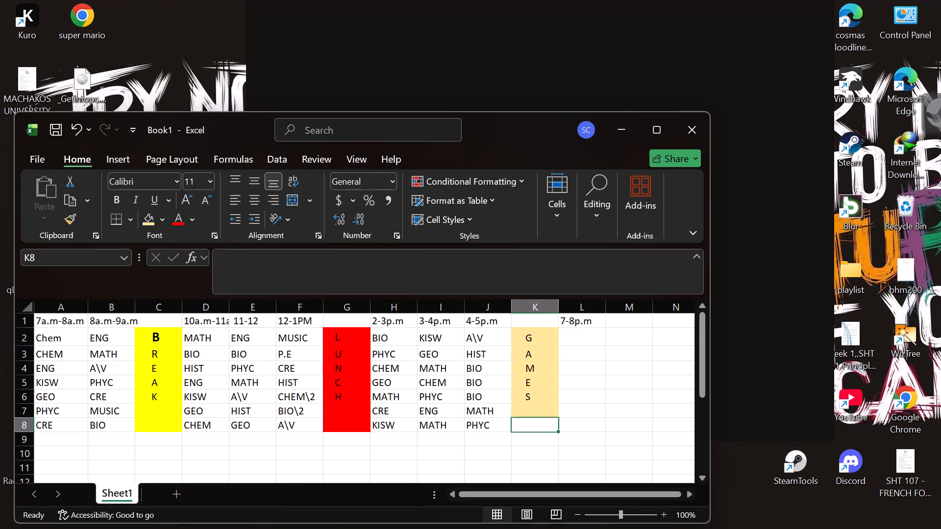
left_click(148, 222)
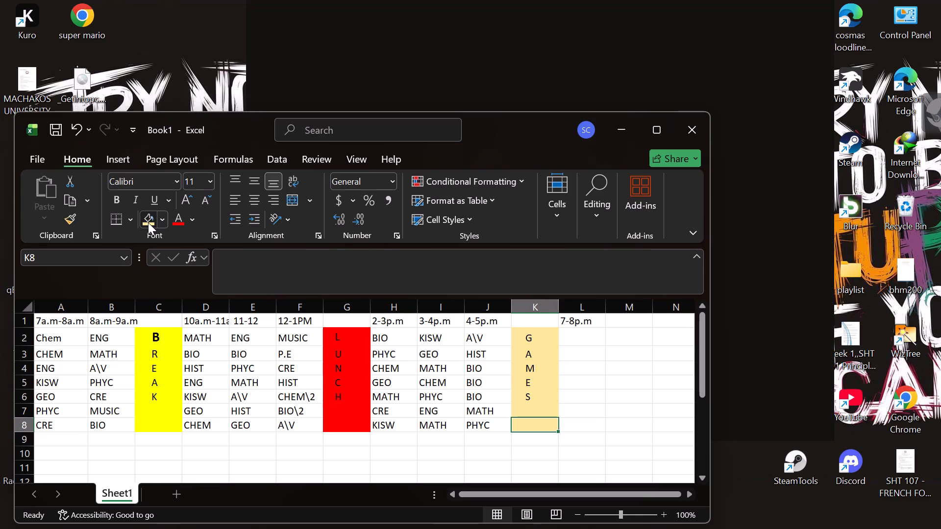
left_click(536, 340)
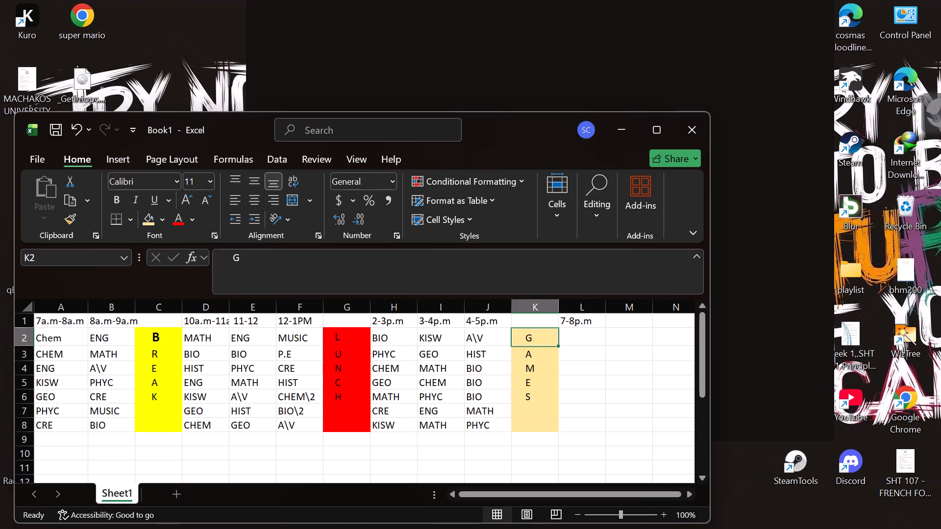
left_click(573, 334)
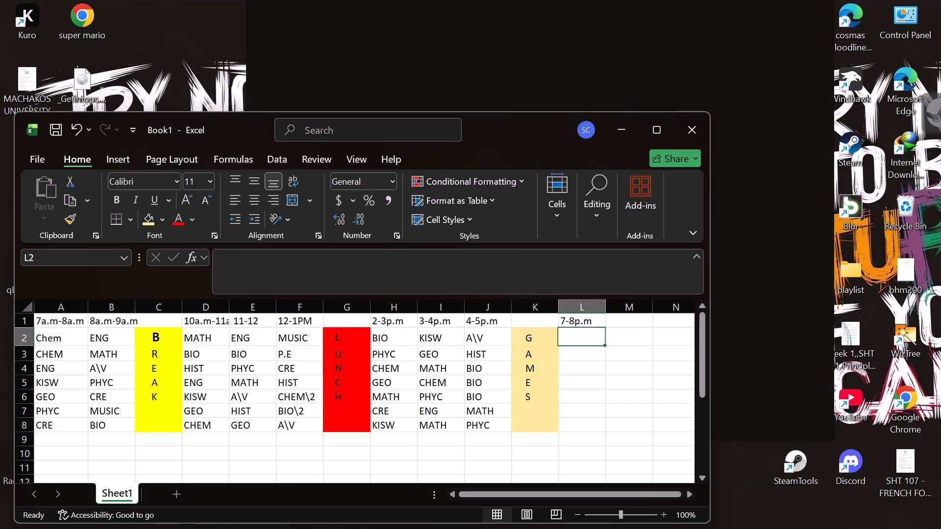
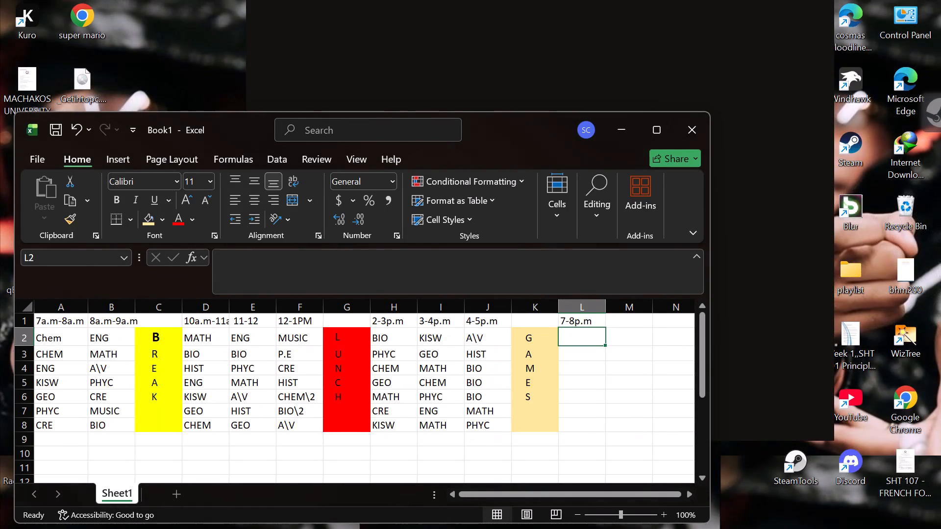
Enter the subjects CRE, MATH and GEO in cells L2 to L4 under the 7-8p.m heading, in capital letters.
left_click(571, 339)
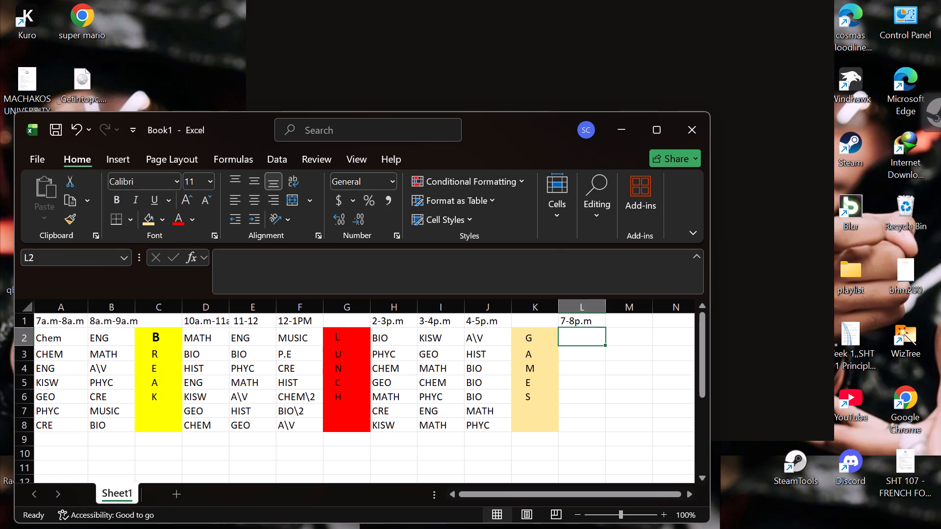
type("cre")
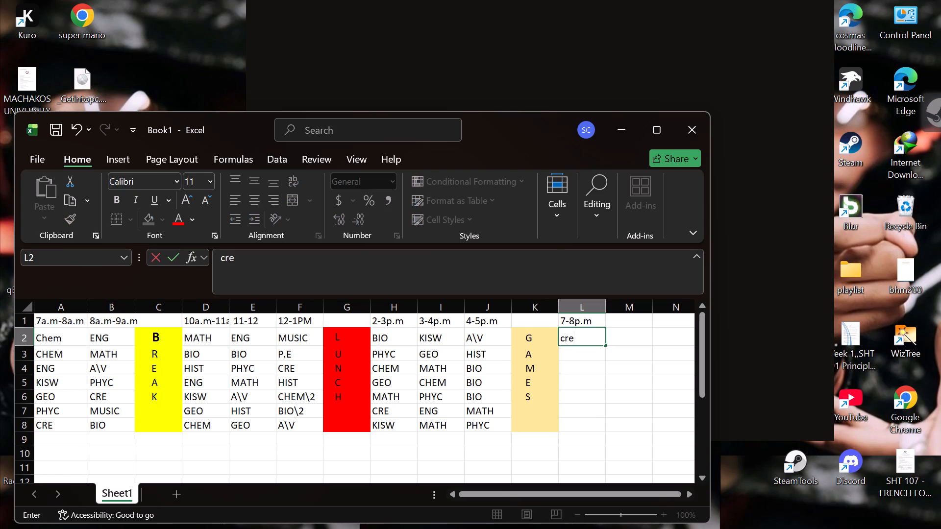
key("BackSpace")
key("BackSpace")
key("BackSpace")
type("CRE")
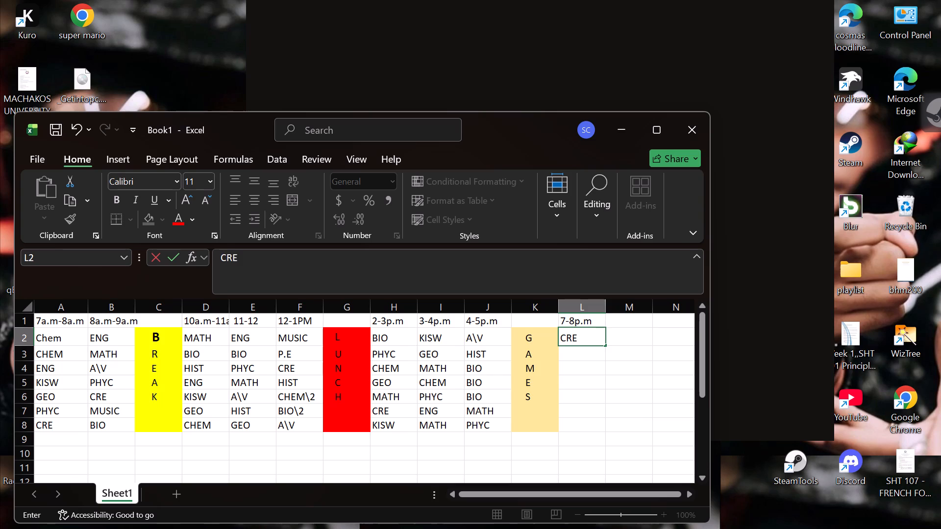
key("Down")
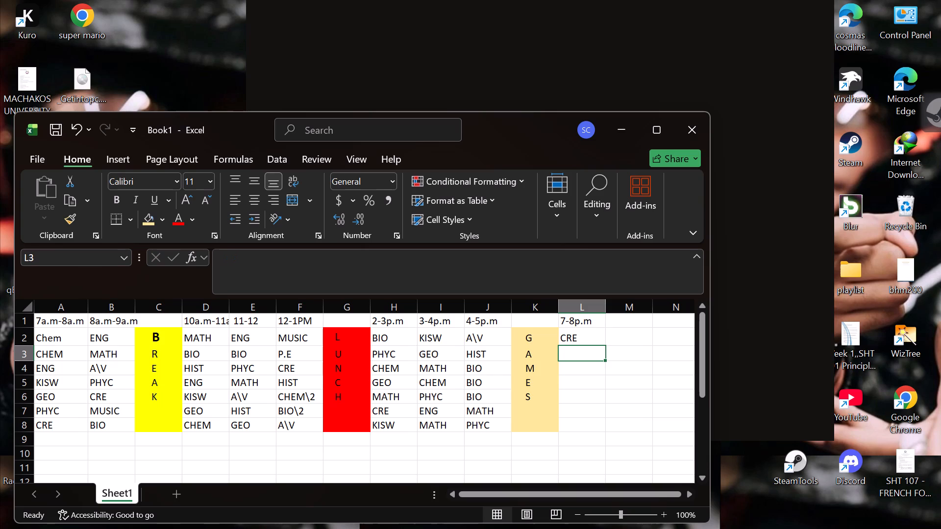
type("MATH")
key("Down")
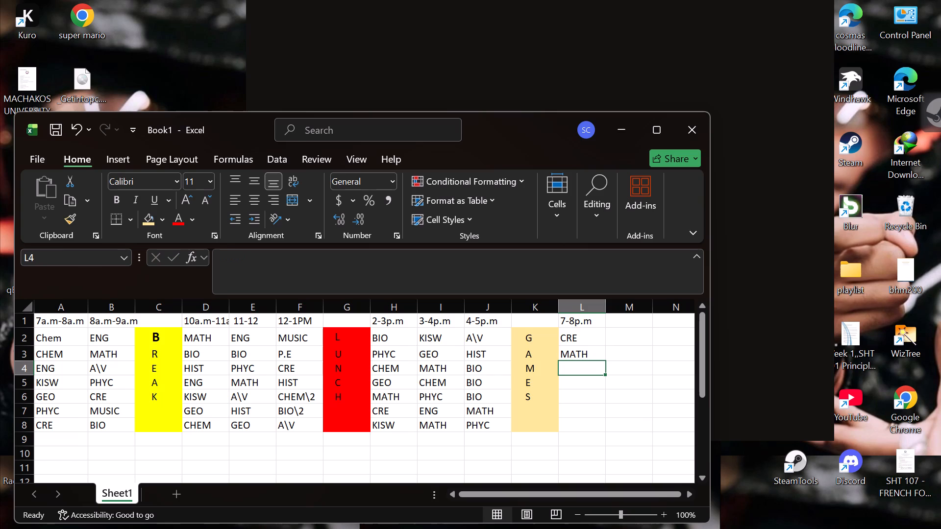
type("GEO")
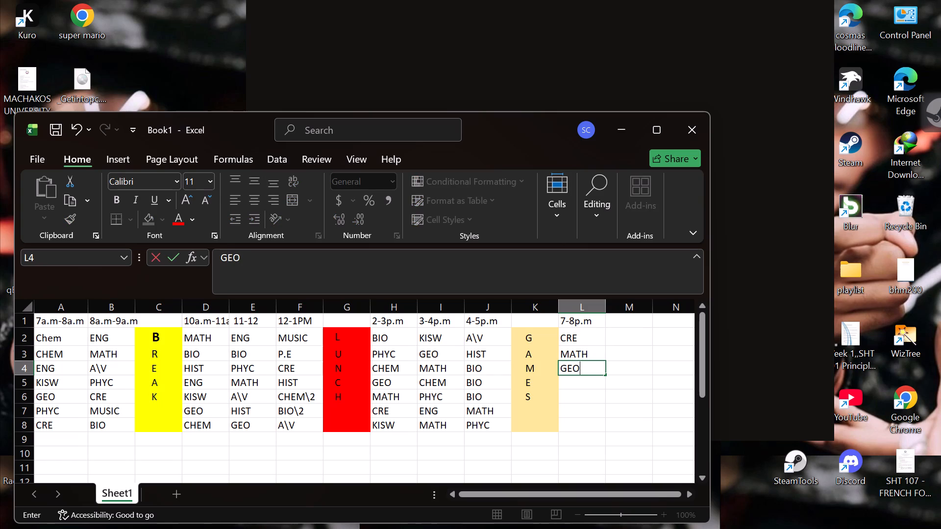
key("Down")
Continue the 7-8p.m column with PHYC, KISW, ENG and BIO in cells L5 to L8.
key("p")
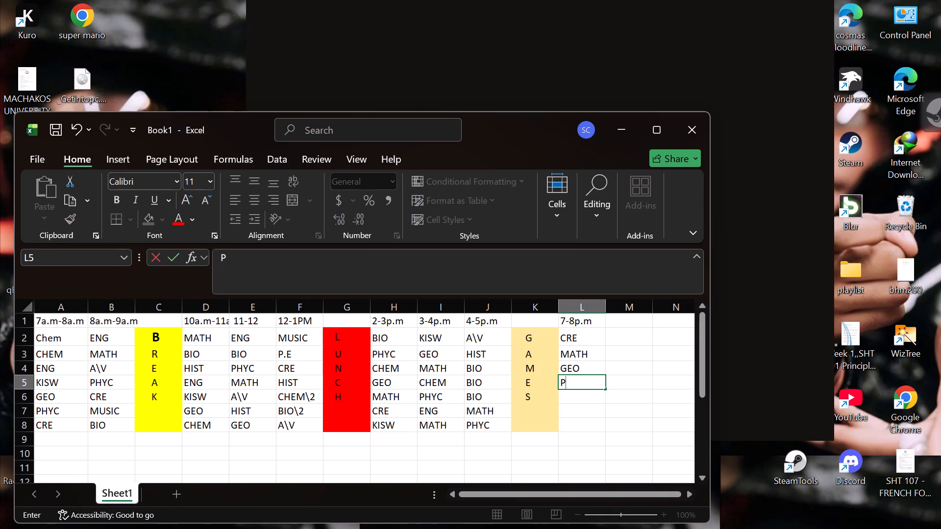
key("h")
key("y")
key("c")
key("Down")
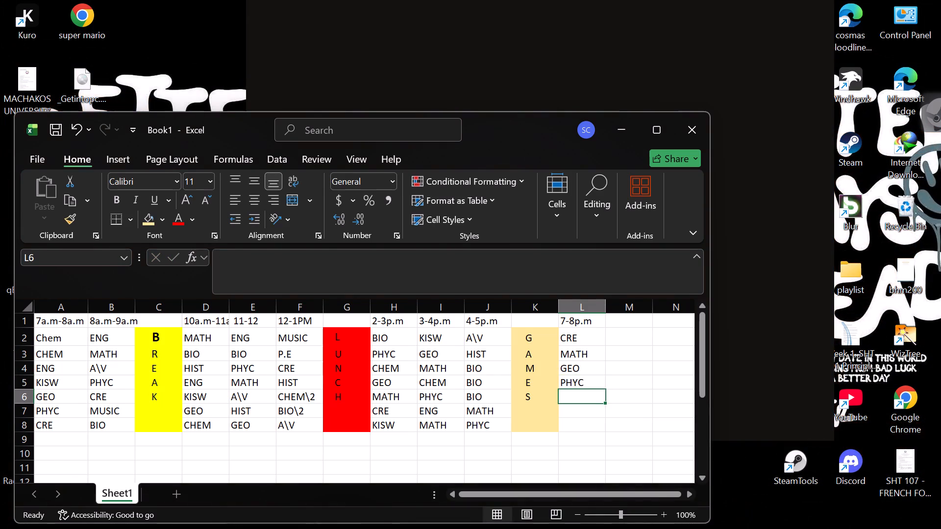
type("KISW")
key("Down")
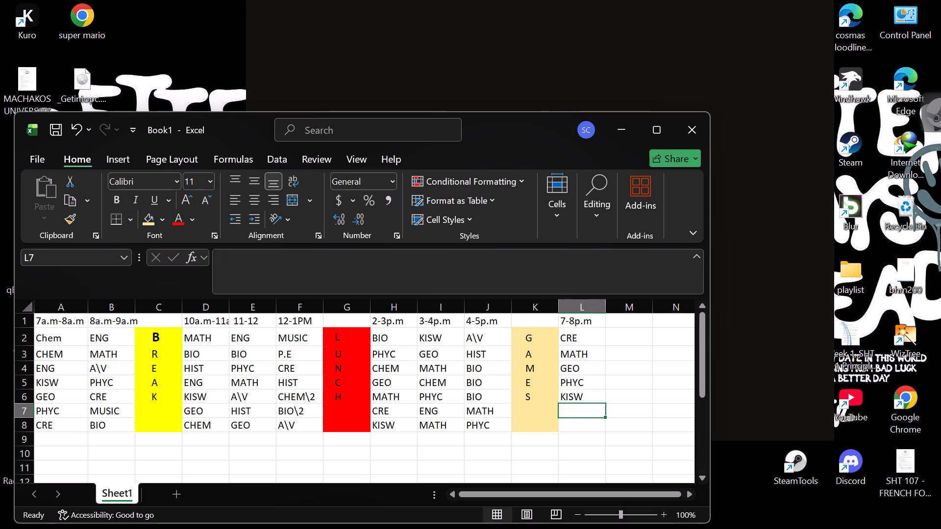
key("e")
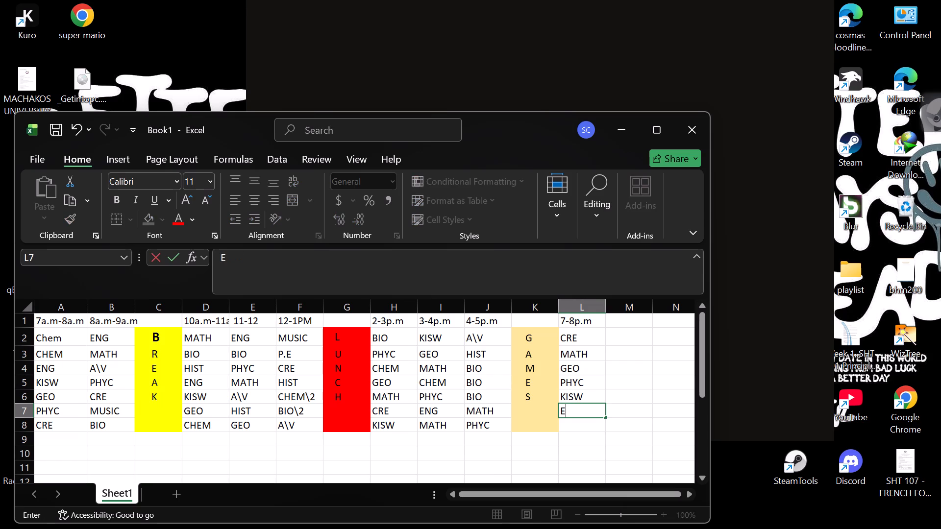
type("NG")
key("Down")
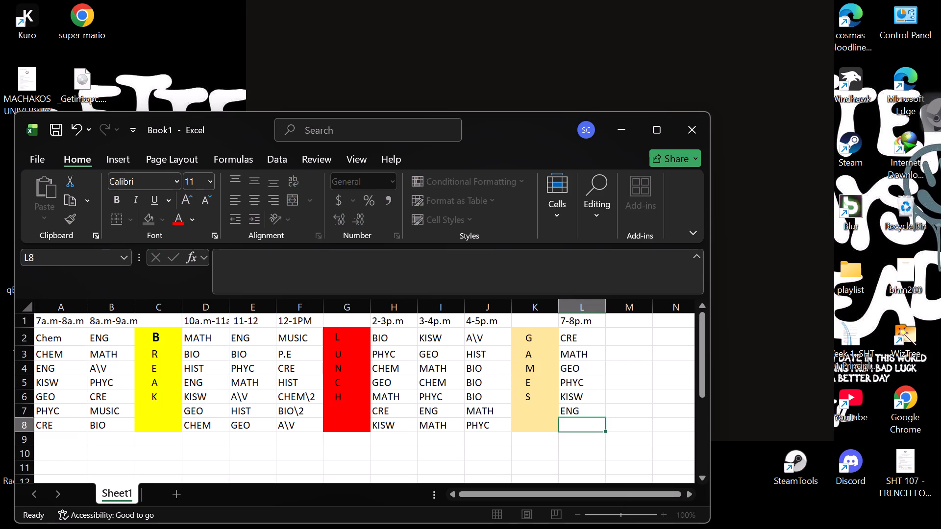
key("b")
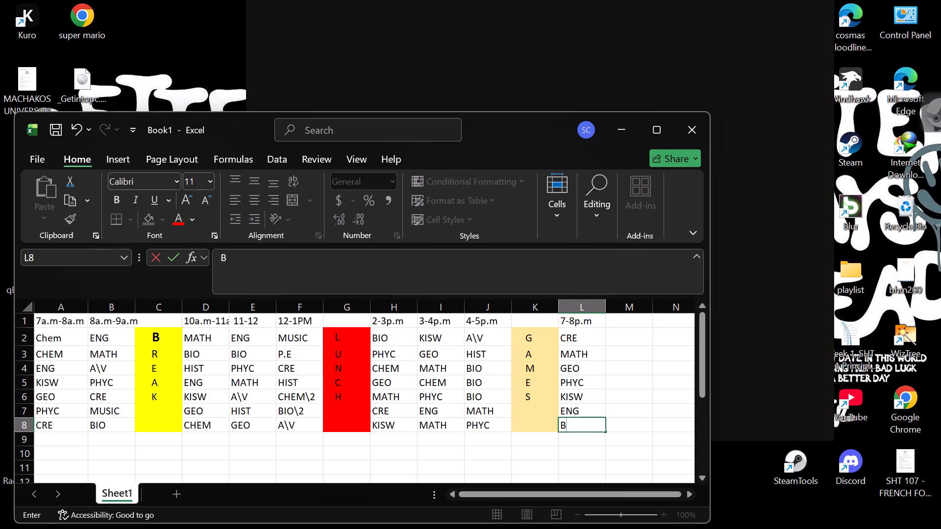
type("IO")
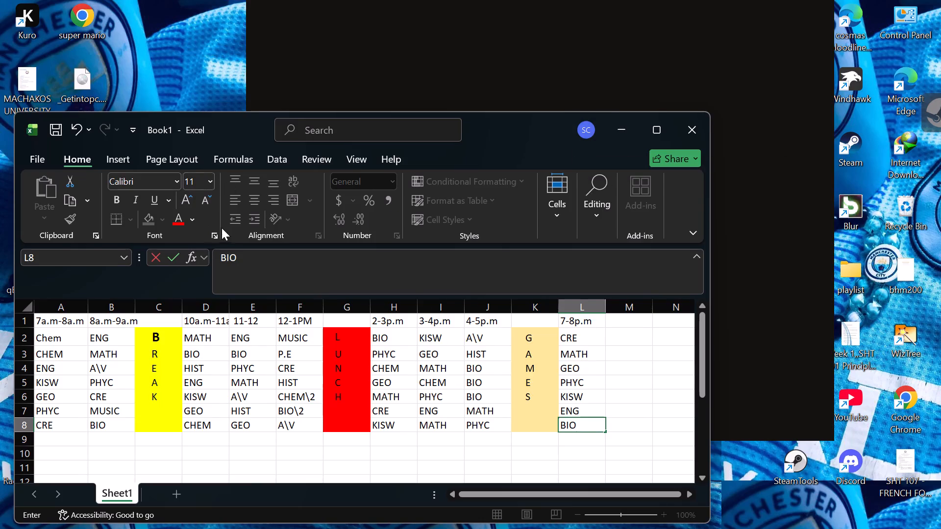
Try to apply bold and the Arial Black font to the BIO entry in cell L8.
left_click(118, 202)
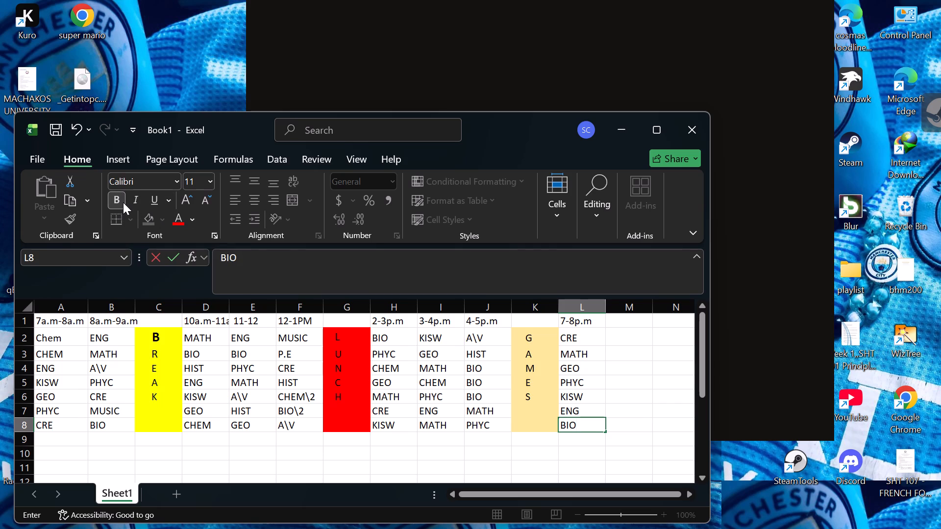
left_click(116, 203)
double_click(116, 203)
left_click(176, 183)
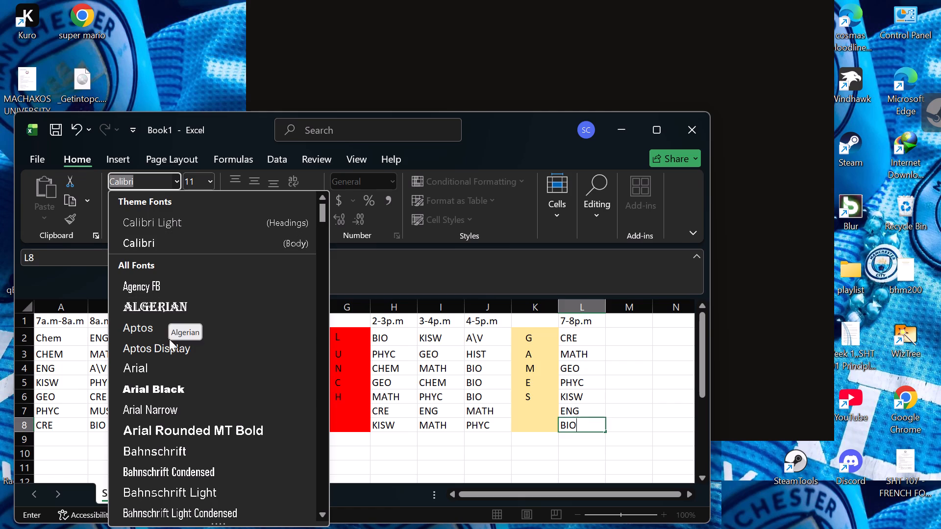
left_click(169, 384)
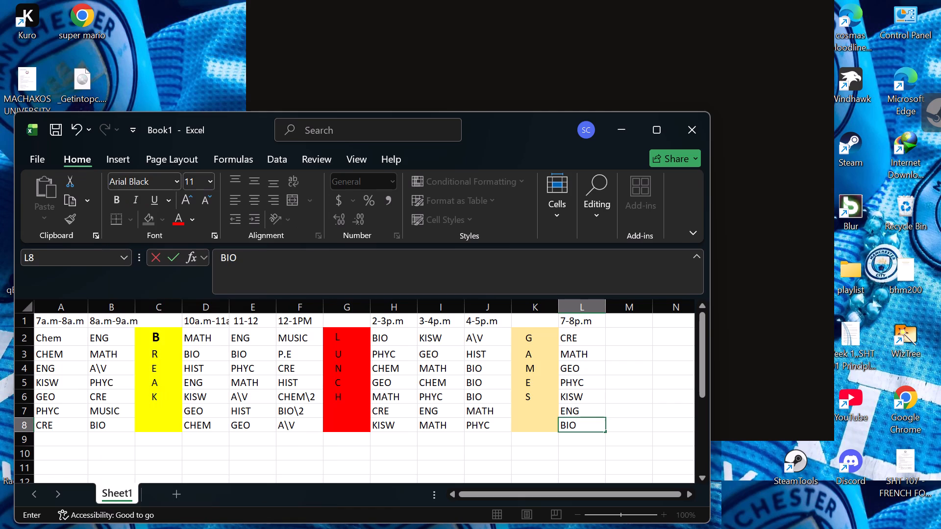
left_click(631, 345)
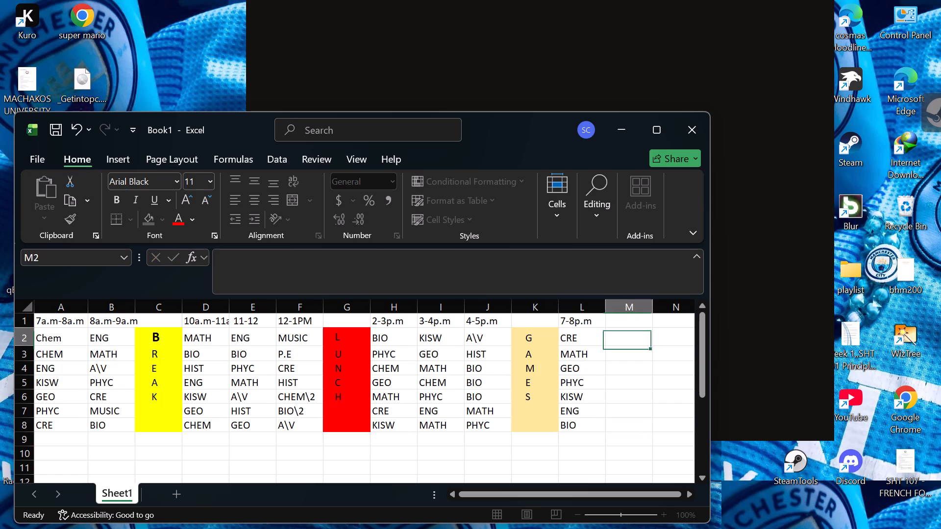
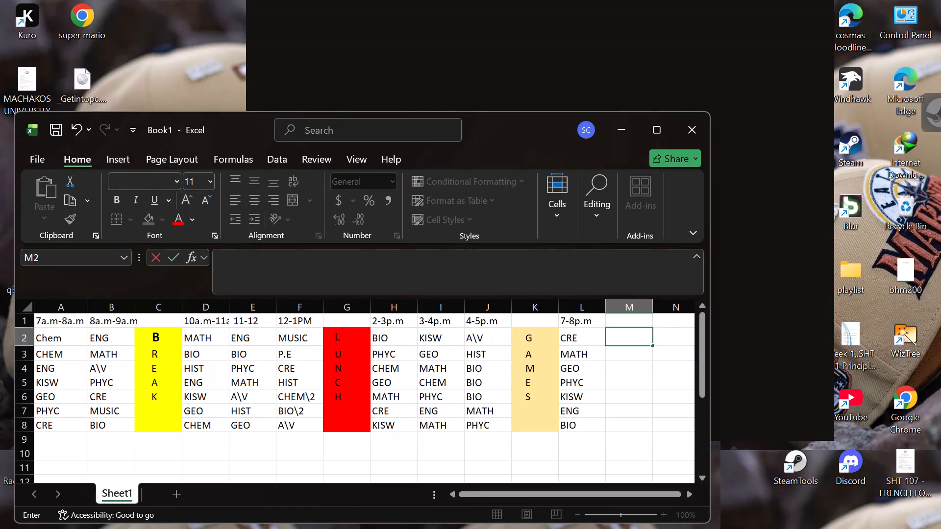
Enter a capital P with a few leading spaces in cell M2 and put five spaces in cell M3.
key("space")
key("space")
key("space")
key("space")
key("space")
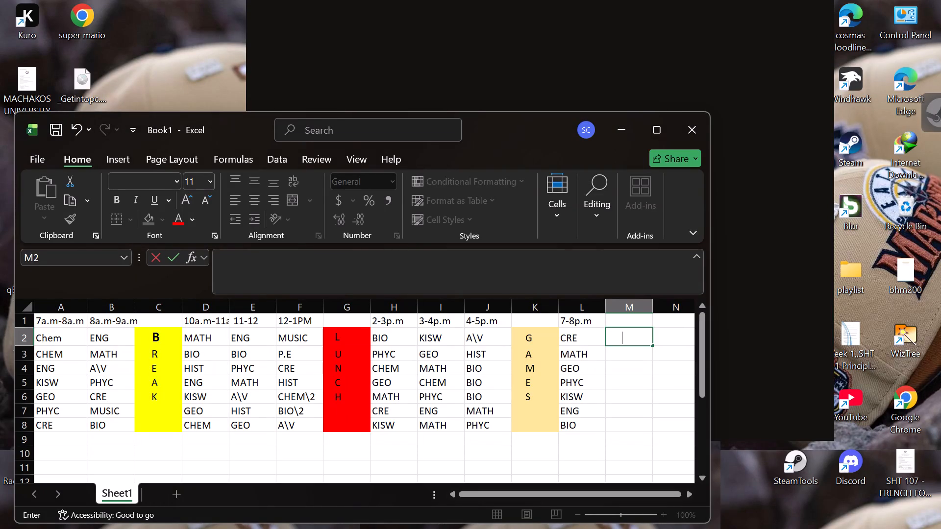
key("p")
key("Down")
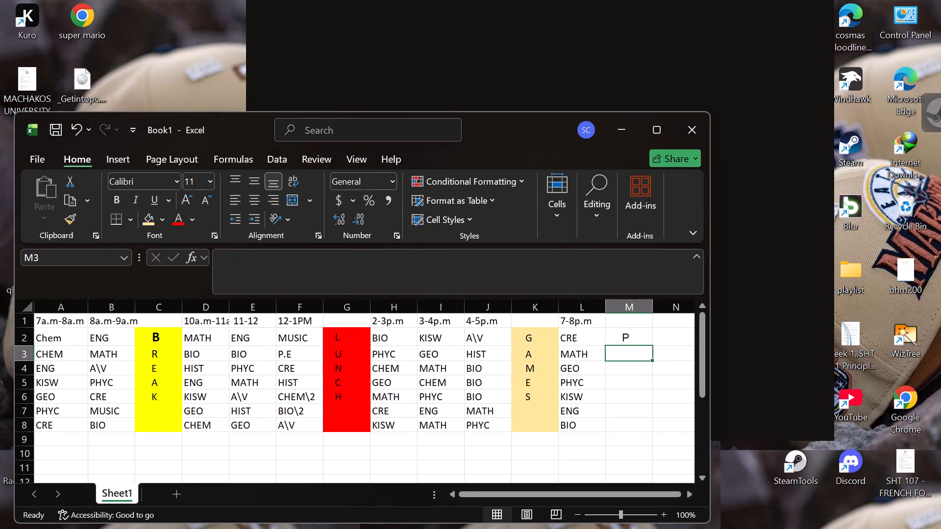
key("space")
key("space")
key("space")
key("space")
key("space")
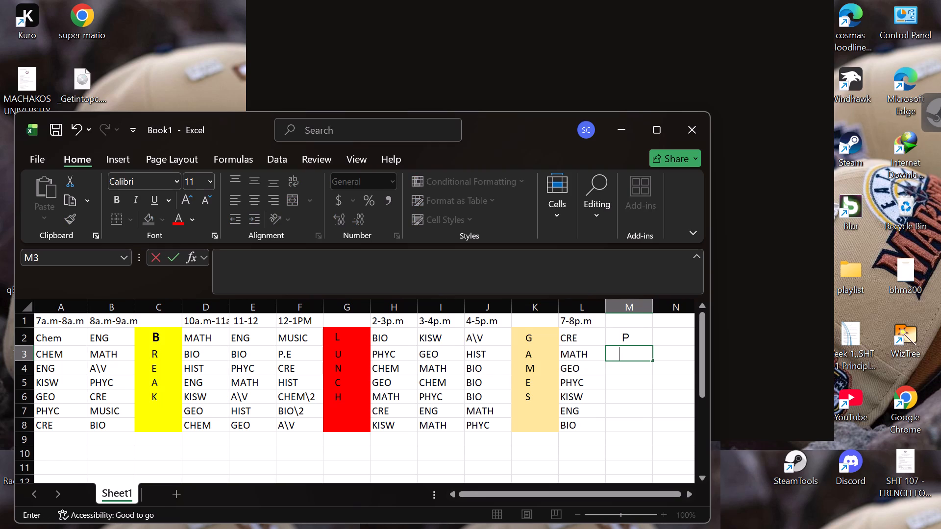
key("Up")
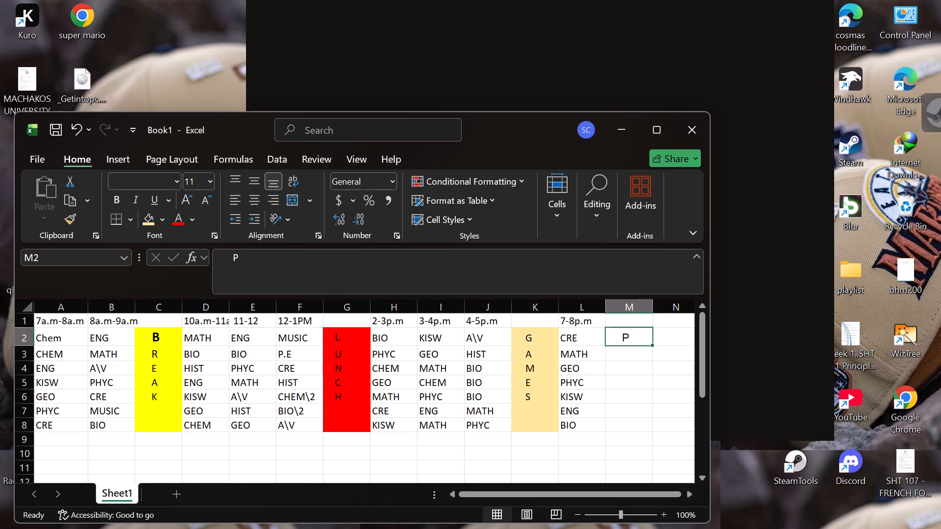
Replace the entry in cell M2 with a capital P preceded by 11 spaces, shifting the letter further across the cell.
left_click(618, 335)
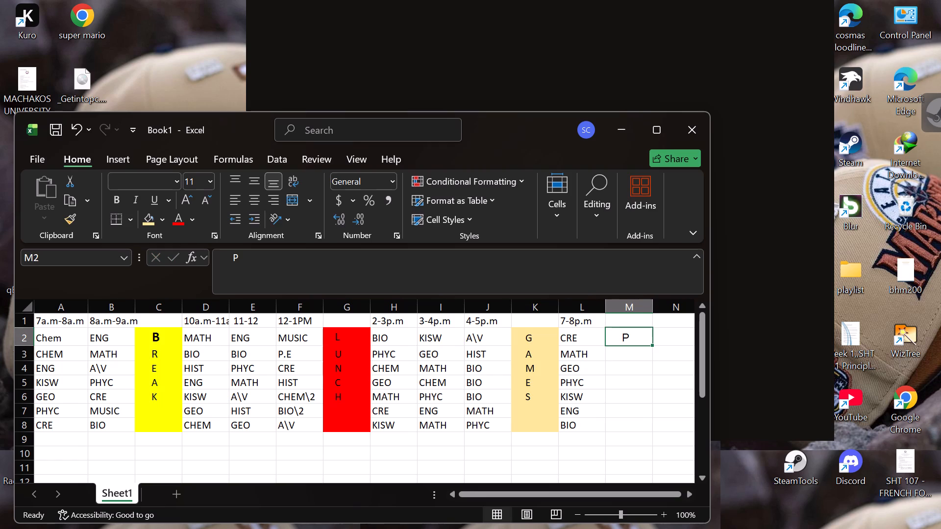
left_click(641, 338)
left_click(641, 338)
key("BackSpace")
key("space")
key("space")
key("space")
key("space")
key("space")
key("space")
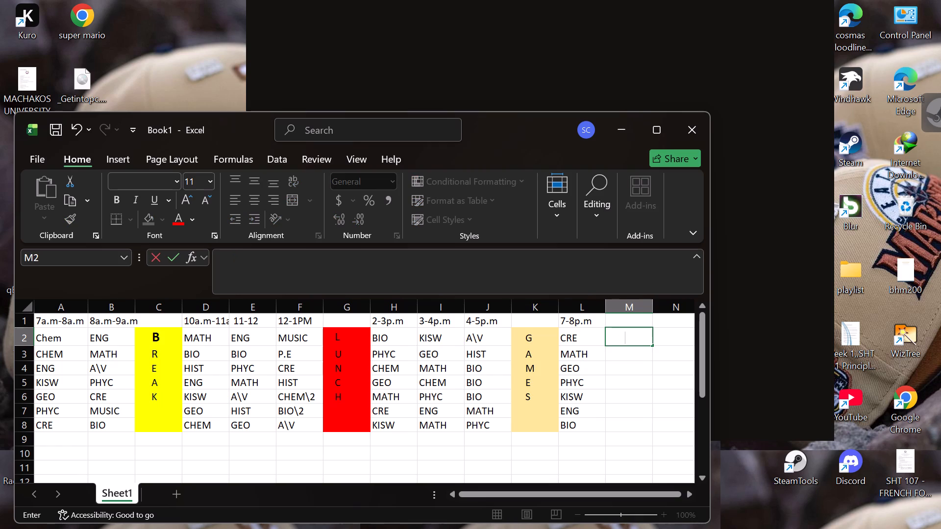
key("space")
key("space")
key("space")
key("space")
key("space")
key("p")
key("Down")
Enter a capital R preceded by 13 spaces in cell M3, roughly aligned under the P.
key("space")
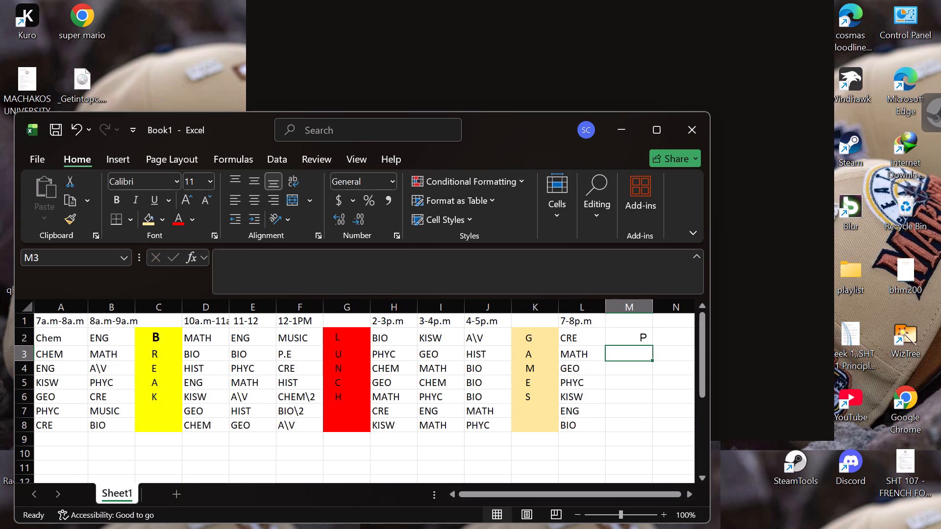
key("space")
key("space")
key("space")
key("space")
key("space")
key("space")
key("space")
key("space")
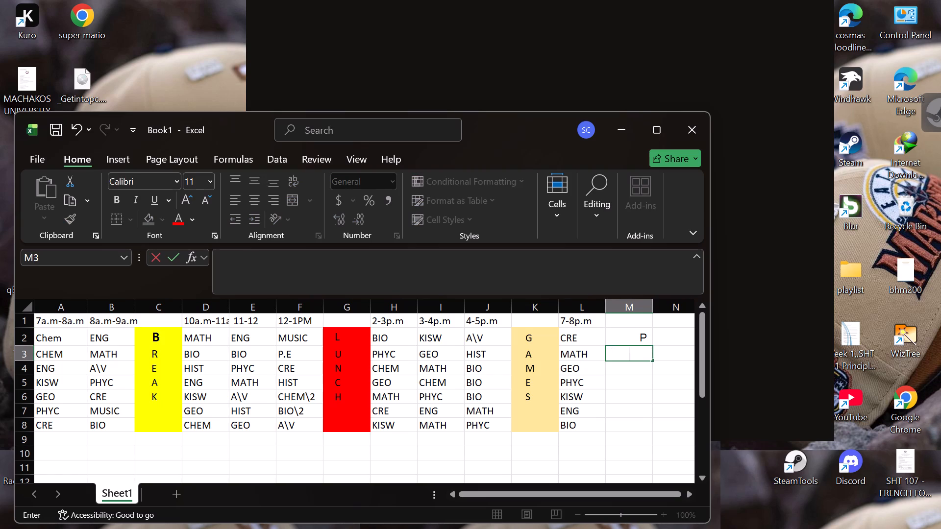
key("space")
key("space")
key("space")
key("space")
key("r")
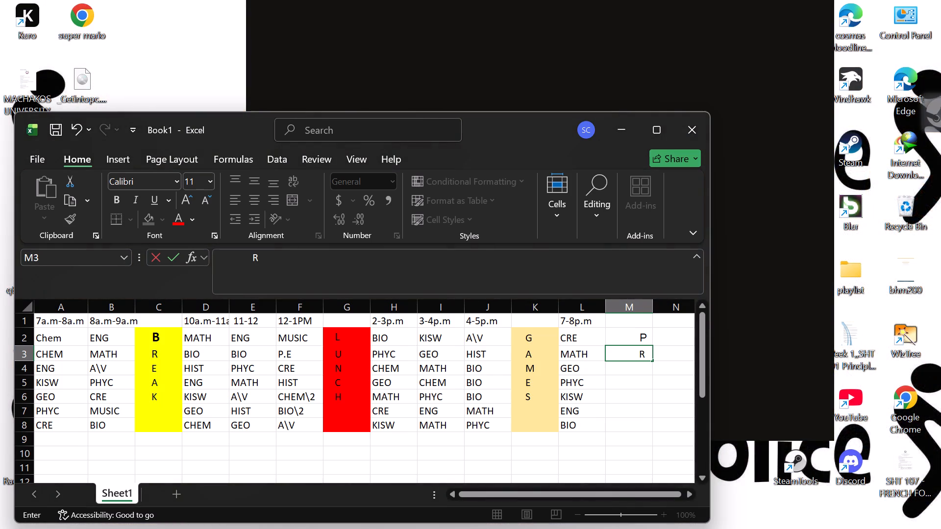
key("Down")
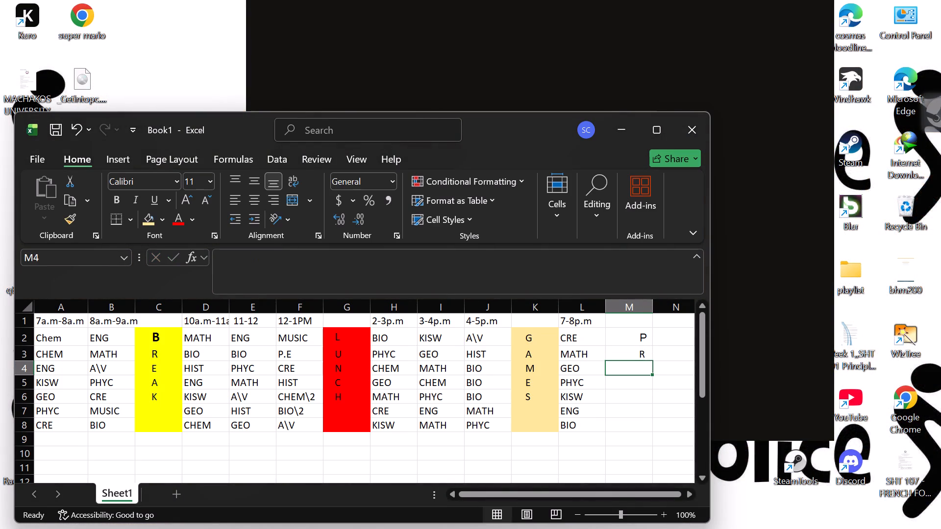
Enter a capital E preceded by 13 spaces in cell M4, aligned under the R.
key("space")
key("space")
key("space")
key("space")
key("space")
key("space")
key("space")
key("space")
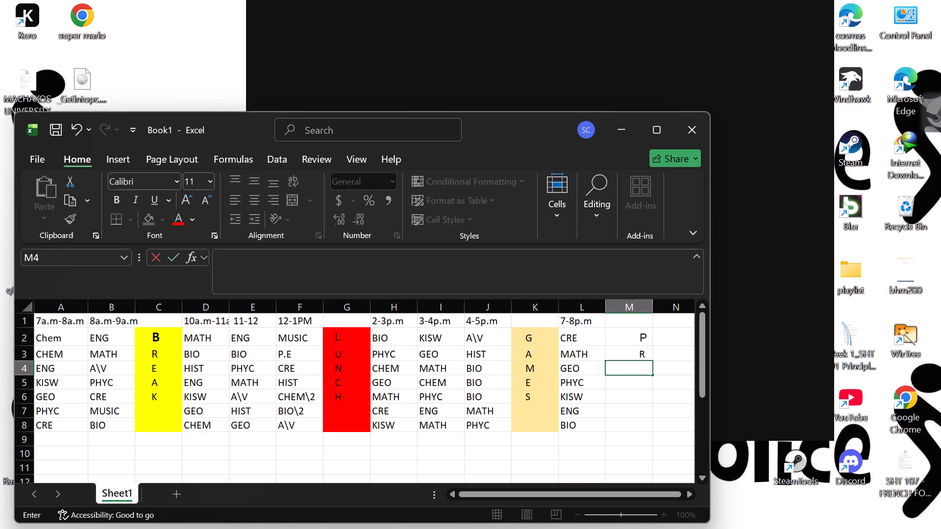
key("space")
key("space")
key("space")
key("space")
key("space")
key("e")
key("Down")
Enter a capital P preceded by 13 spaces in cell M5, aligned under the E.
key("space")
key("space")
key("space")
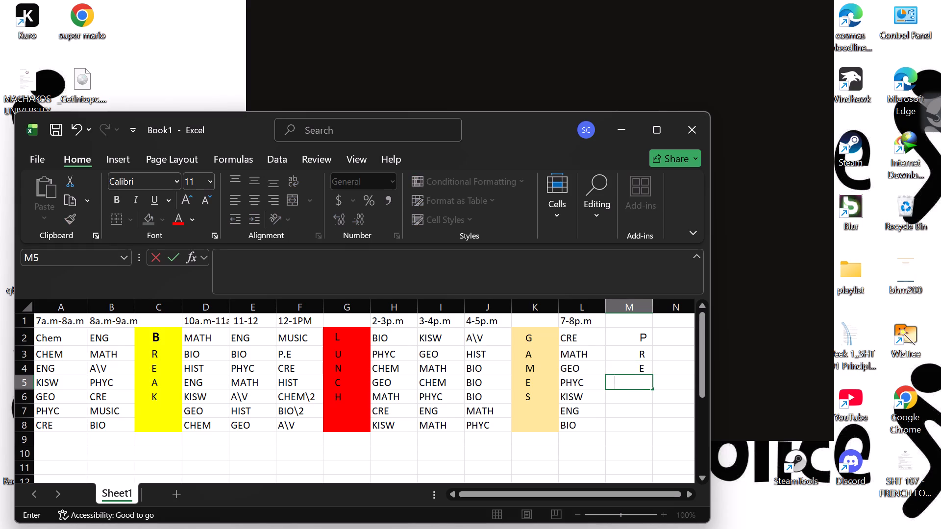
key("space")
key("space")
key("space")
key("space")
key("space")
key("space")
key("space")
key("space")
key("space")
key("space")
key("space")
key("BackSpace")
key("p")
key("Down")
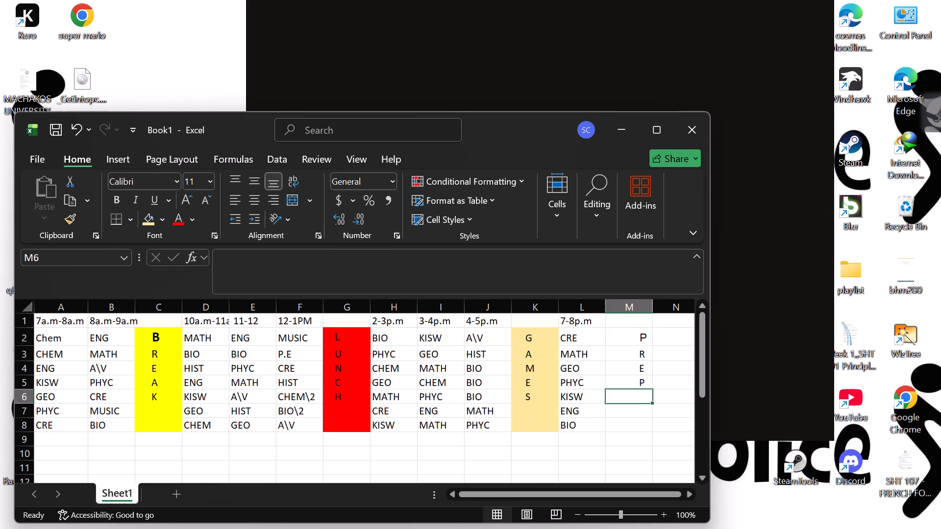
Enter a capital S preceded by 13 spaces in cell M6 to complete the vertical word PREPS.
key("space")
key("space")
key("space")
key("space")
key("space")
key("space")
key("space")
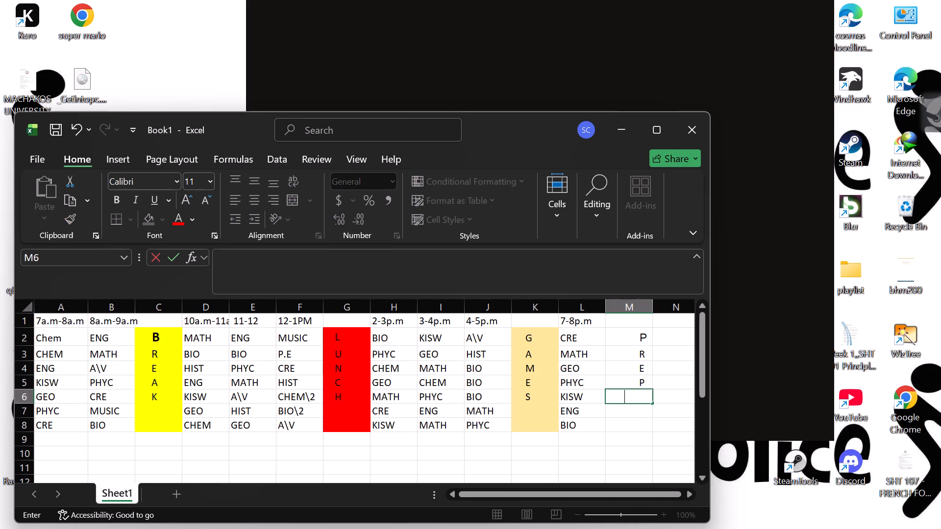
key("space")
key("space")
key("space")
key("space")
key("space")
key("space")
key("s")
left_click(161, 218)
left_click(629, 397)
Fill cells M2, M3 and M4 with the colour Green, Accent 6, Lighter 80%.
left_click(622, 336)
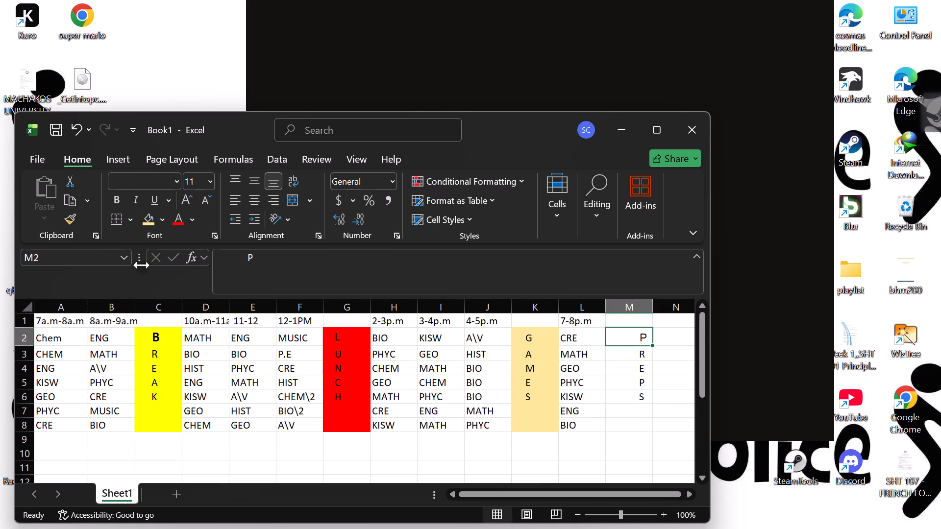
left_click(158, 217)
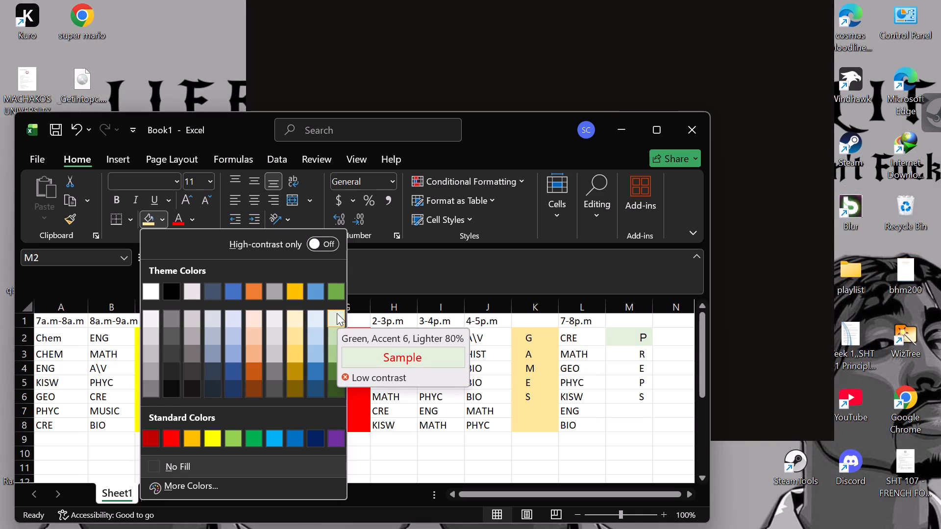
left_click(337, 313)
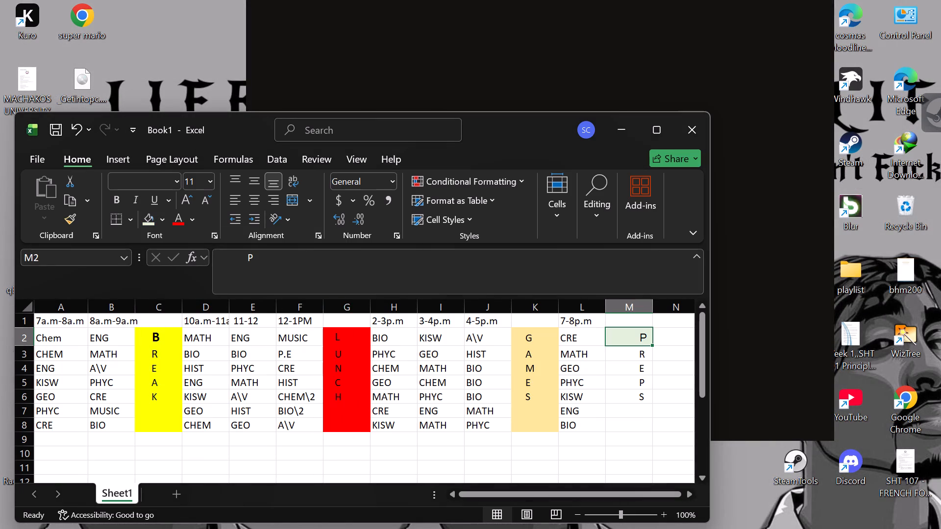
left_click(618, 351)
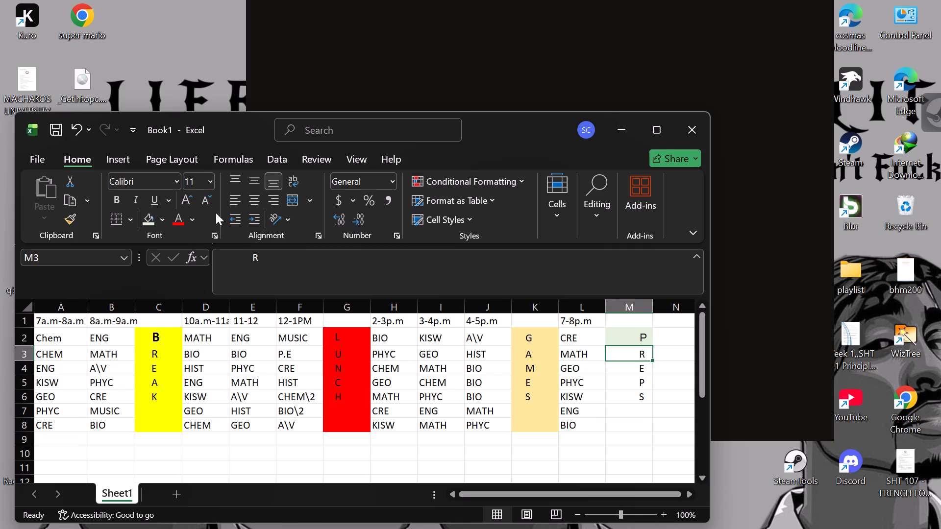
left_click(148, 224)
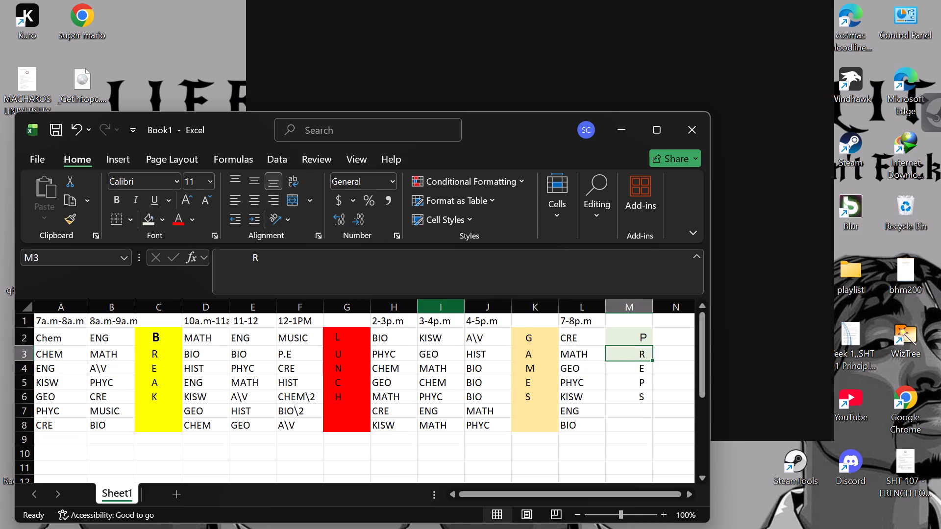
left_click(637, 367)
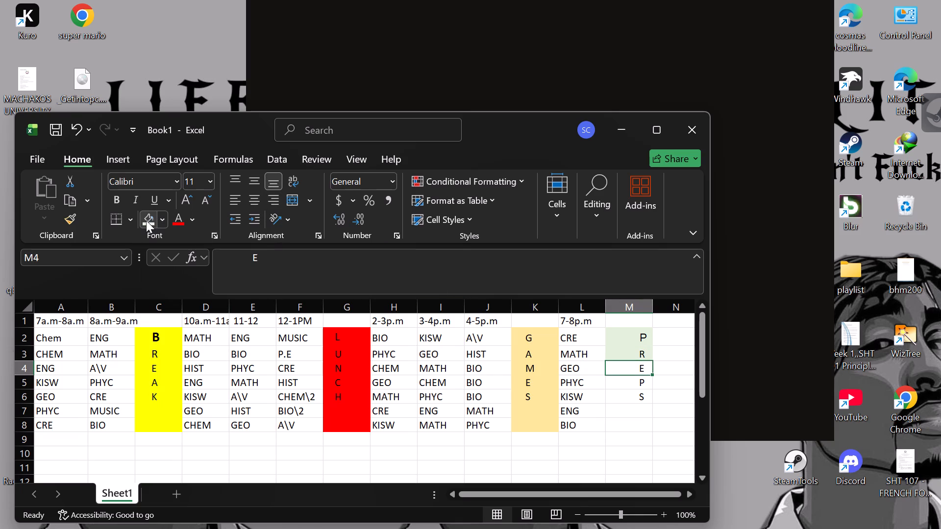
left_click(146, 220)
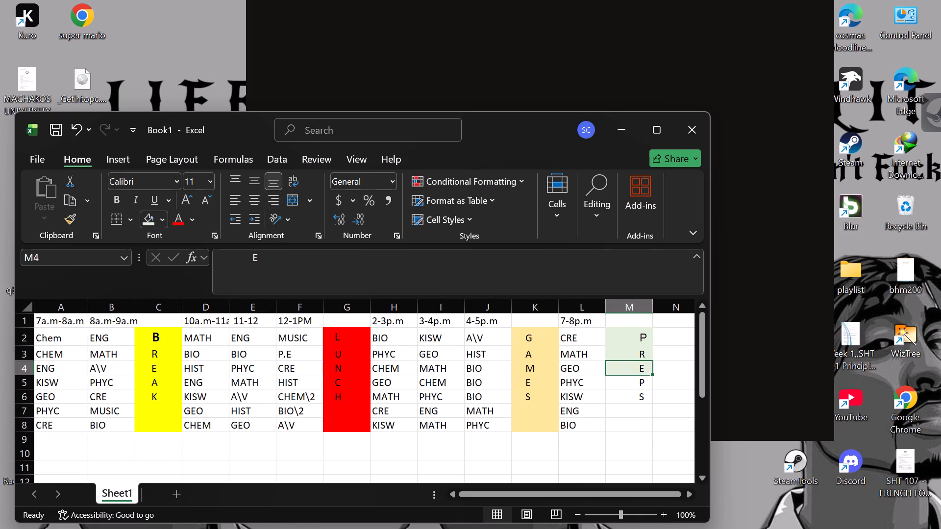
Fill cells M5, M6, M7 and M8 with the colour Green, Accent 6, Lighter 80% to finish the PREPS column.
left_click(619, 381)
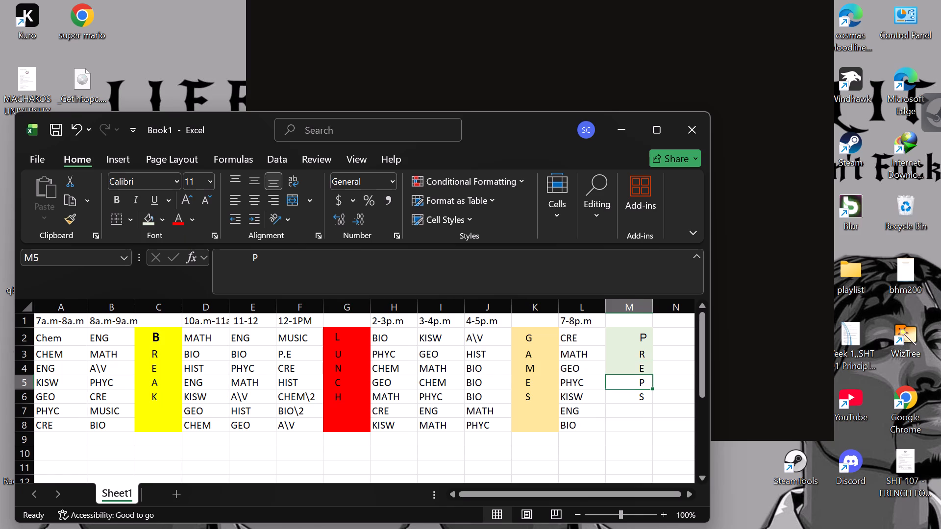
left_click(143, 221)
left_click(632, 395)
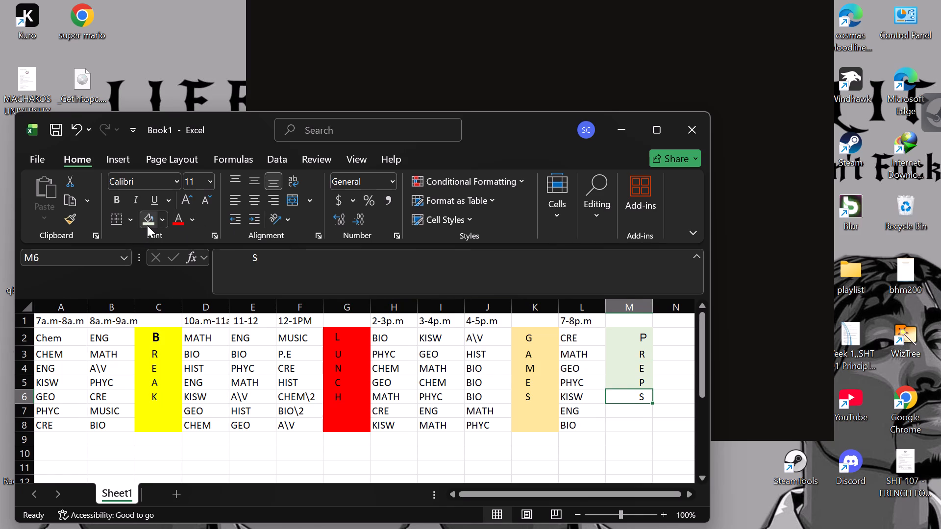
left_click(145, 222)
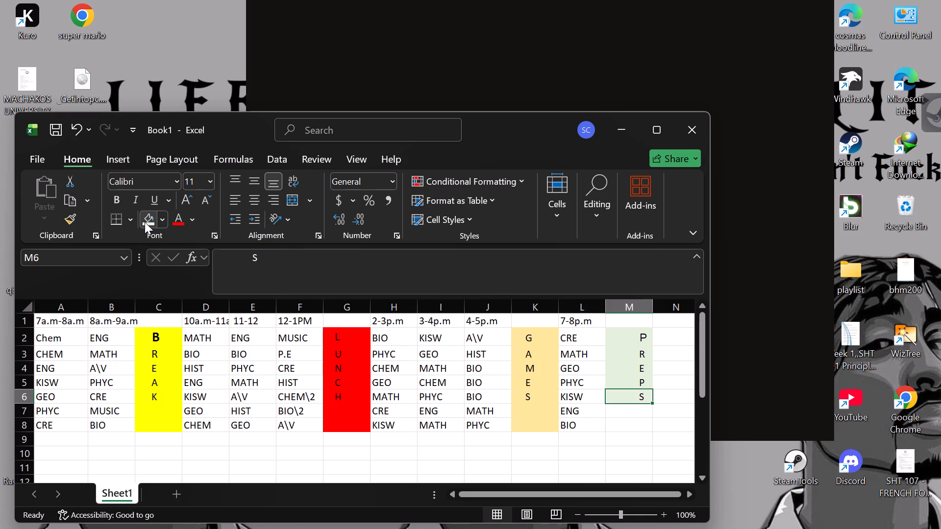
left_click(624, 411)
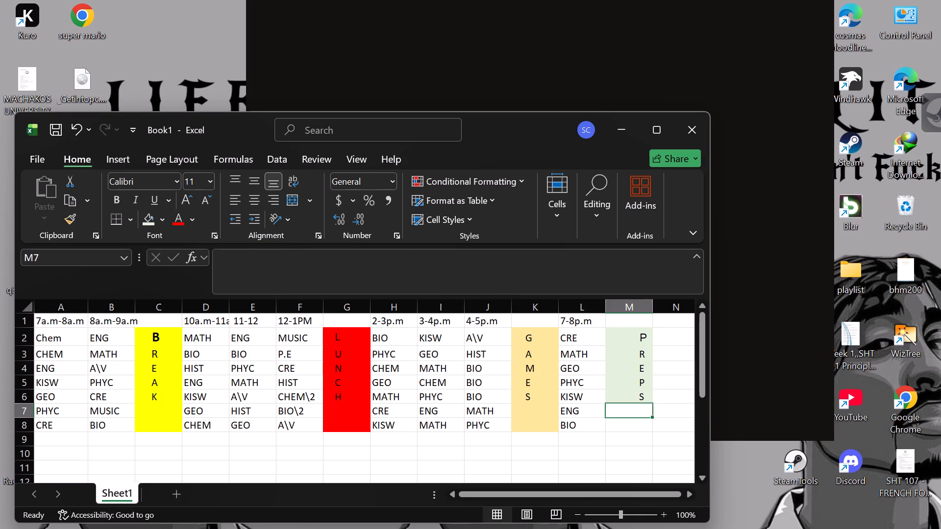
left_click(144, 222)
left_click(633, 426)
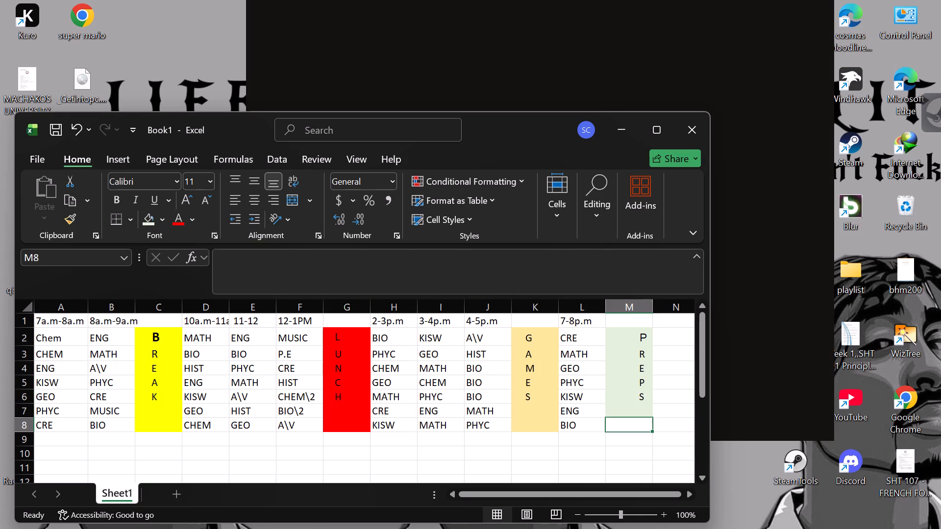
left_click(147, 224)
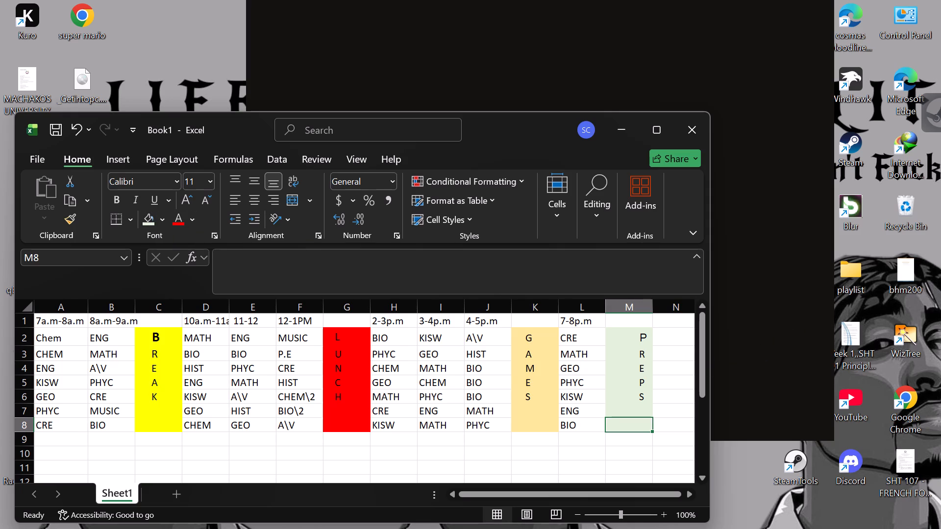
Fill cell N2, beside the PREPS column, with the same light green colour.
left_click(664, 340)
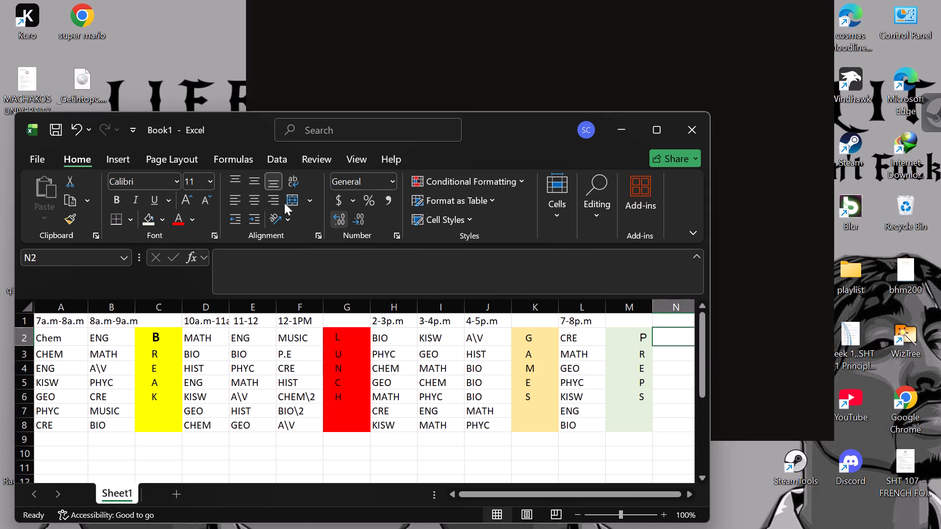
left_click(145, 223)
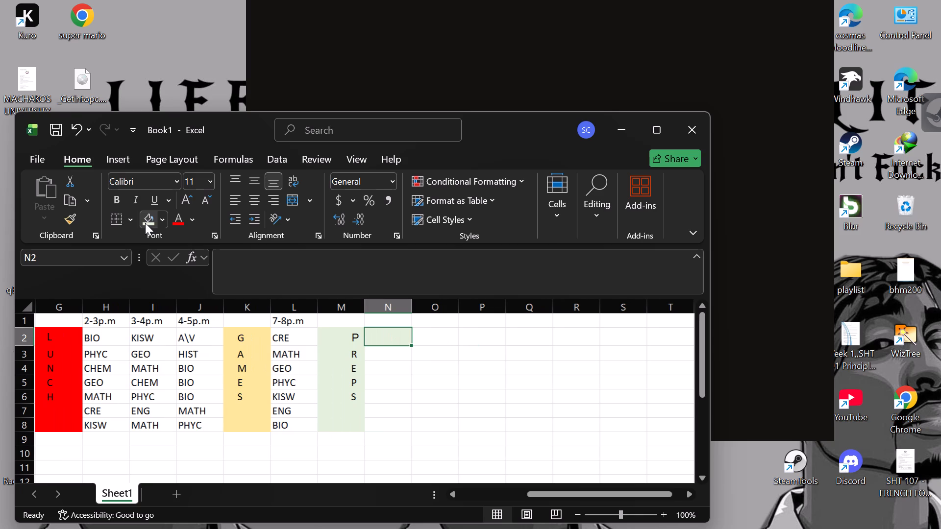
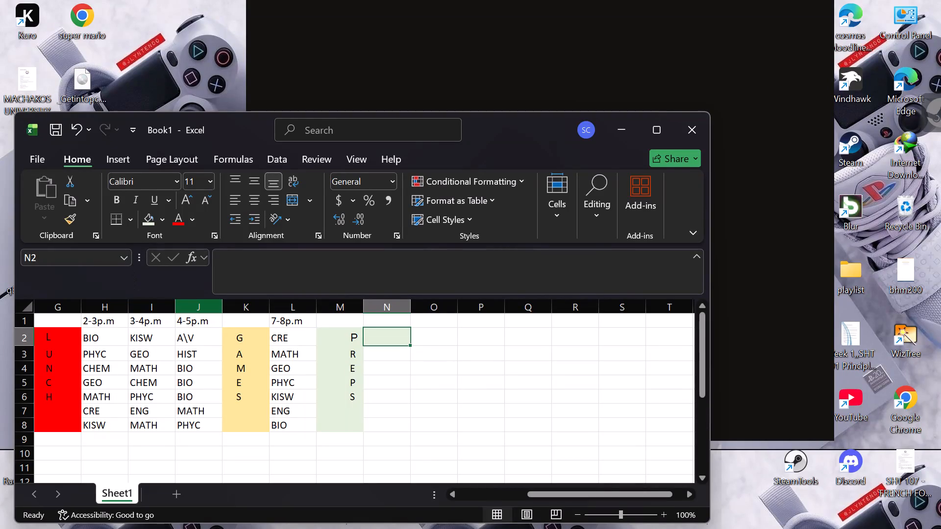
Fill cells N3 to N8 with the same light green colour to widen the PREPS block to two columns.
left_click(373, 358)
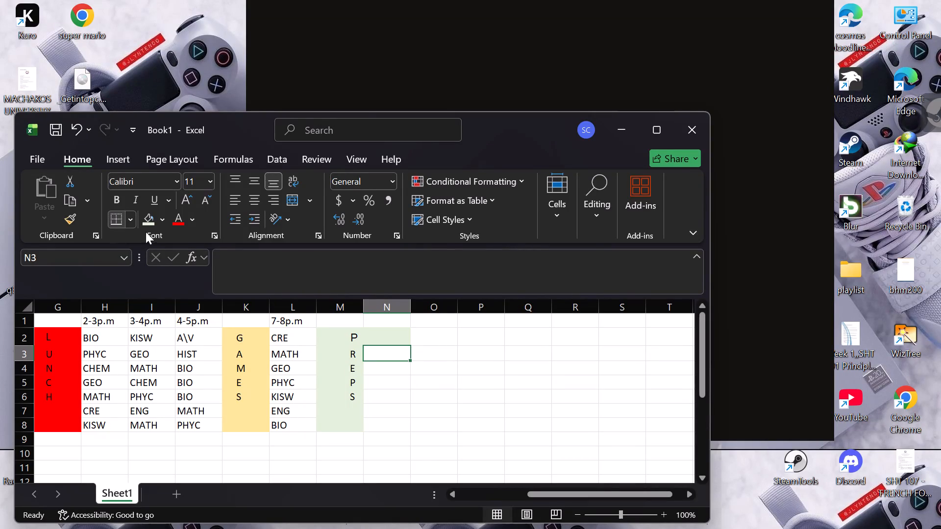
left_click(148, 223)
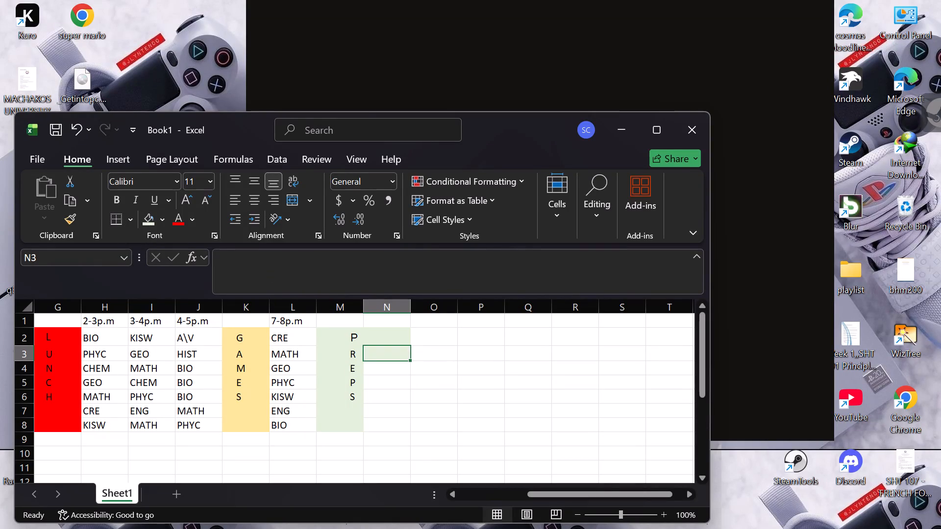
left_click(390, 369)
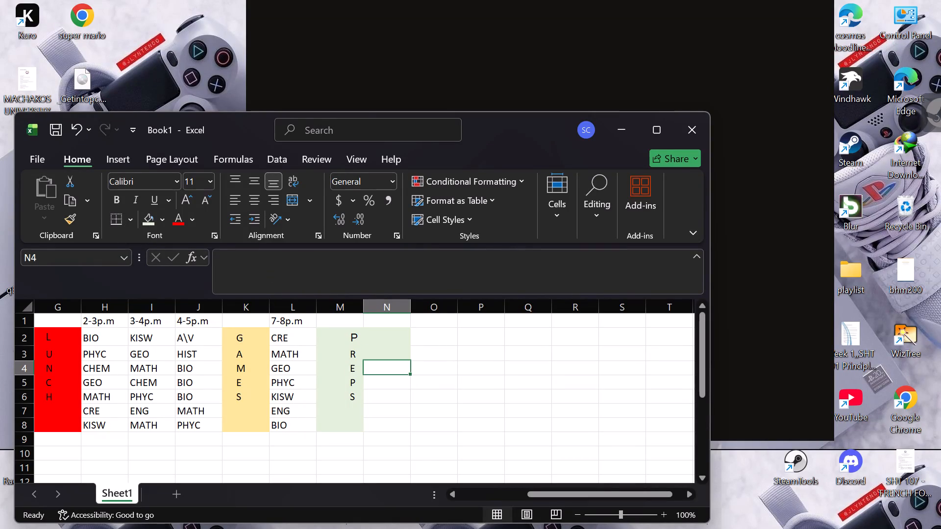
left_click(147, 225)
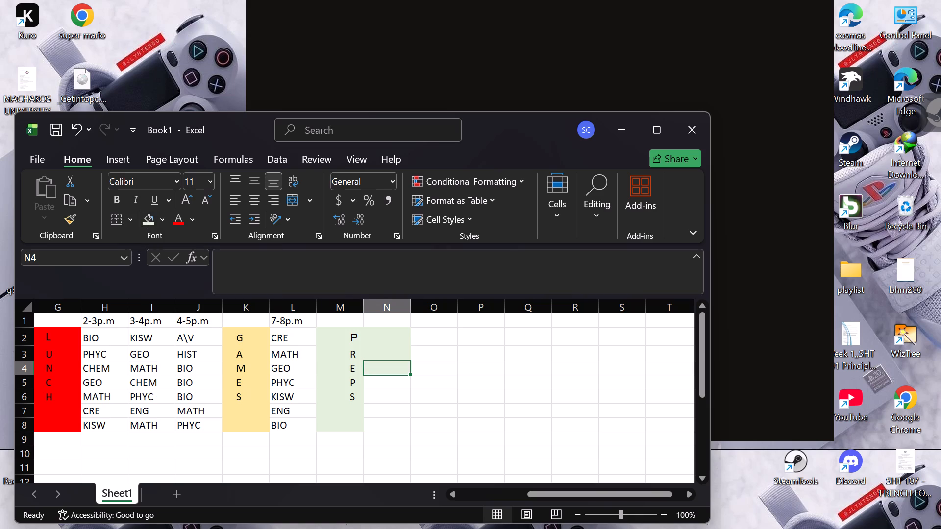
left_click(380, 388)
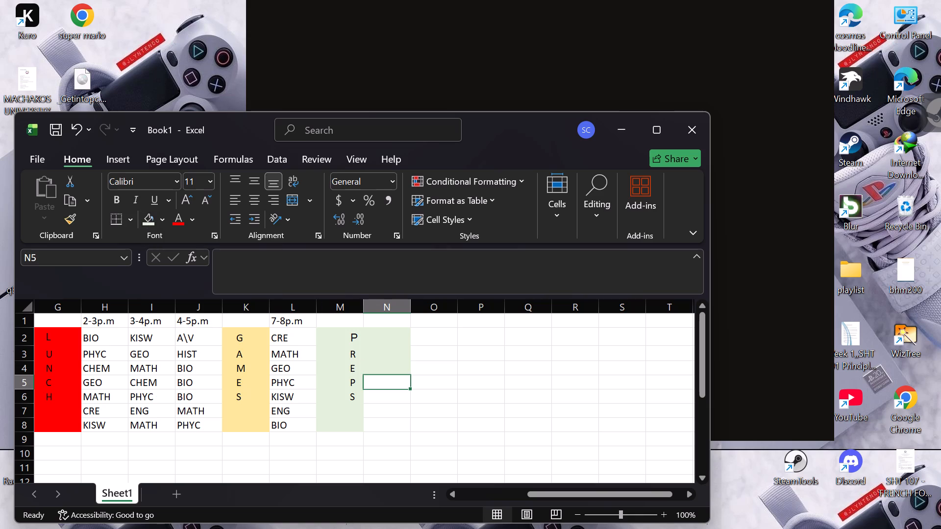
left_click(150, 223)
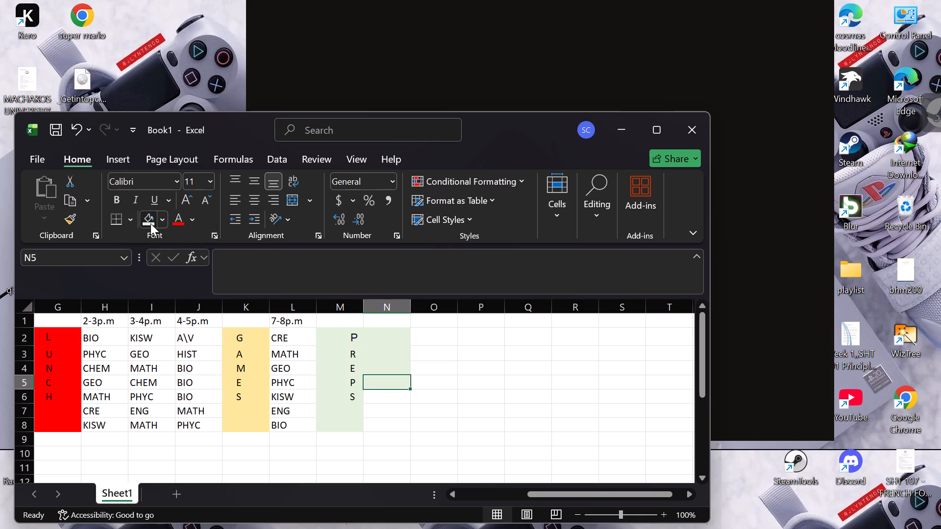
left_click(379, 396)
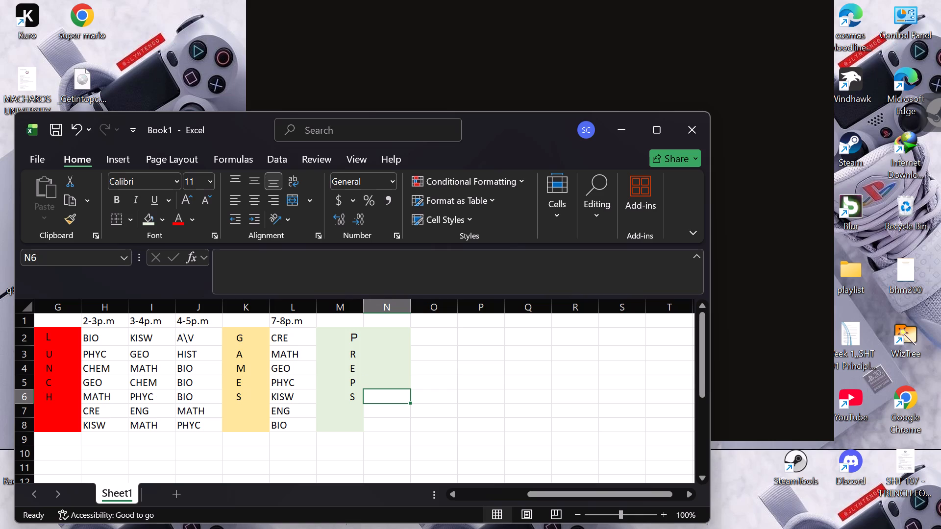
left_click(148, 223)
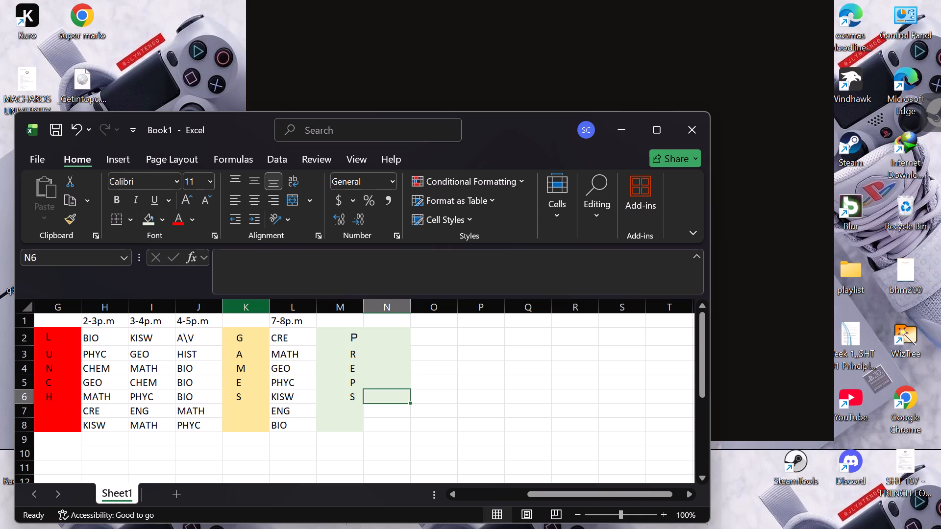
left_click(384, 412)
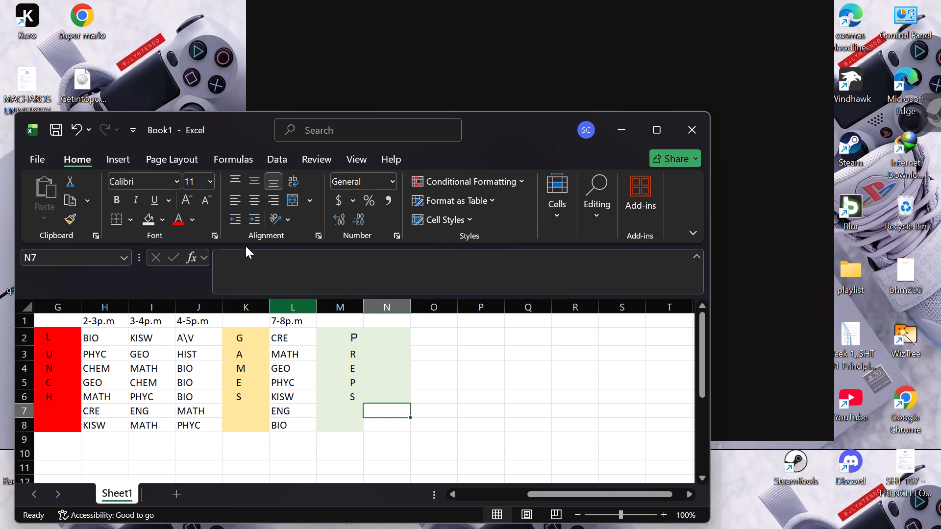
left_click(150, 223)
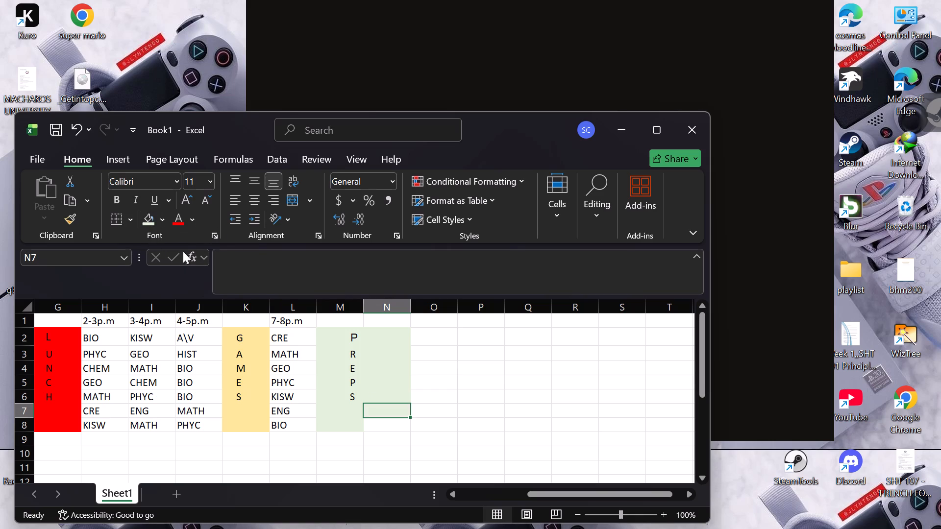
left_click(386, 426)
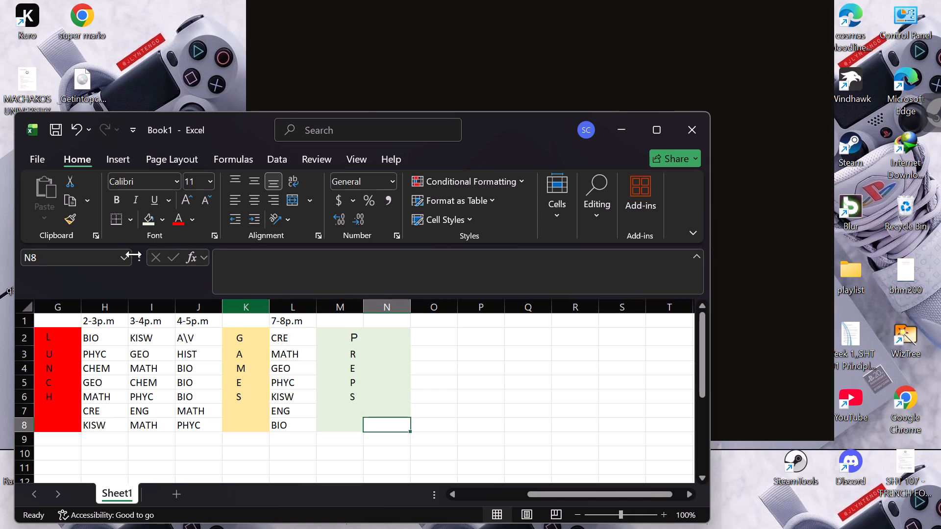
left_click(144, 219)
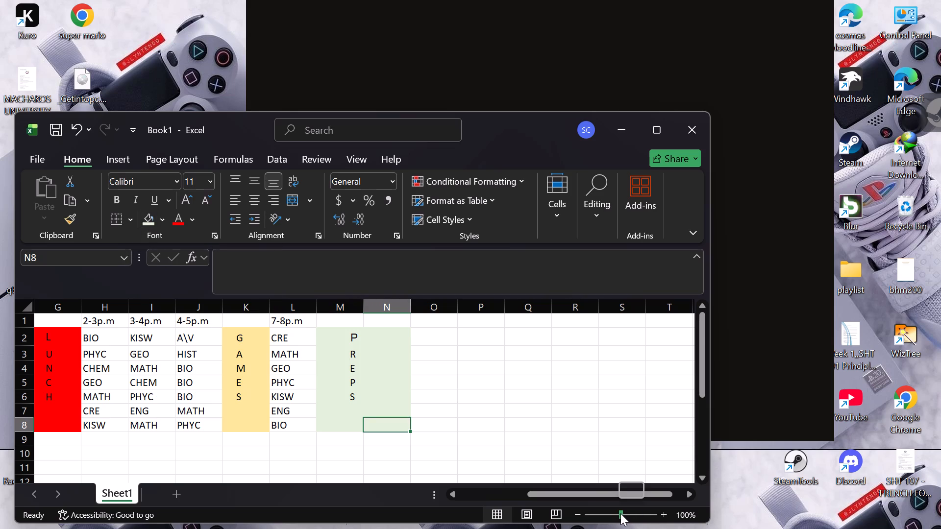
Examine the whole timetable at different zoom levels, returning to 100% with the time-slot heading row in view.
left_click_drag(619, 513, 609, 511)
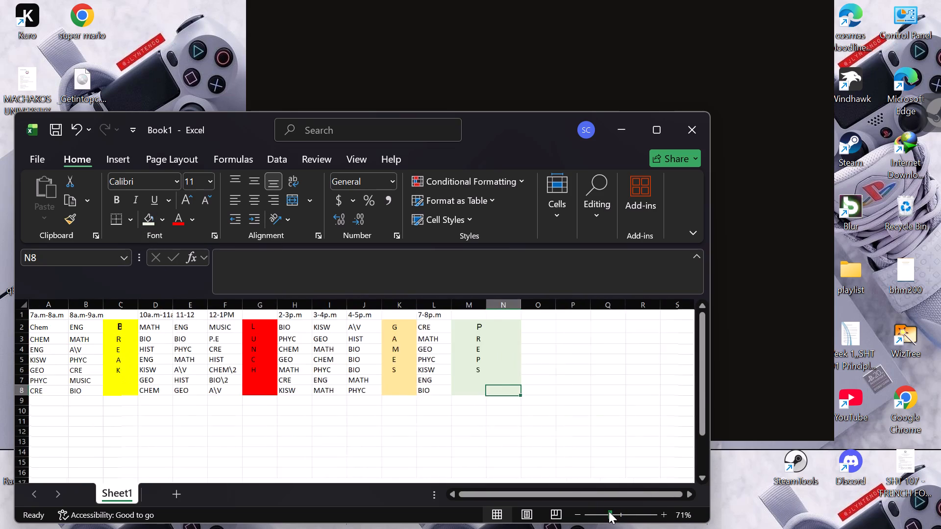
left_click_drag(609, 511, 595, 511)
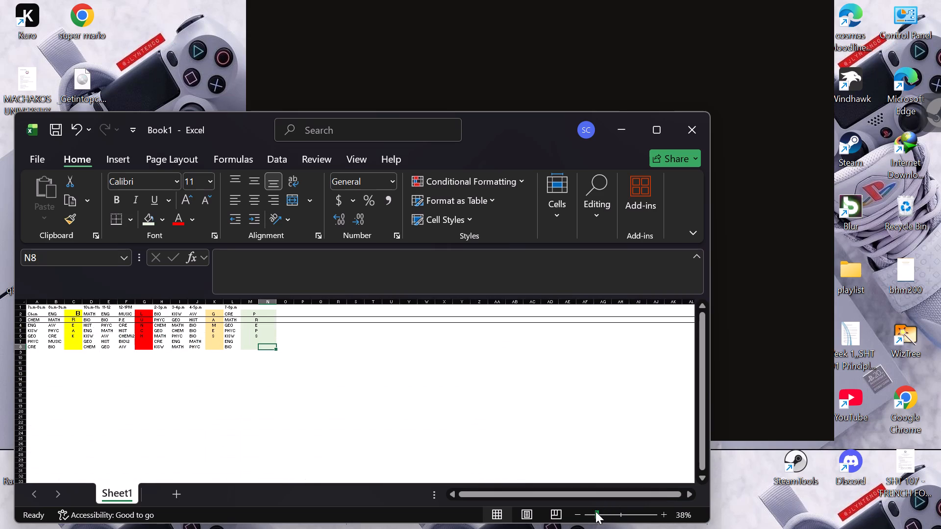
left_click_drag(595, 511, 630, 519)
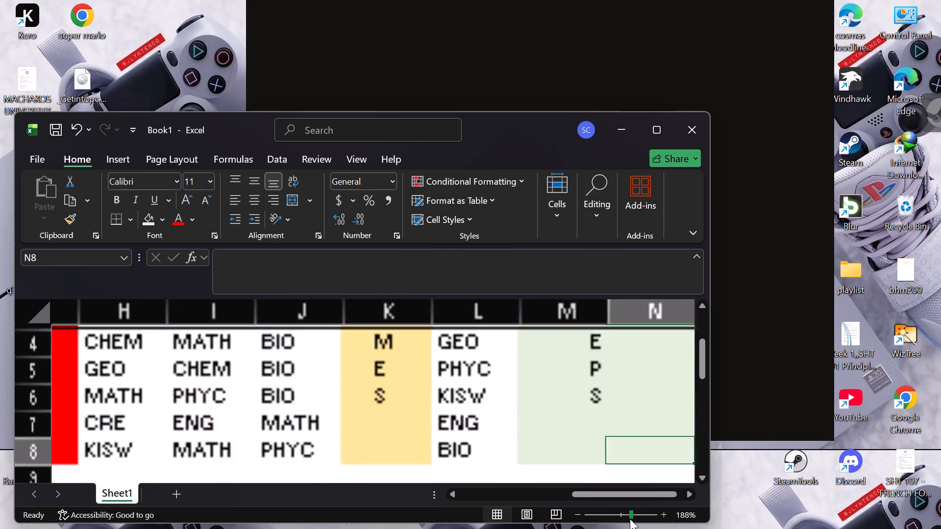
left_click_drag(630, 519, 628, 519)
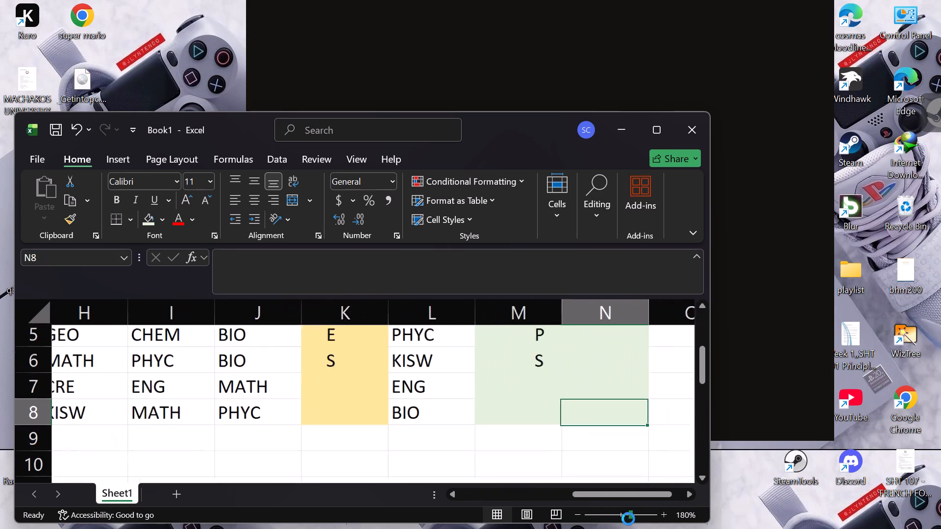
left_click_drag(628, 519, 622, 519)
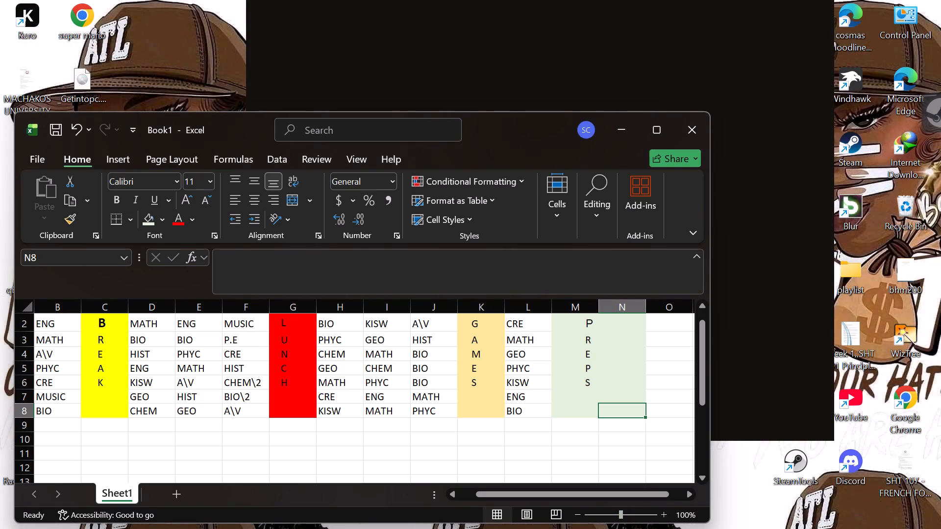
scroll(564, 424, "up", 2)
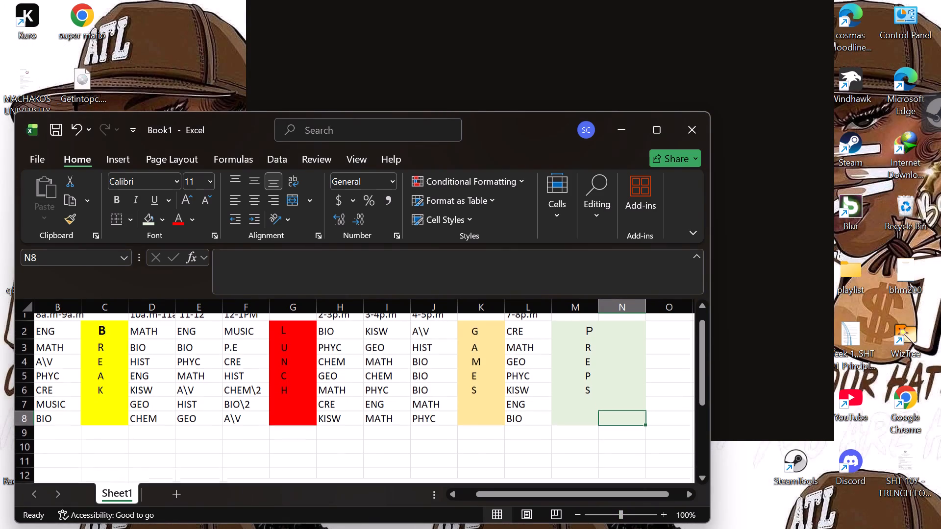
scroll(564, 424, "up", 1)
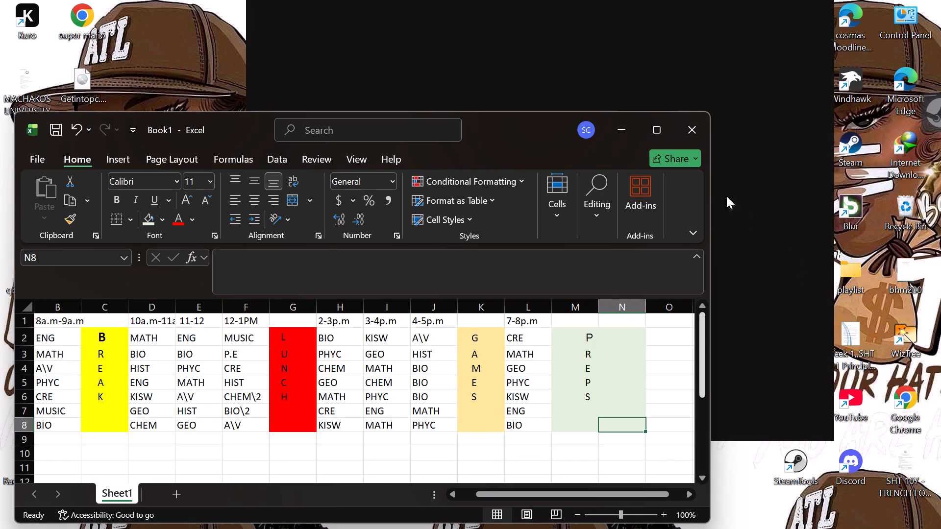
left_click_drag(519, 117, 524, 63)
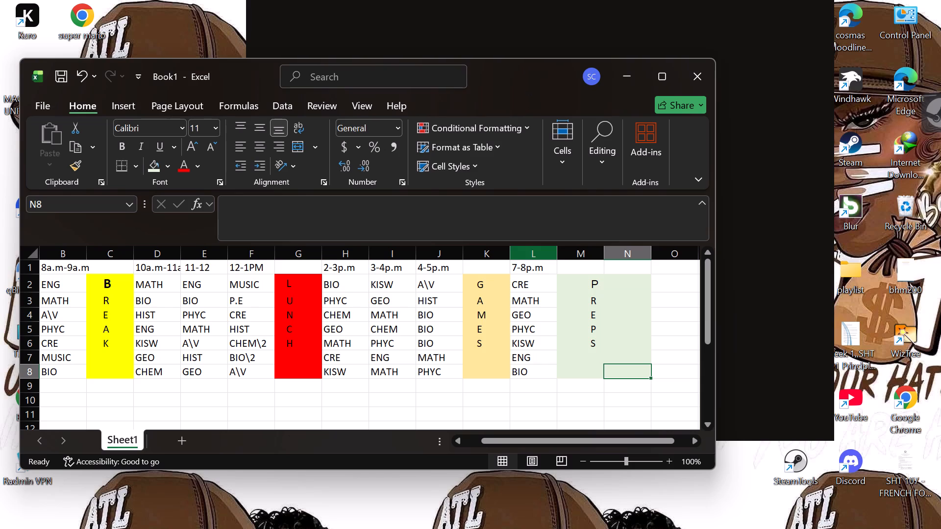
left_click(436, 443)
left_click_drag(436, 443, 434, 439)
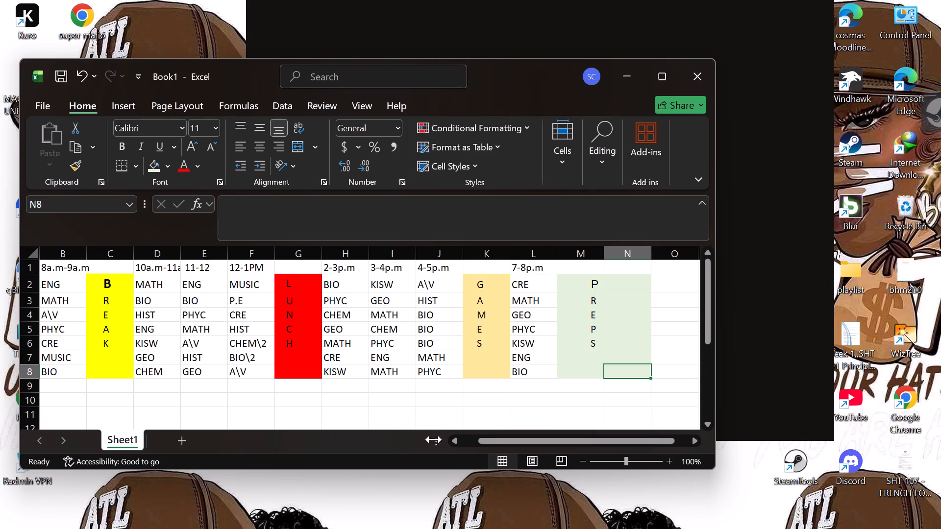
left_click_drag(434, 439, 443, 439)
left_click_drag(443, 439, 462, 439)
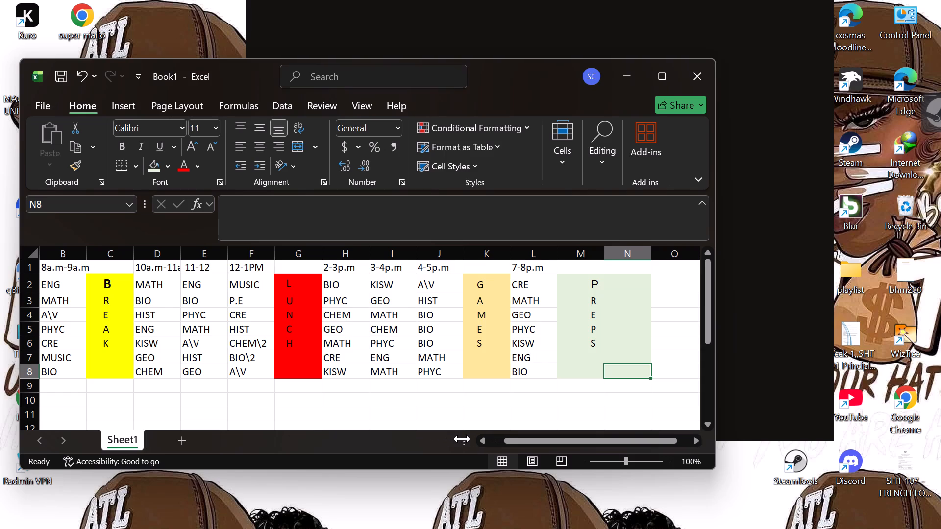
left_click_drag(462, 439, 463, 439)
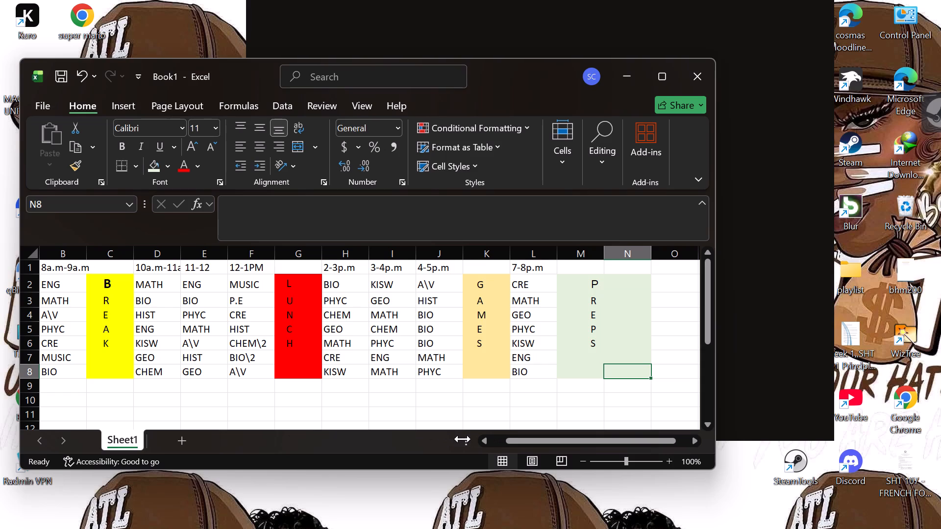
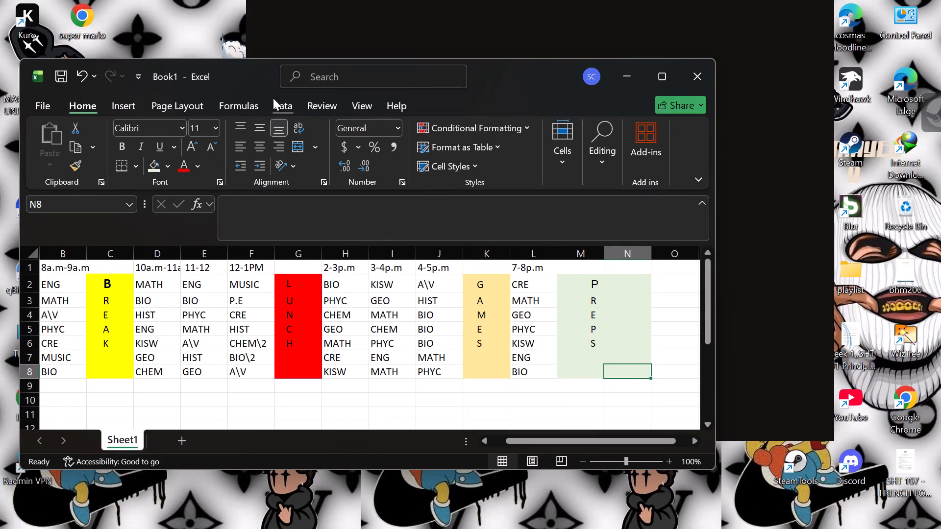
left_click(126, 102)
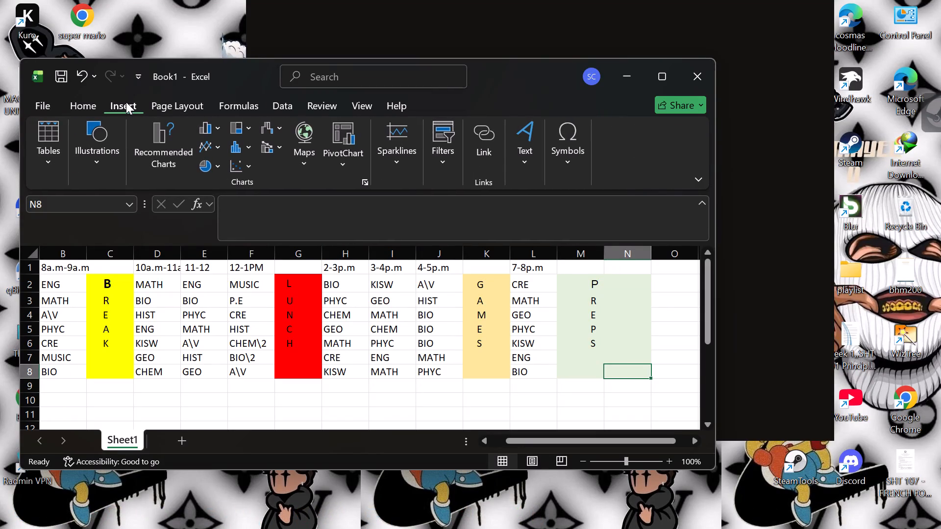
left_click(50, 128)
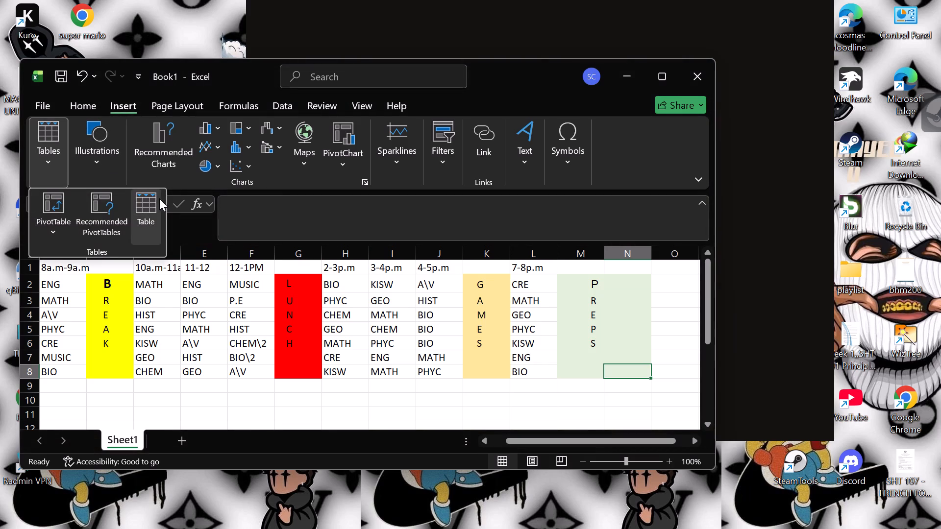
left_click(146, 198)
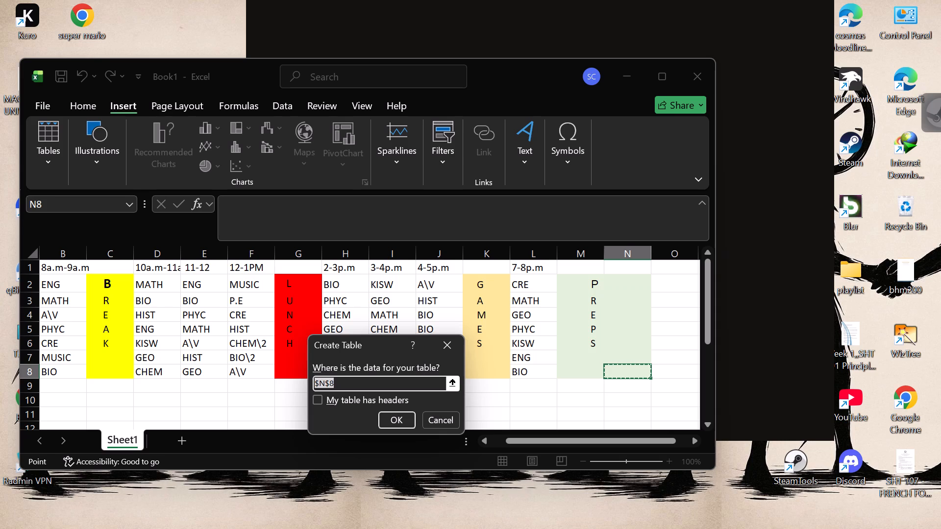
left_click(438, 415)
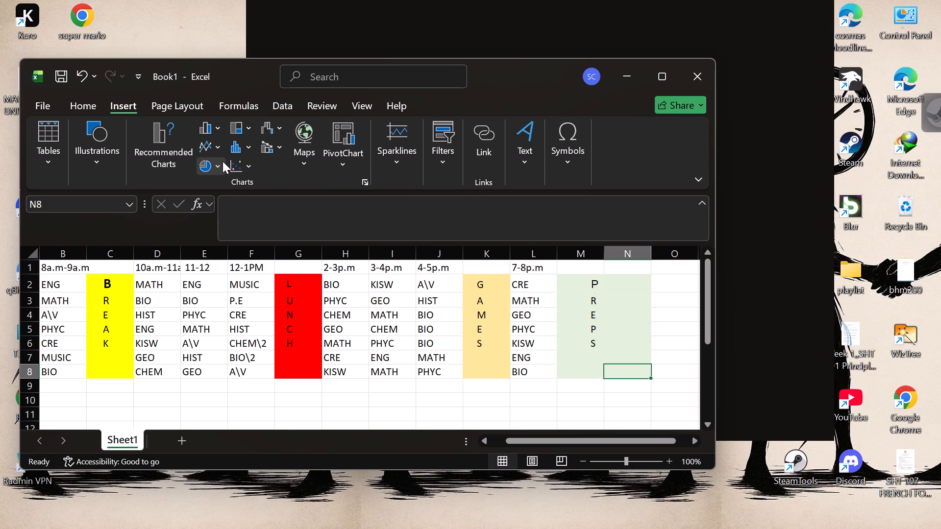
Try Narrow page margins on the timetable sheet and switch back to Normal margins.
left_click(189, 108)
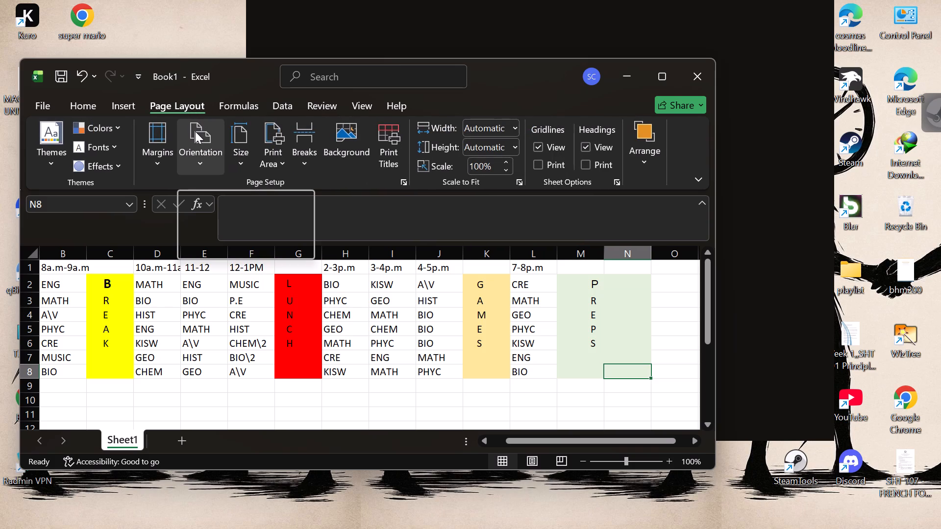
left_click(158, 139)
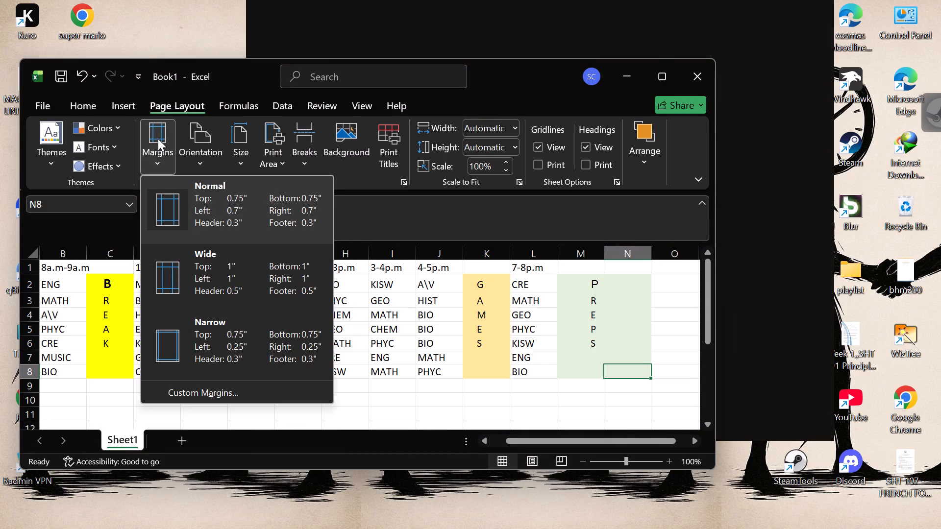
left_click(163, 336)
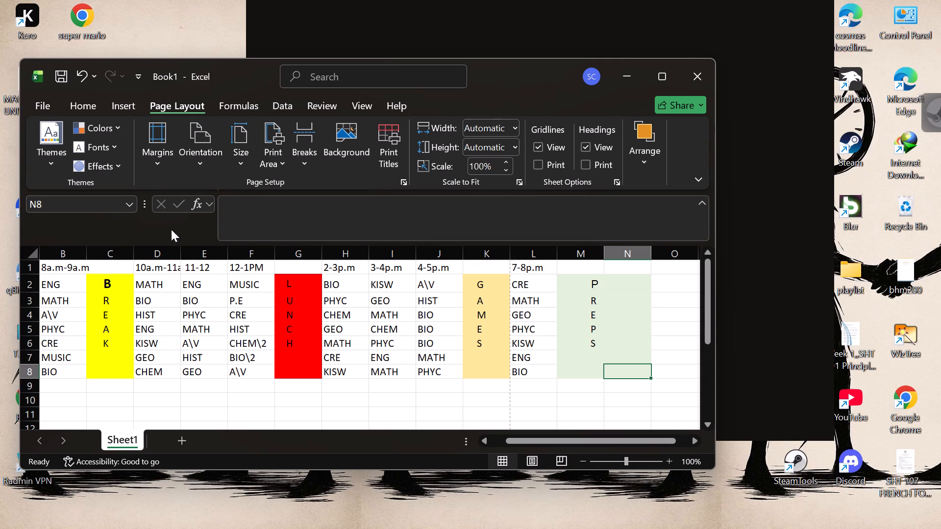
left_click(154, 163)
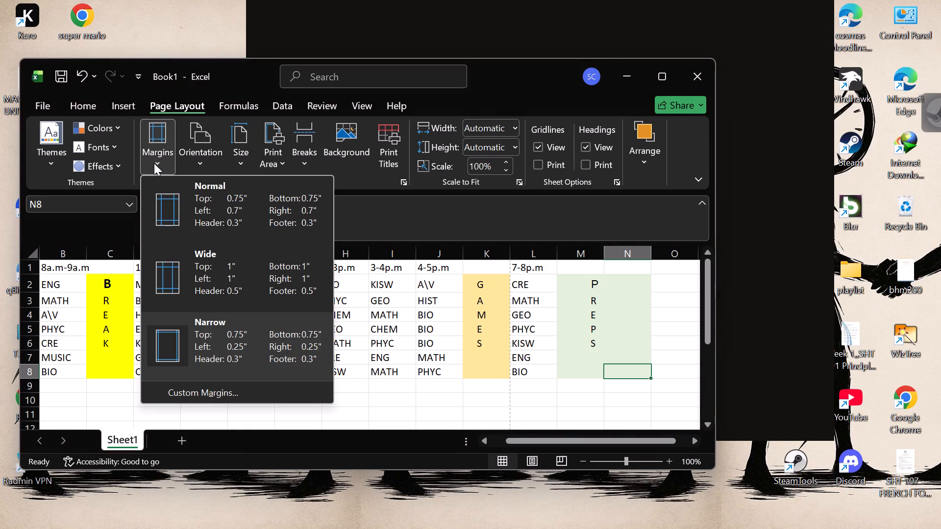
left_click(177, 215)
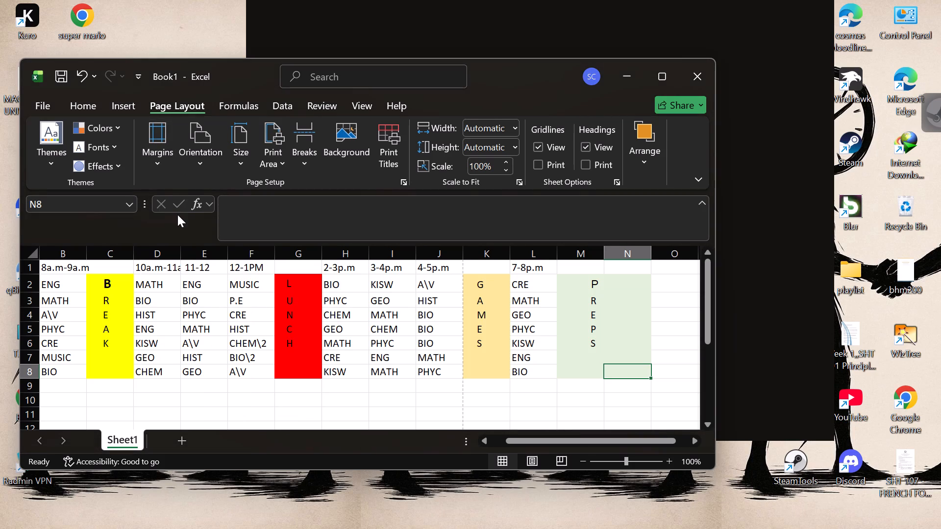
Set the timetable sheet's page margins to the Wide preset.
left_click(157, 129)
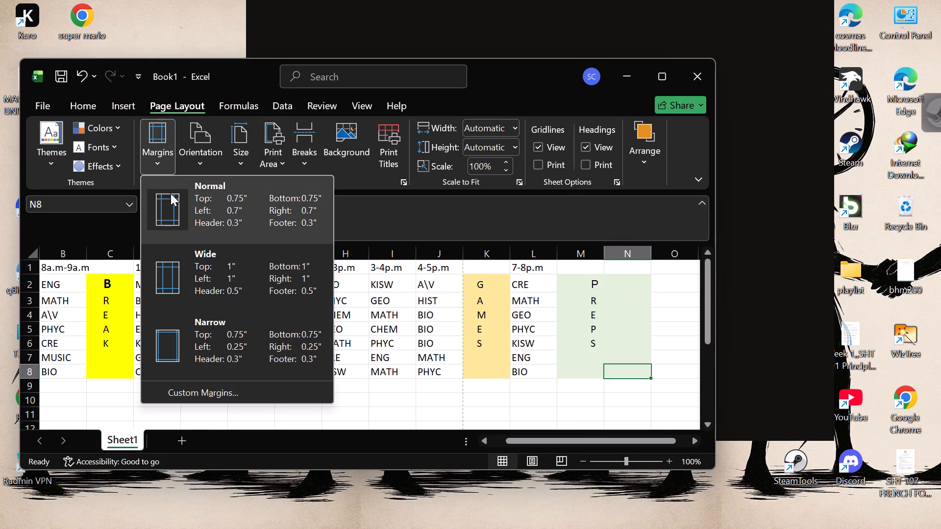
left_click(174, 272)
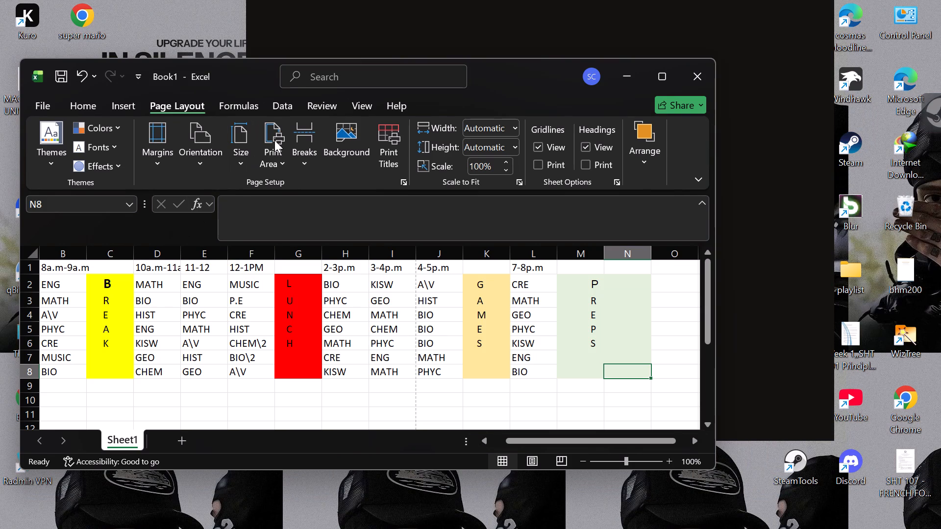
Go to the named range MON and examine the timetable from its 7a.m-8a.m column onward.
left_click(33, 253)
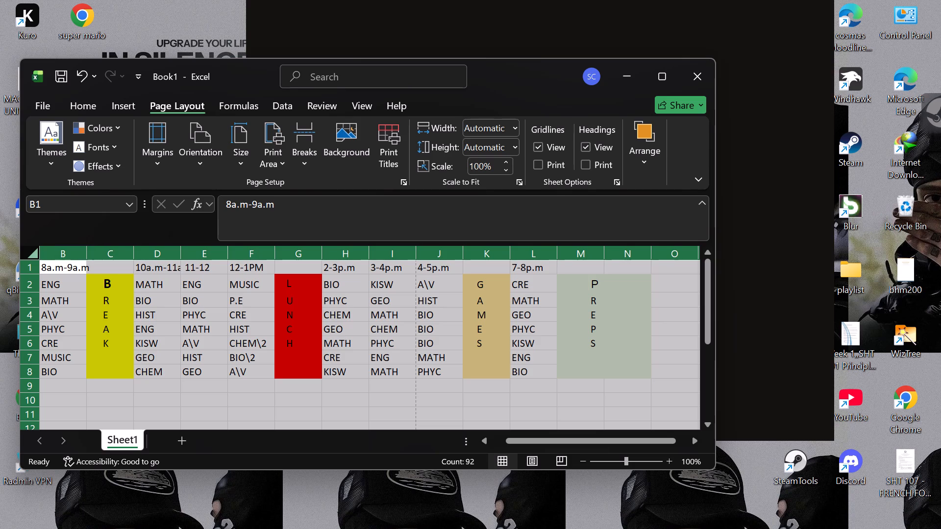
left_click(128, 203)
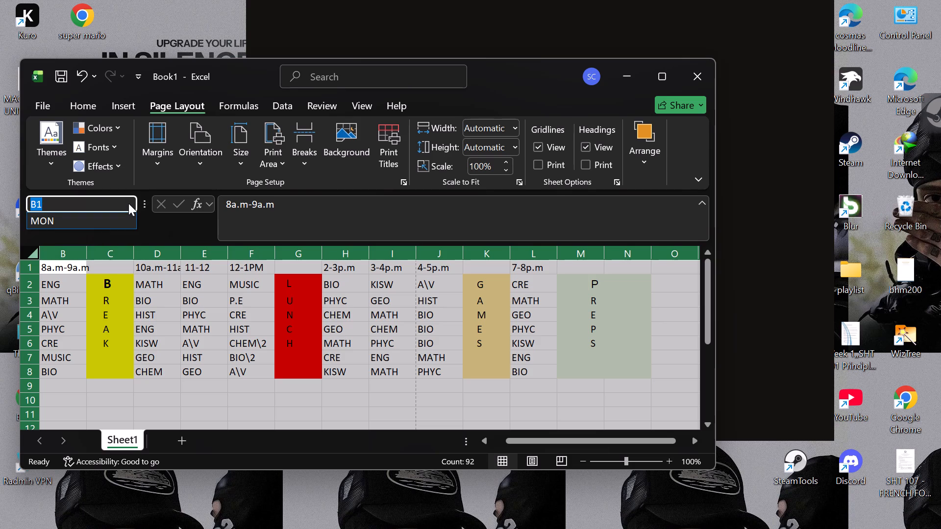
left_click(111, 224)
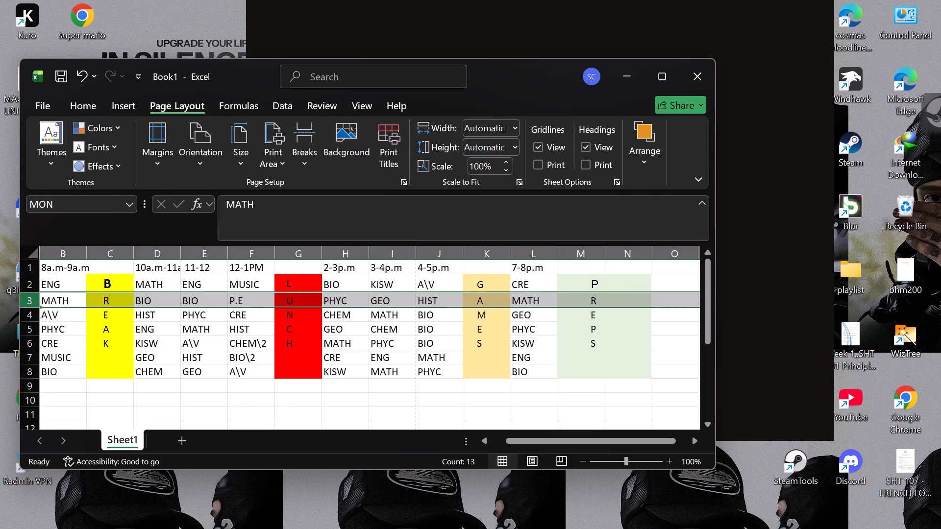
scroll(140, 395, "right", 4)
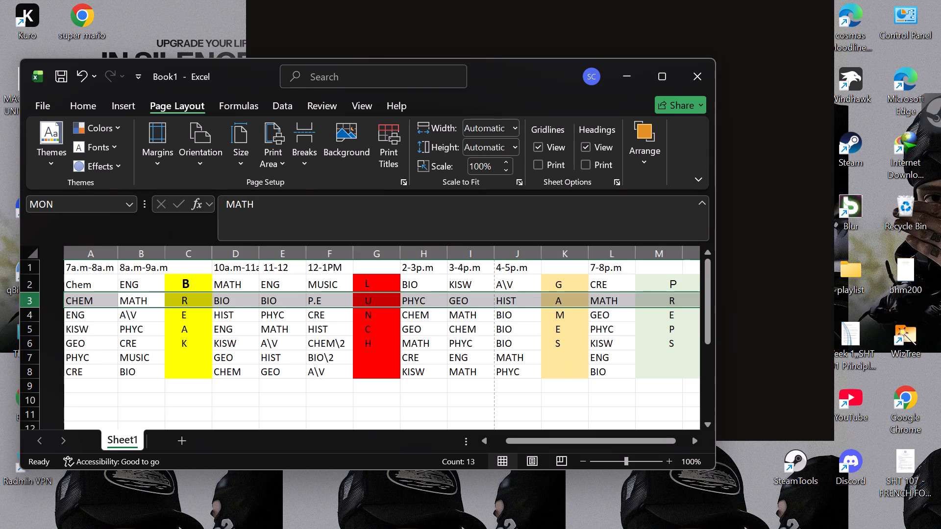
scroll(140, 395, "right", 3)
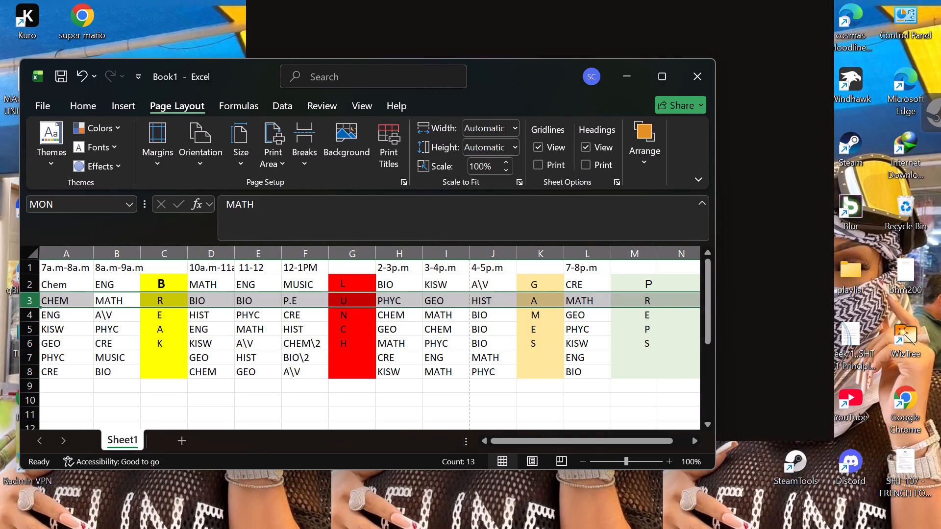
Open the Arrange options for the sheet's objects.
left_click(649, 133)
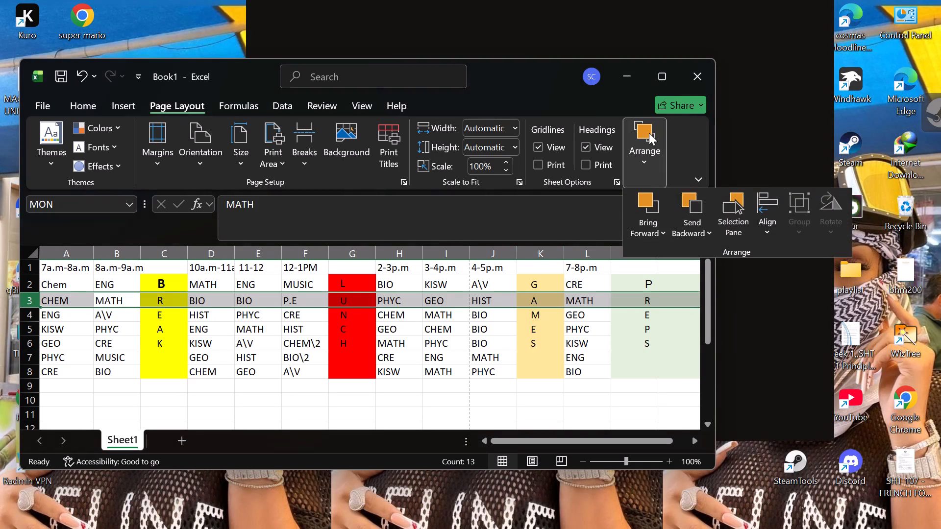
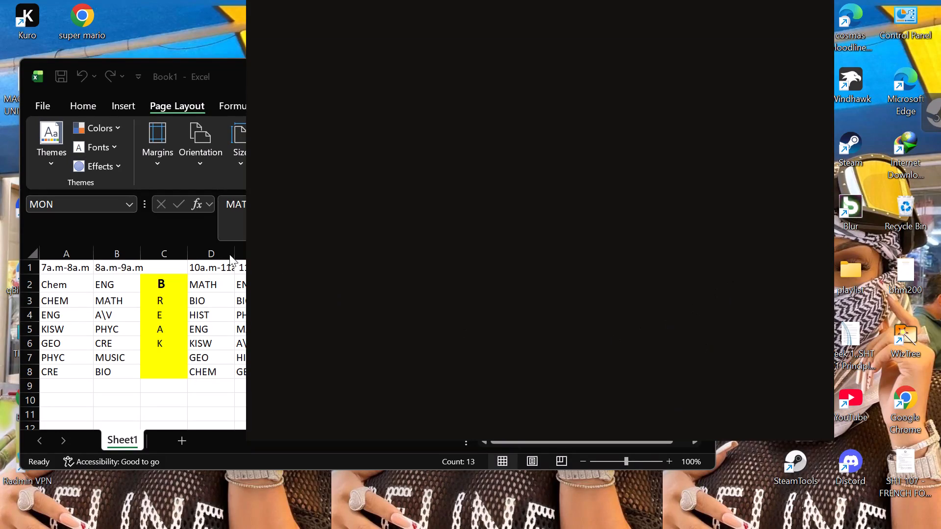
Insert a blank row above the time-slot headings row of the timetable.
left_click(183, 227)
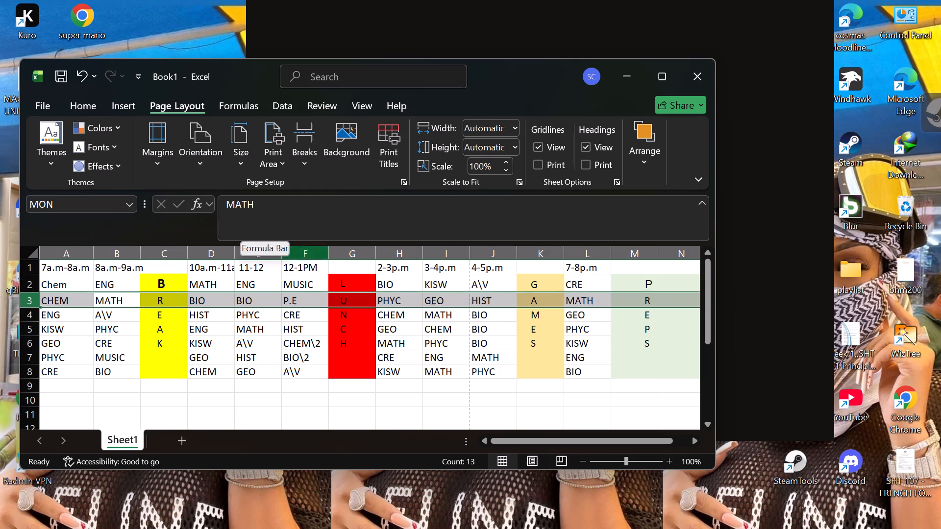
left_click(32, 258)
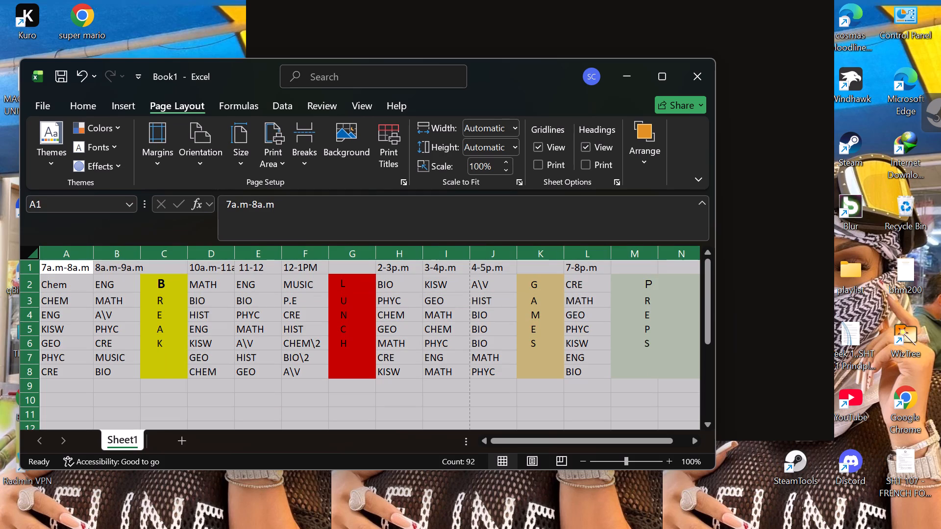
left_click(31, 261)
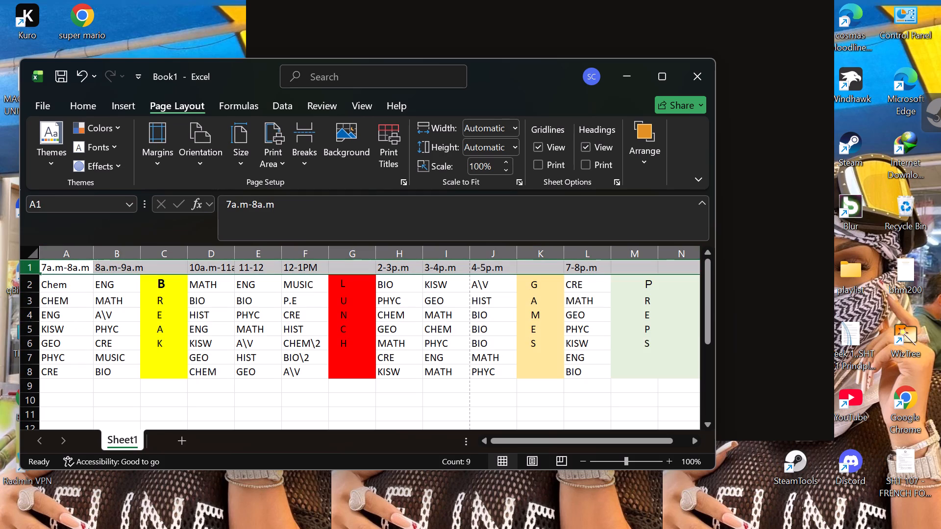
right_click(30, 268)
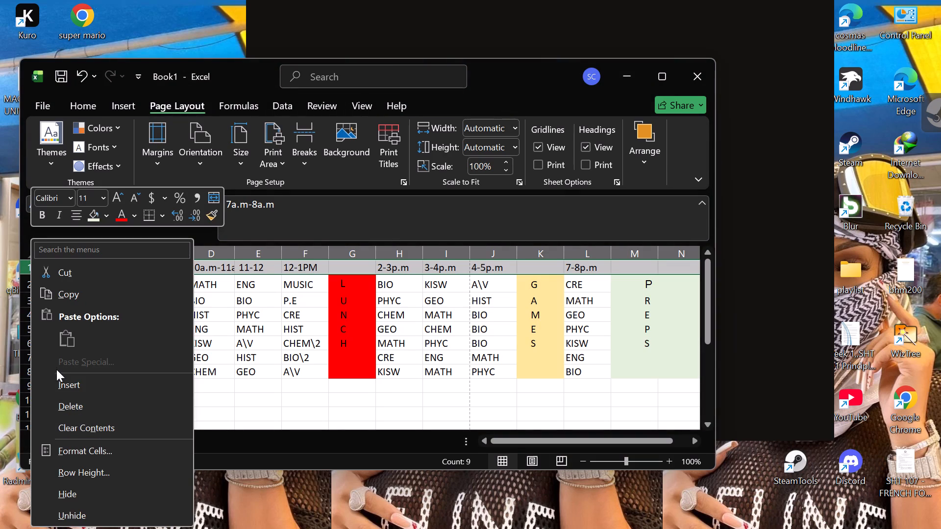
left_click(57, 384)
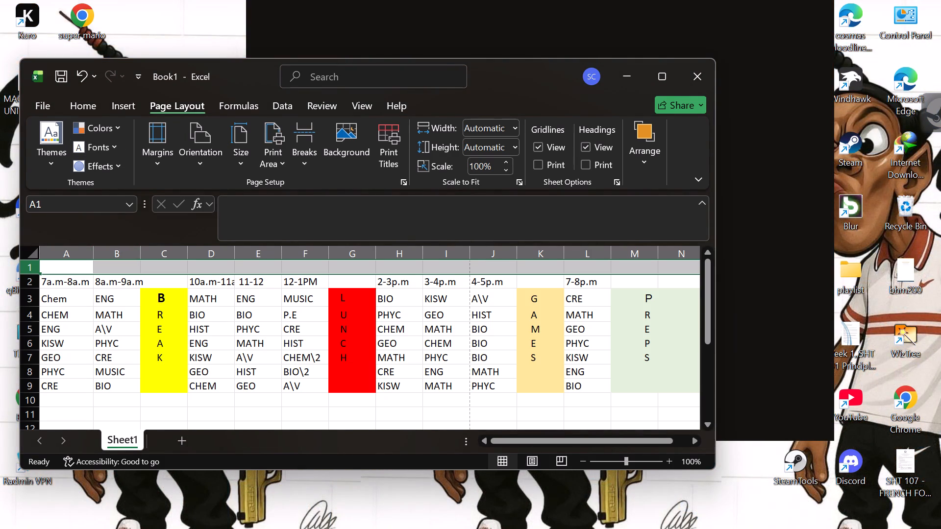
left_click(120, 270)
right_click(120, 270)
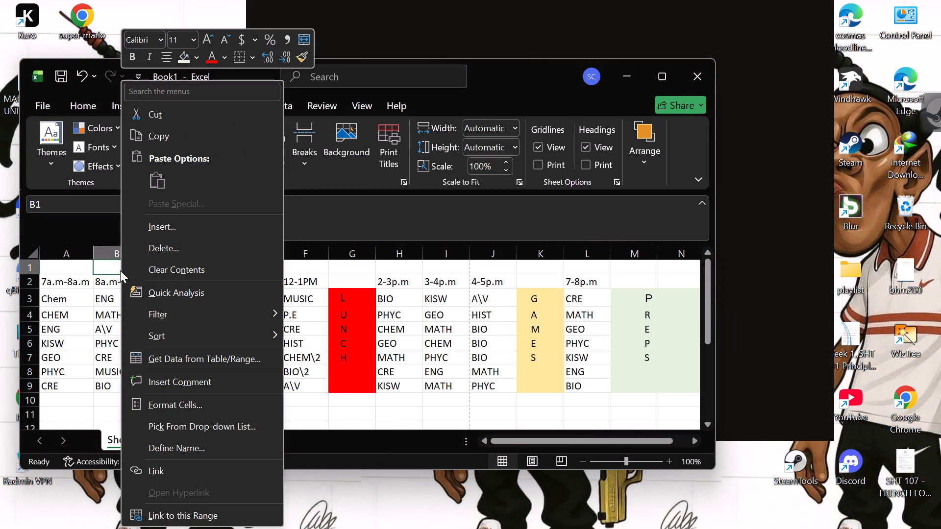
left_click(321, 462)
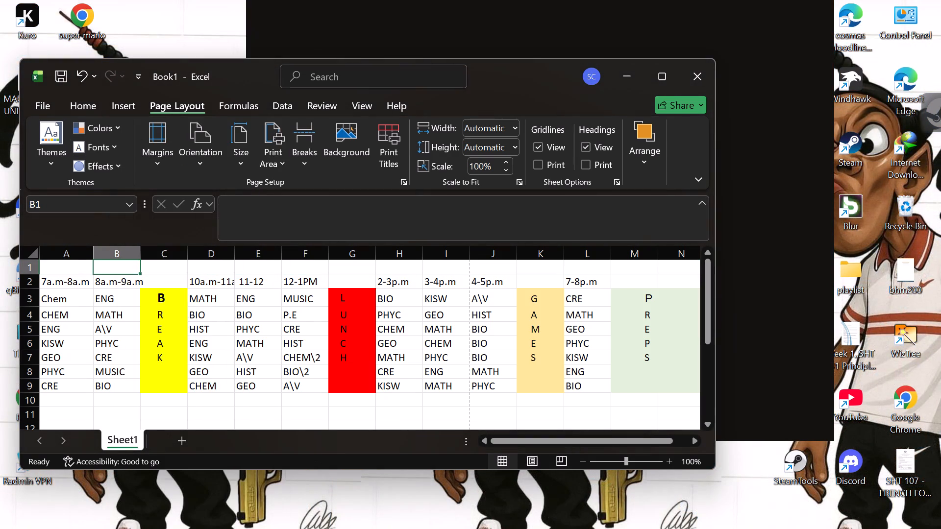
Merge and center the whole blank row 1 above the time-slot headings.
left_click(29, 268)
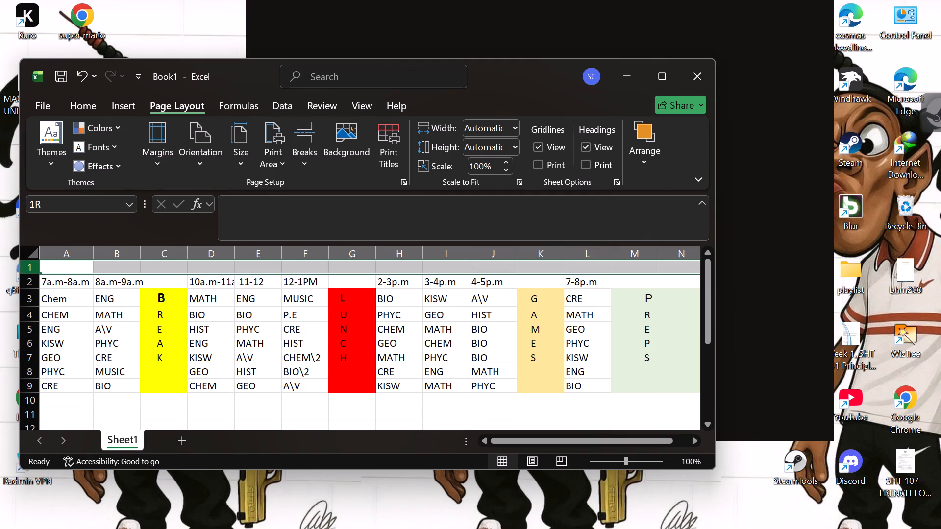
right_click(29, 268)
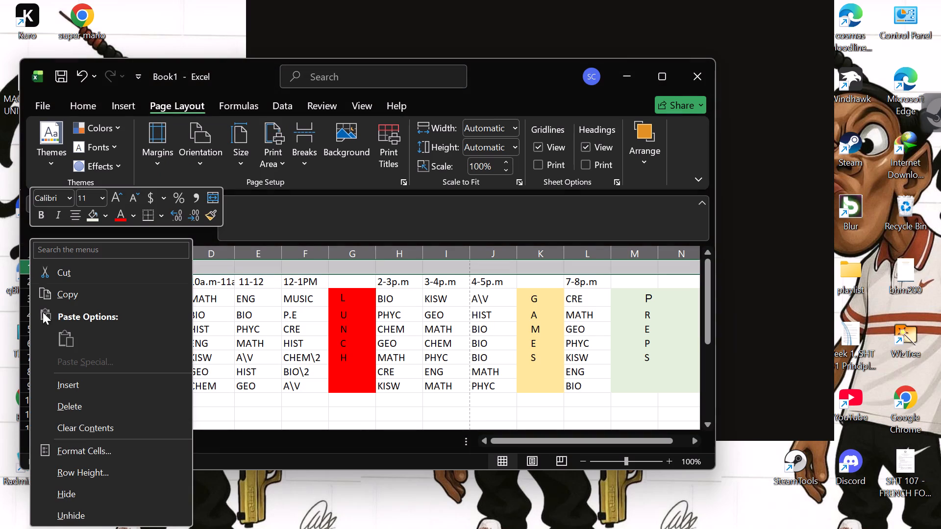
left_click(209, 205)
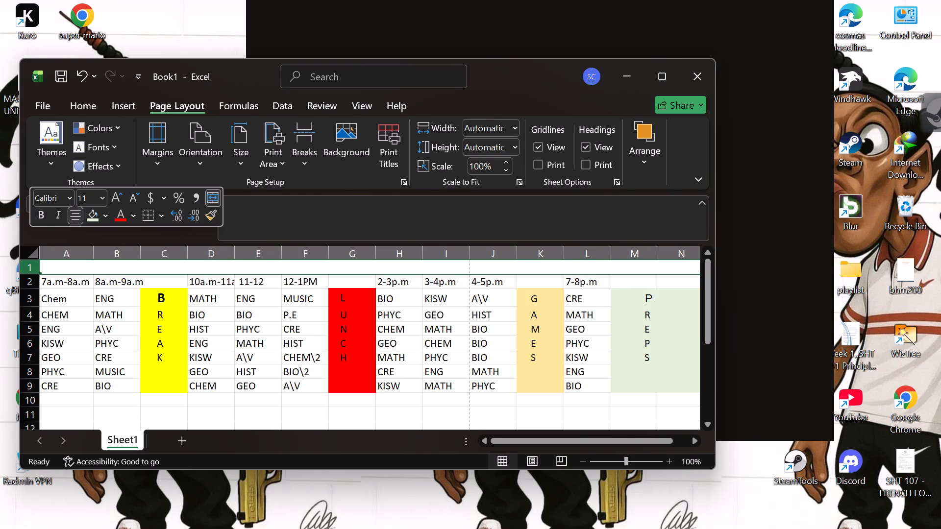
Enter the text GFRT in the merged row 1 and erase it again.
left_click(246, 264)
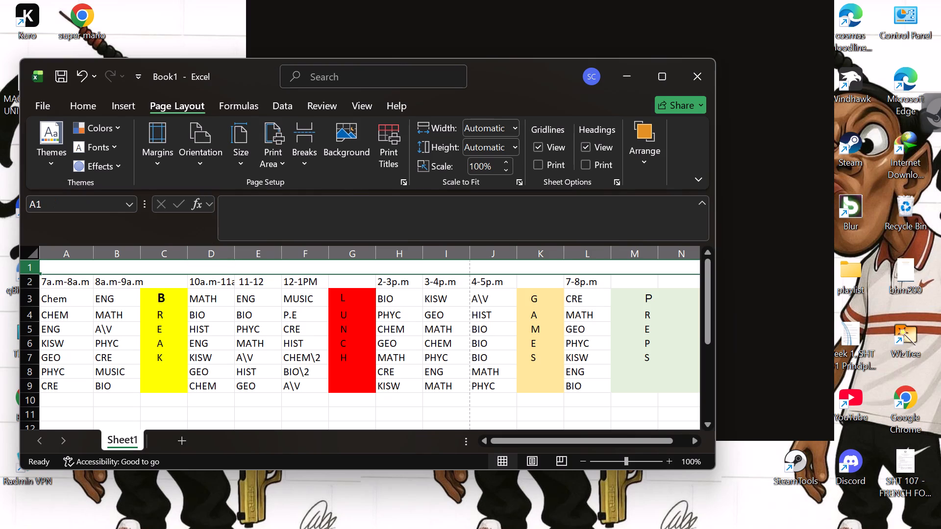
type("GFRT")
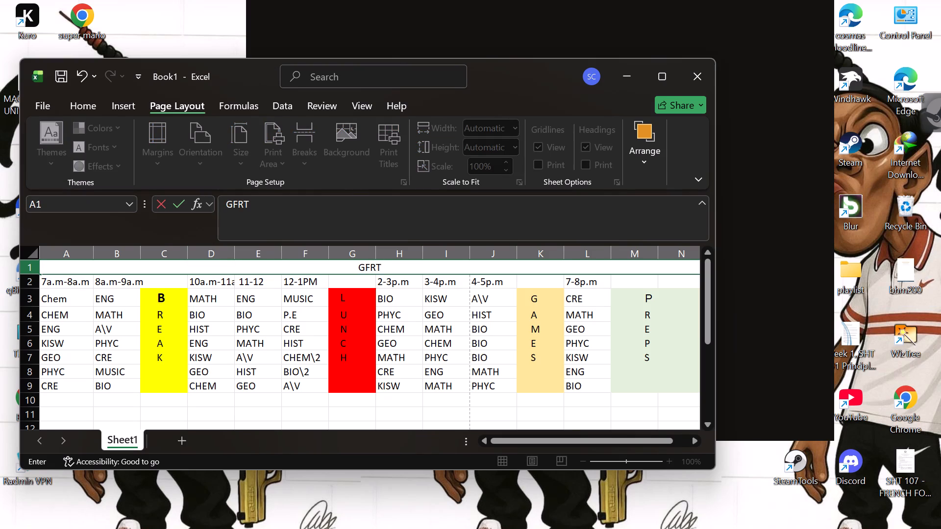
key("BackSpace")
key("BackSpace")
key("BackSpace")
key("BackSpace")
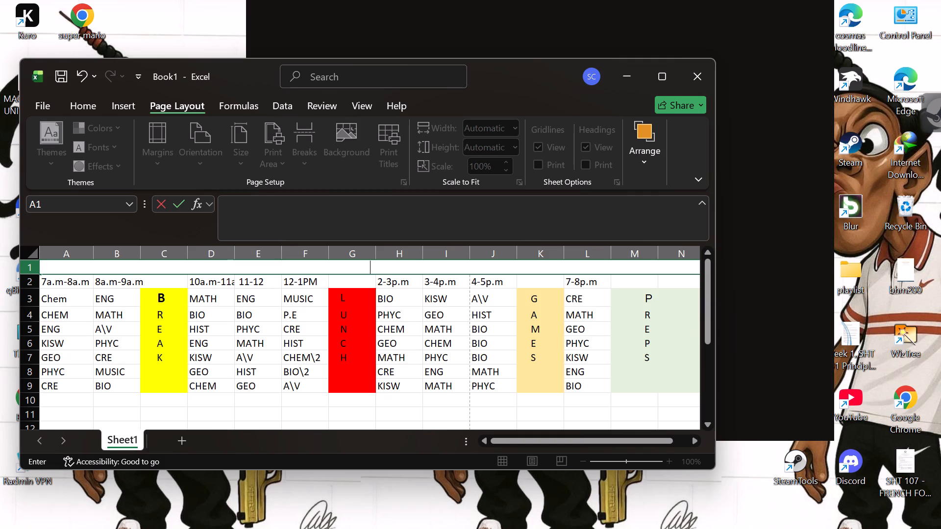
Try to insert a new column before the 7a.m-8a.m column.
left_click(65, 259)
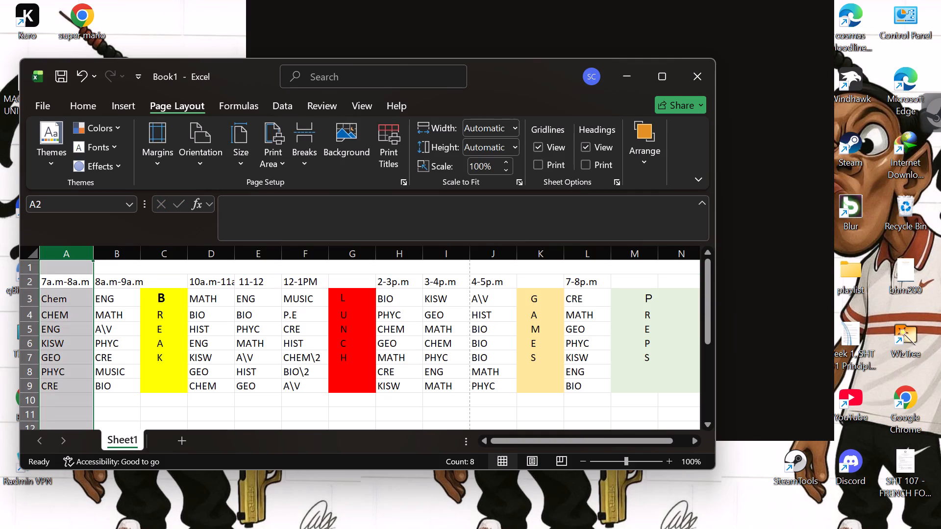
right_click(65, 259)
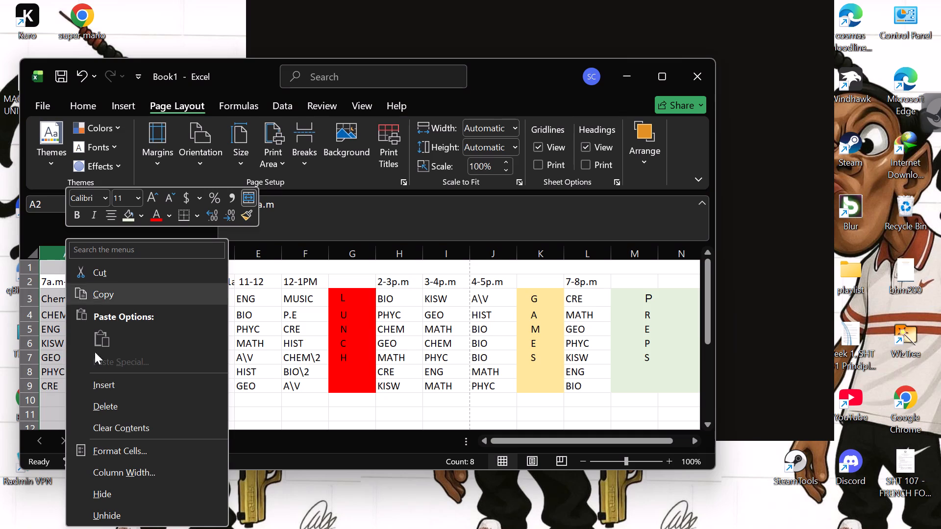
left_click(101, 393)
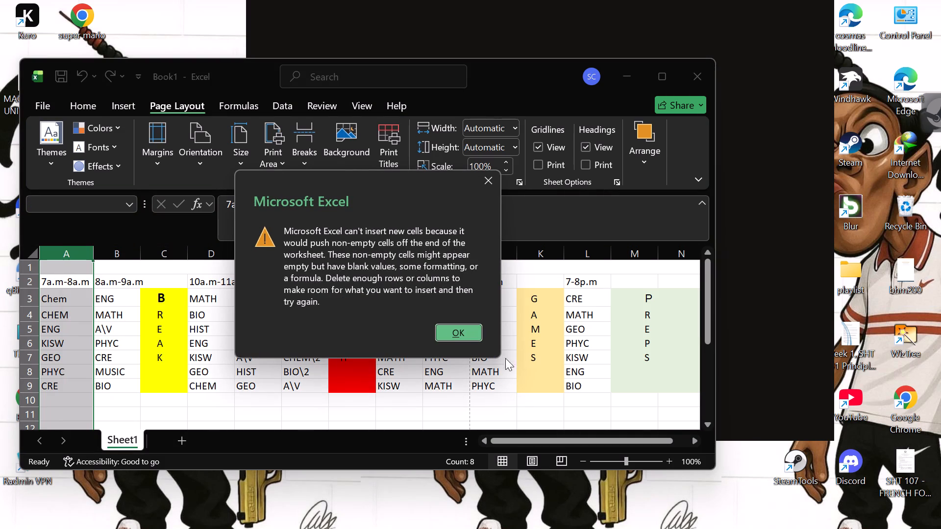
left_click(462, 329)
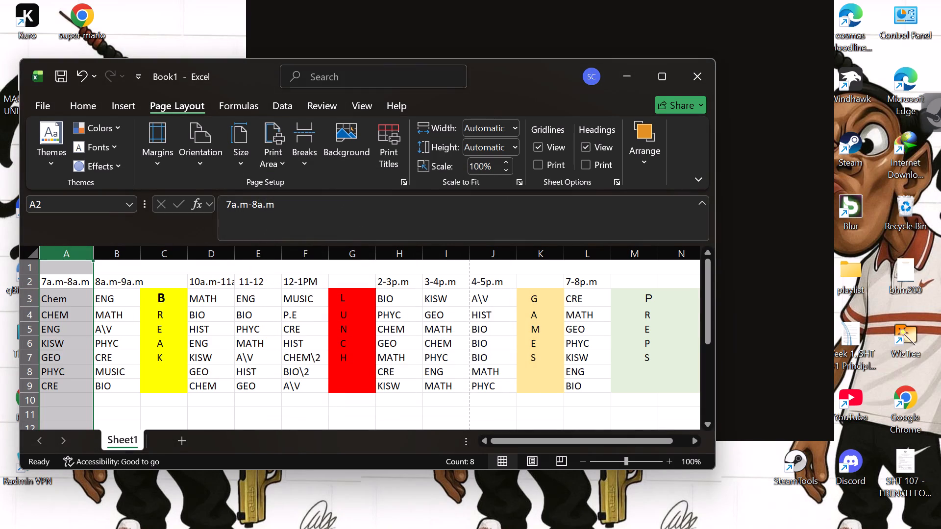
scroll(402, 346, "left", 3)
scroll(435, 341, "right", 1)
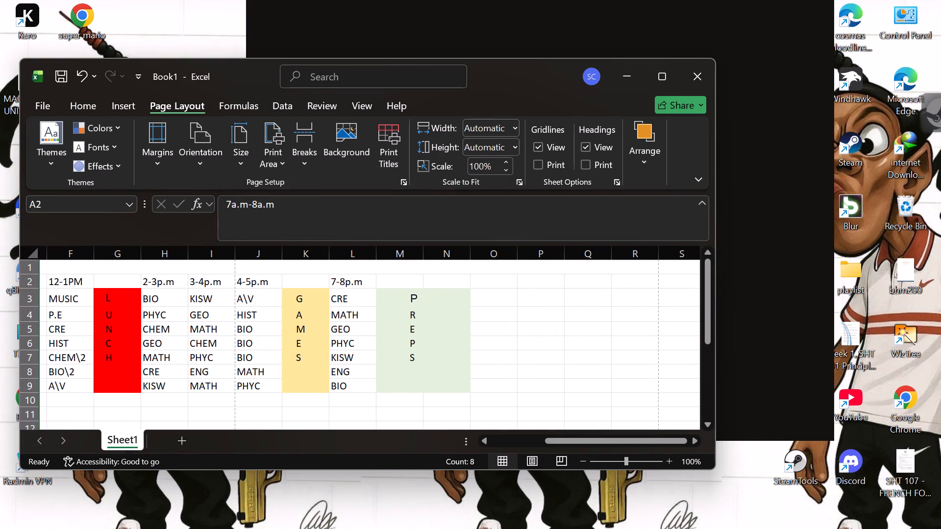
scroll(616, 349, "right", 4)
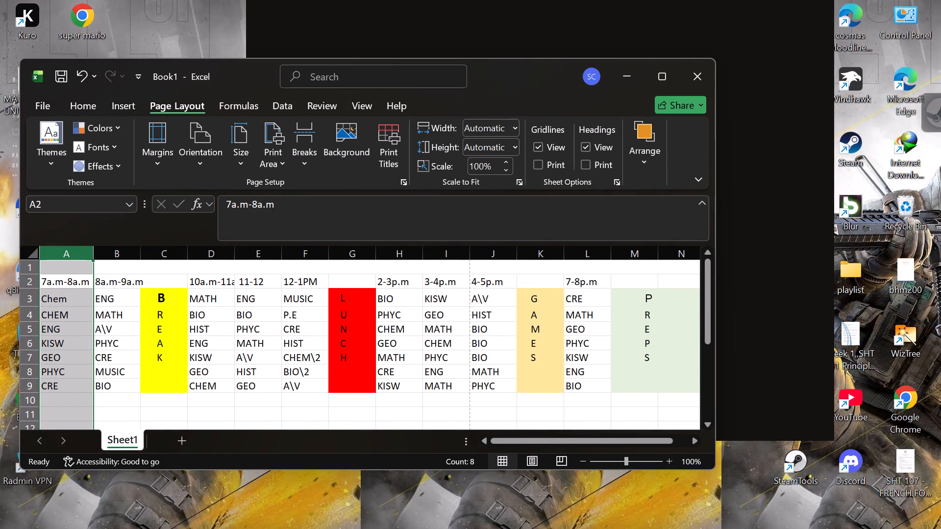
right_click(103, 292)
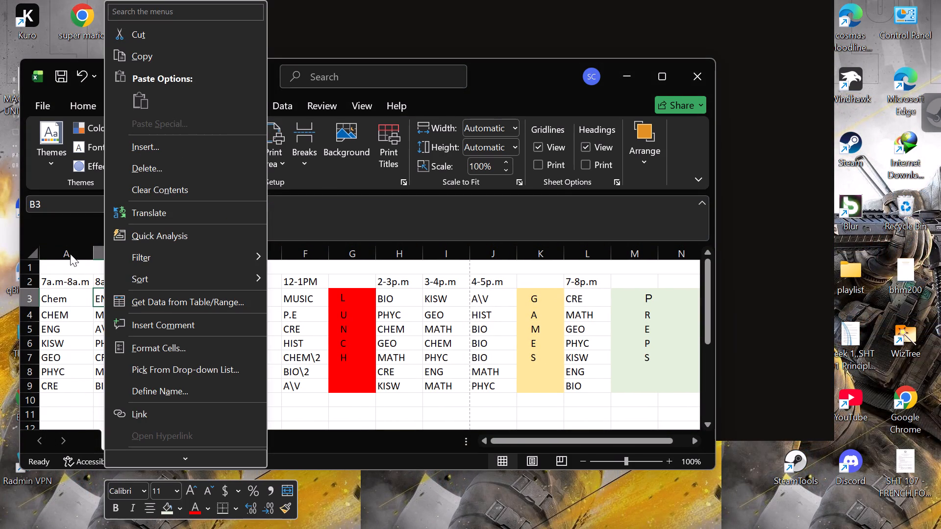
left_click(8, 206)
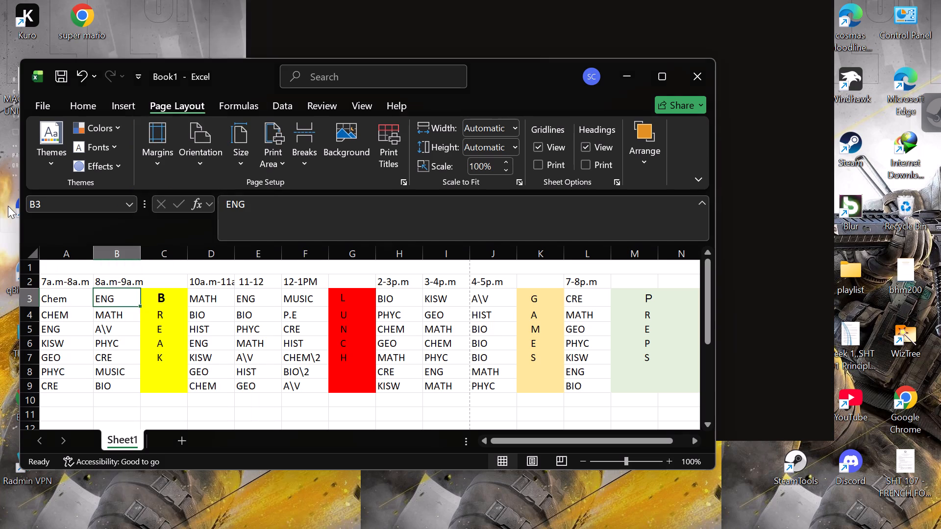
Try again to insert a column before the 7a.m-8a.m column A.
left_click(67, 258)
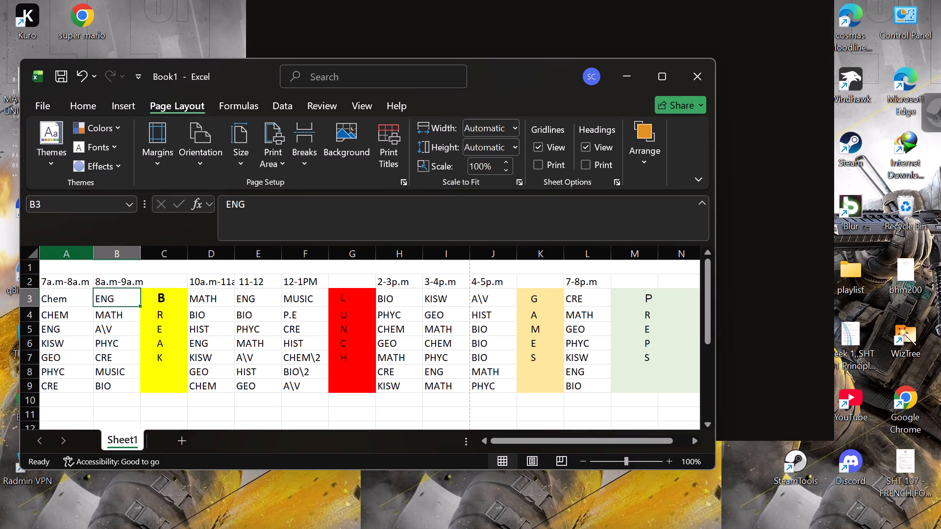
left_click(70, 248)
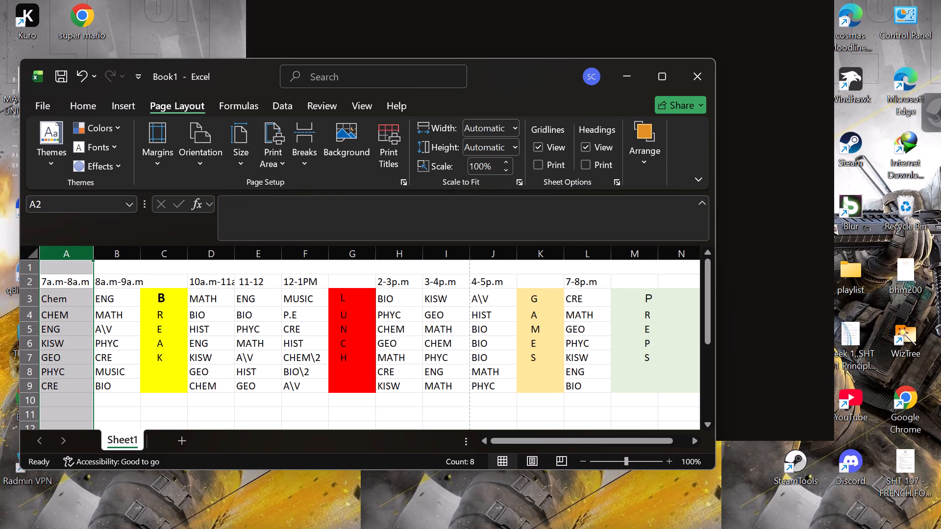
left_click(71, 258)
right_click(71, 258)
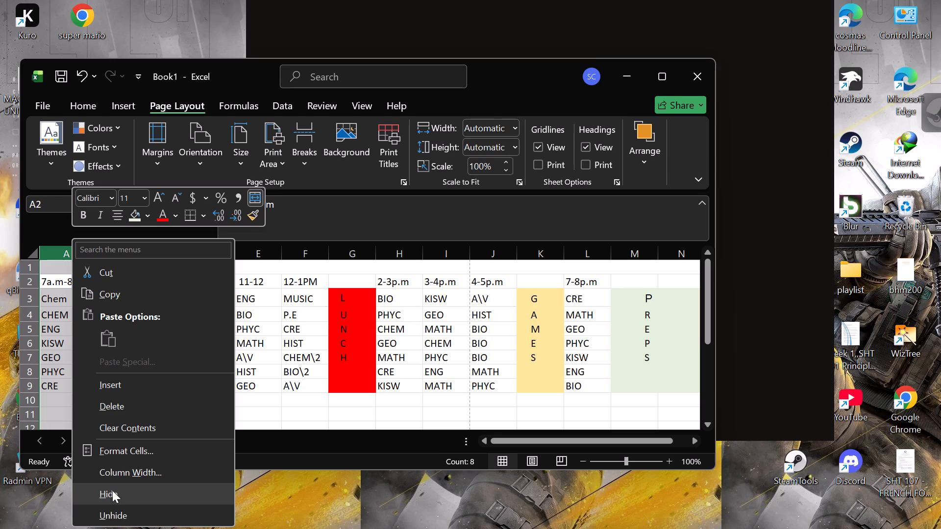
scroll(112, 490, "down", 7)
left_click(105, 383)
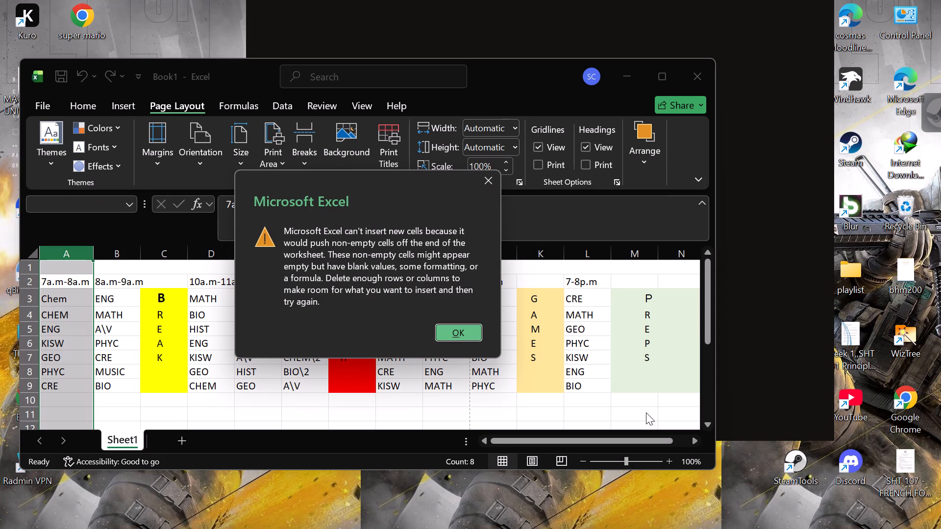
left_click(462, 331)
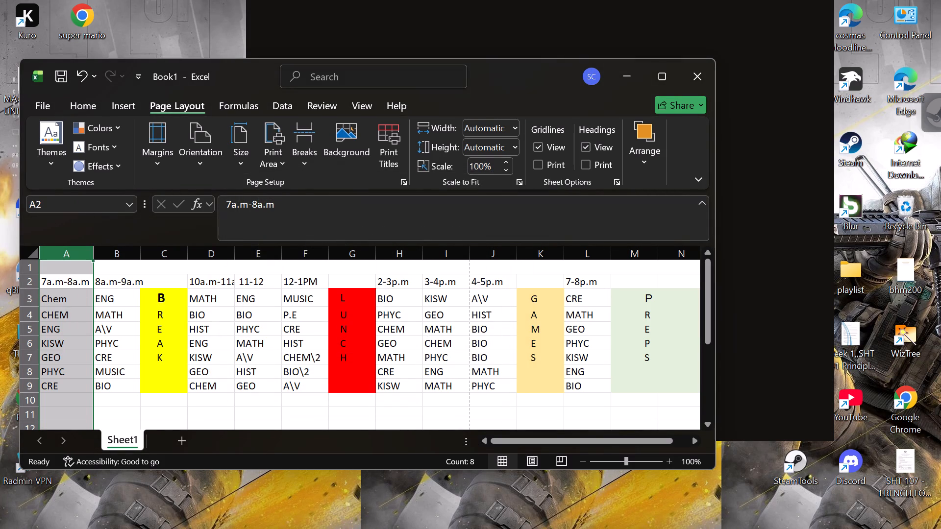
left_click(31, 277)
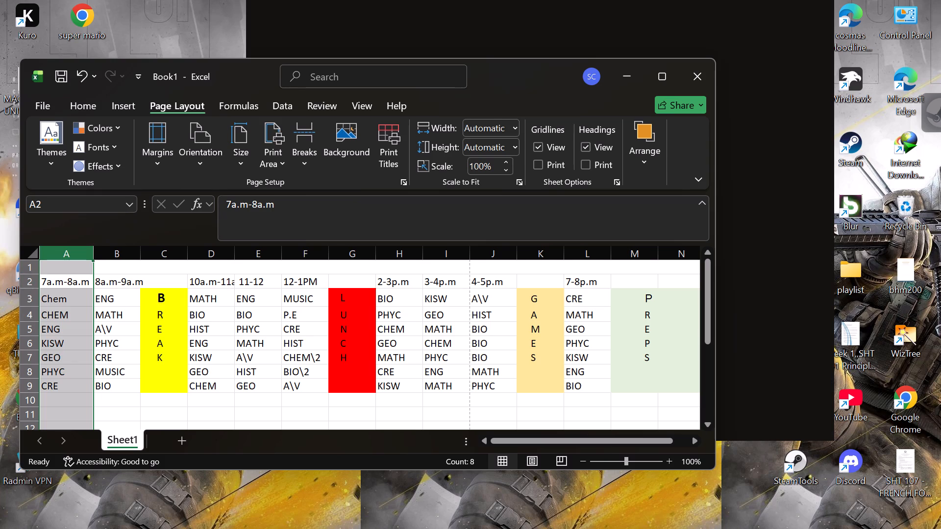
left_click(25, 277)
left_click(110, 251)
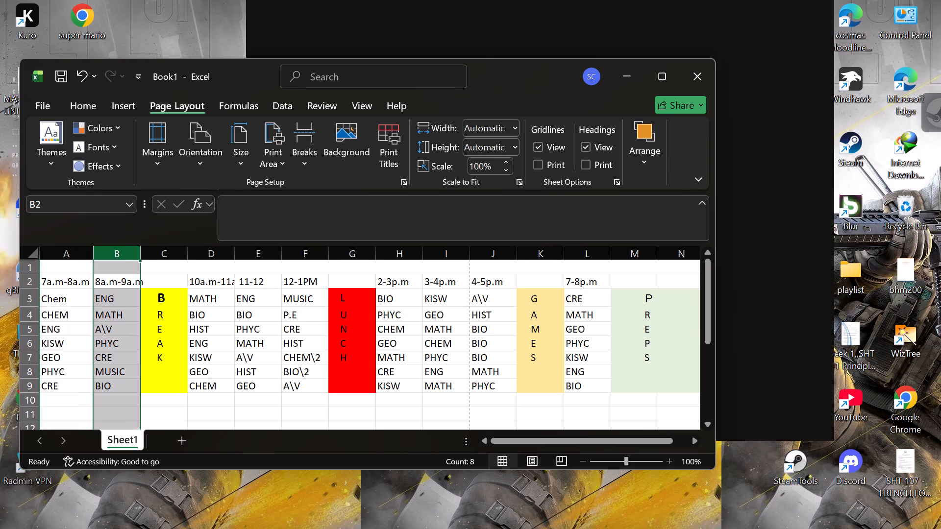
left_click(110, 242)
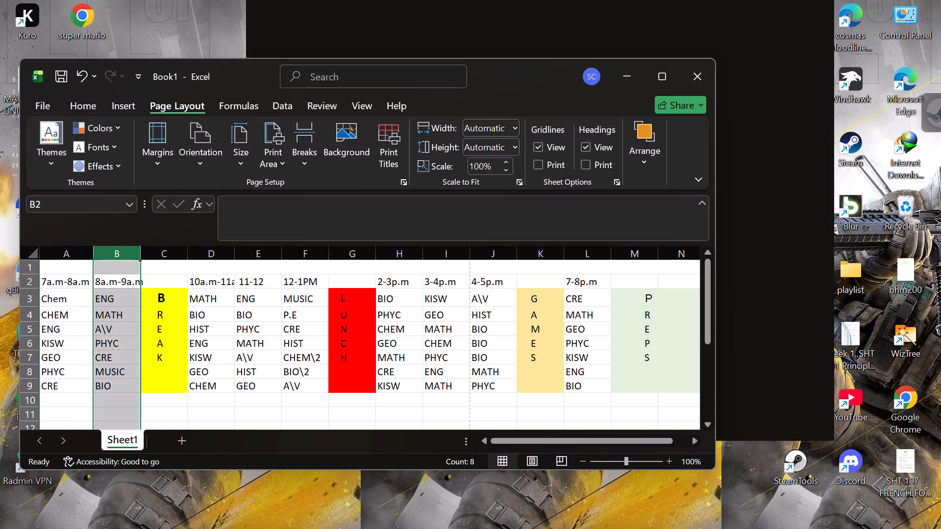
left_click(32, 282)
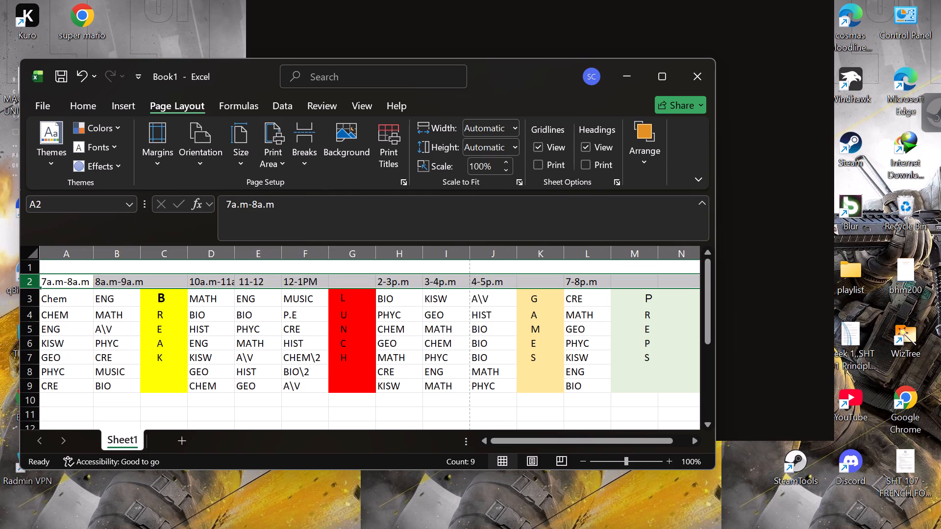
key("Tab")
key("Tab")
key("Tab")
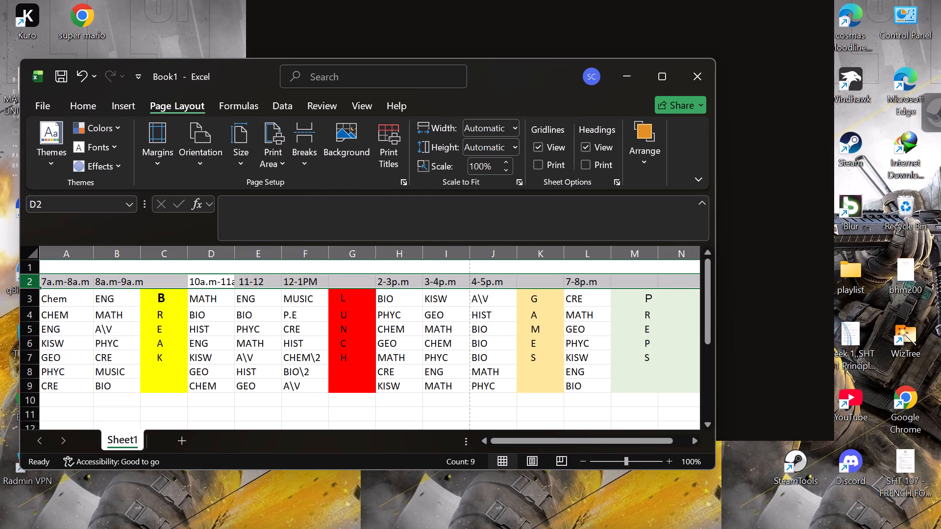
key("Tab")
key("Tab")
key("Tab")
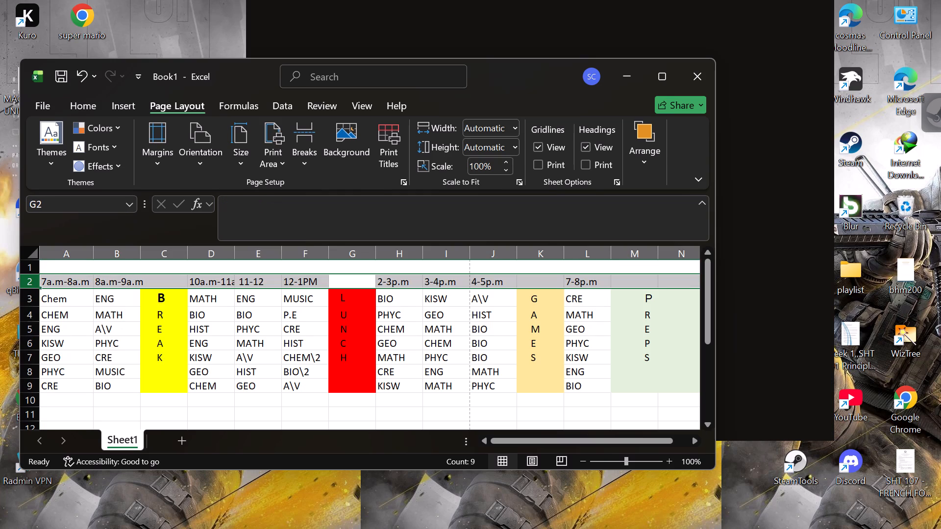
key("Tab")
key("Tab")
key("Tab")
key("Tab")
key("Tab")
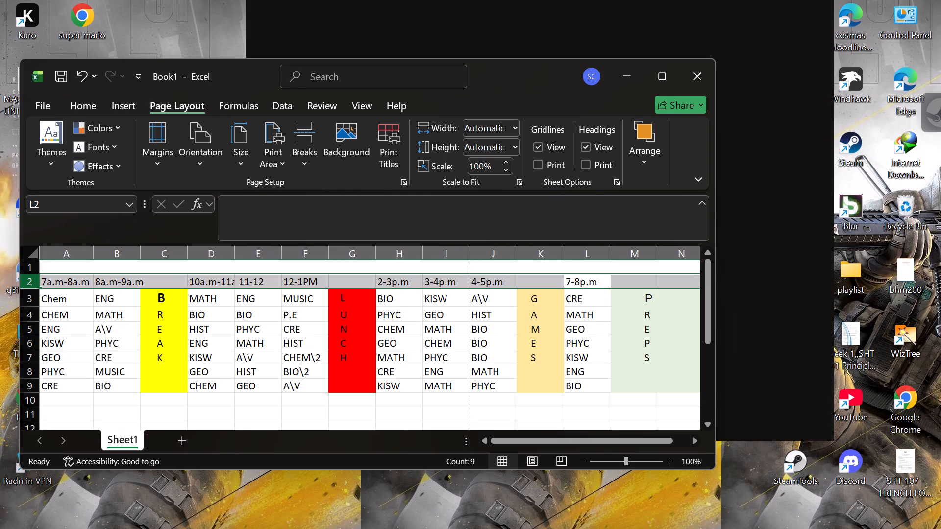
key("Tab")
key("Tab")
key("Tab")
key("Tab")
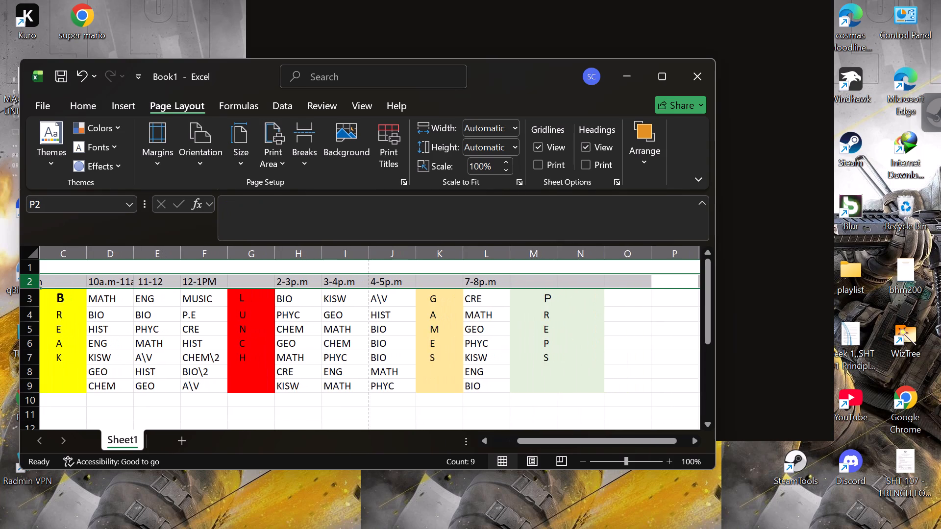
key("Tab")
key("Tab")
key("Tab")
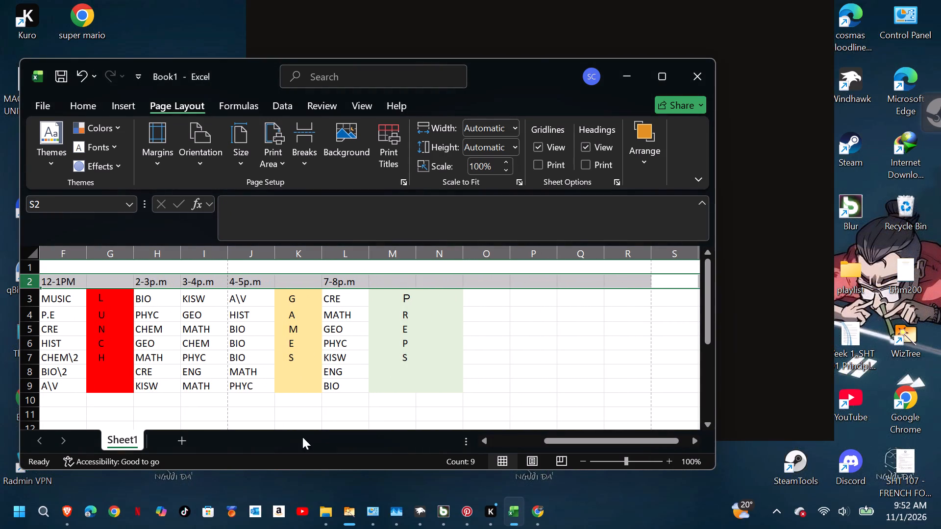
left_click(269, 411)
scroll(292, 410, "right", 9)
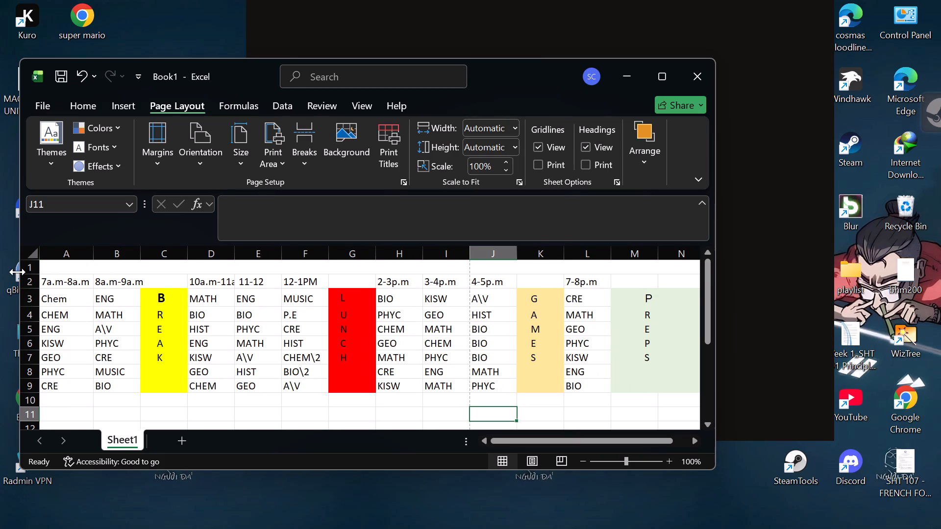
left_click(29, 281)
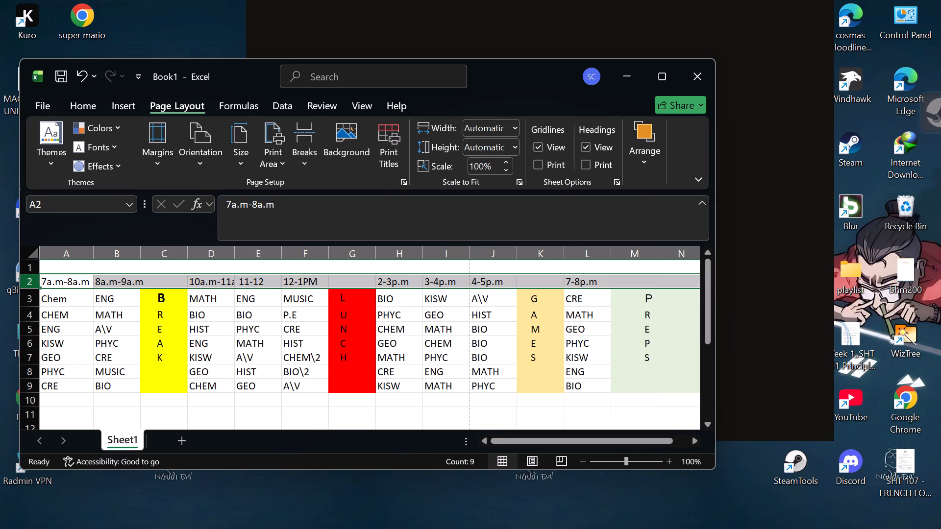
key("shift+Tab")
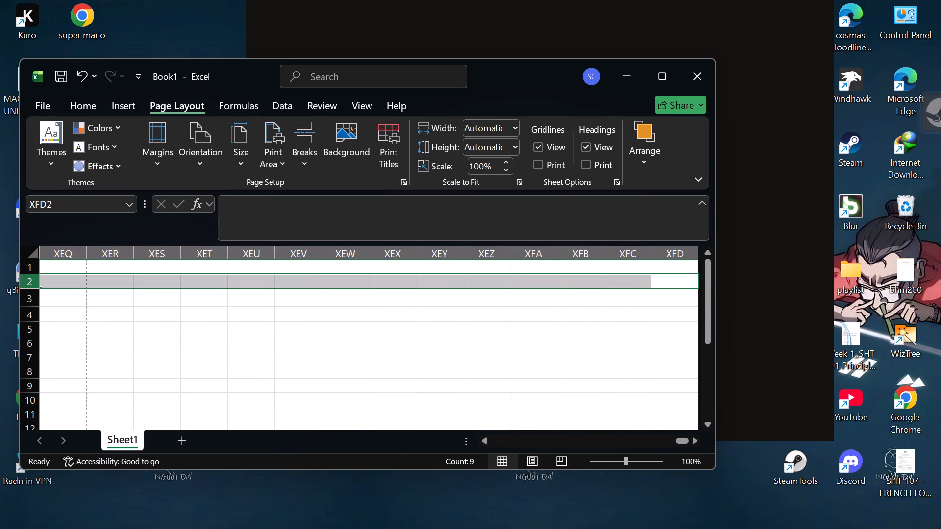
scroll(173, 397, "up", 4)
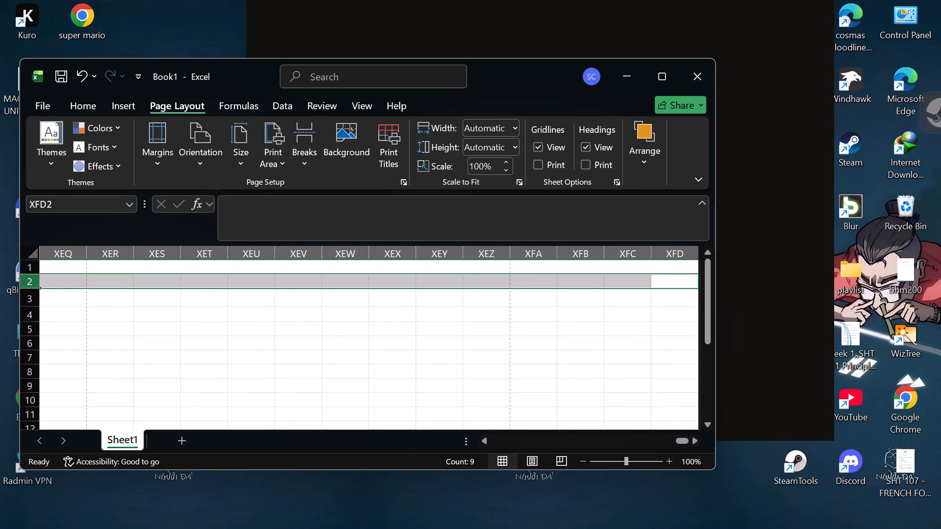
Undo the last change.
key("ctrl+z")
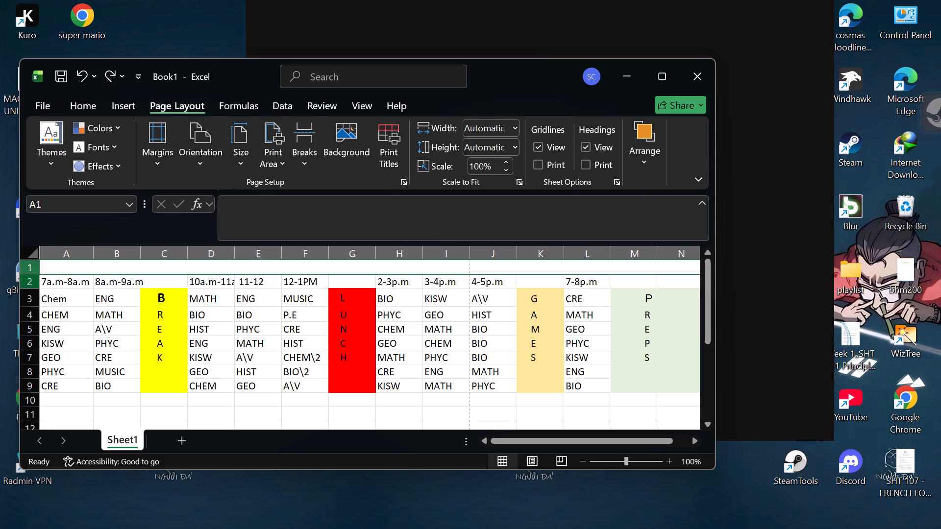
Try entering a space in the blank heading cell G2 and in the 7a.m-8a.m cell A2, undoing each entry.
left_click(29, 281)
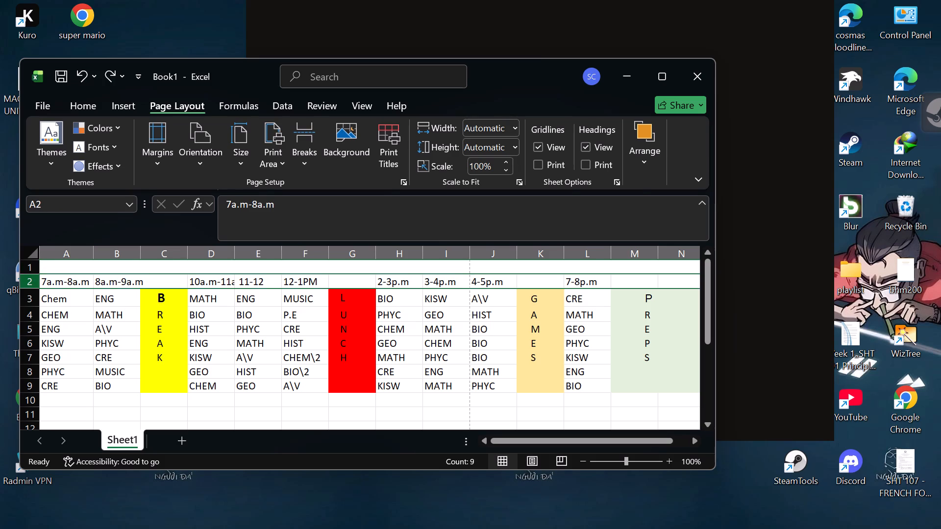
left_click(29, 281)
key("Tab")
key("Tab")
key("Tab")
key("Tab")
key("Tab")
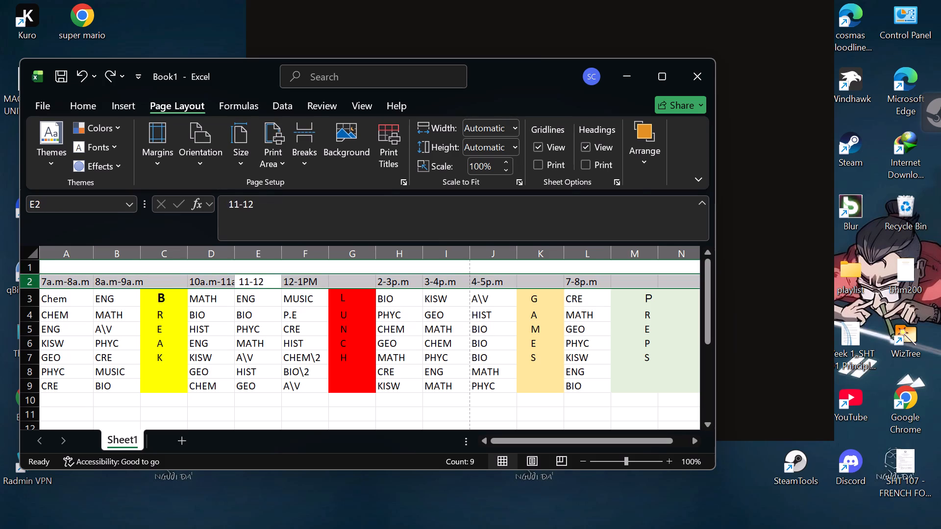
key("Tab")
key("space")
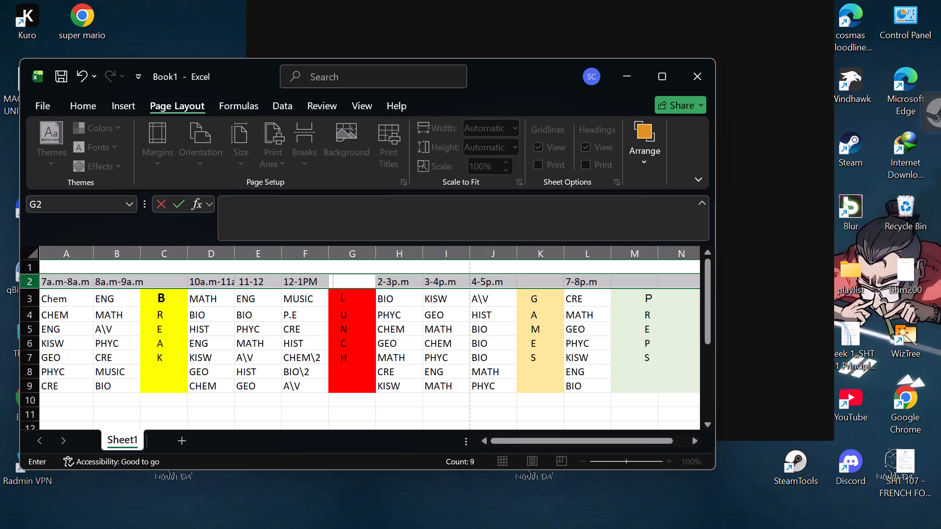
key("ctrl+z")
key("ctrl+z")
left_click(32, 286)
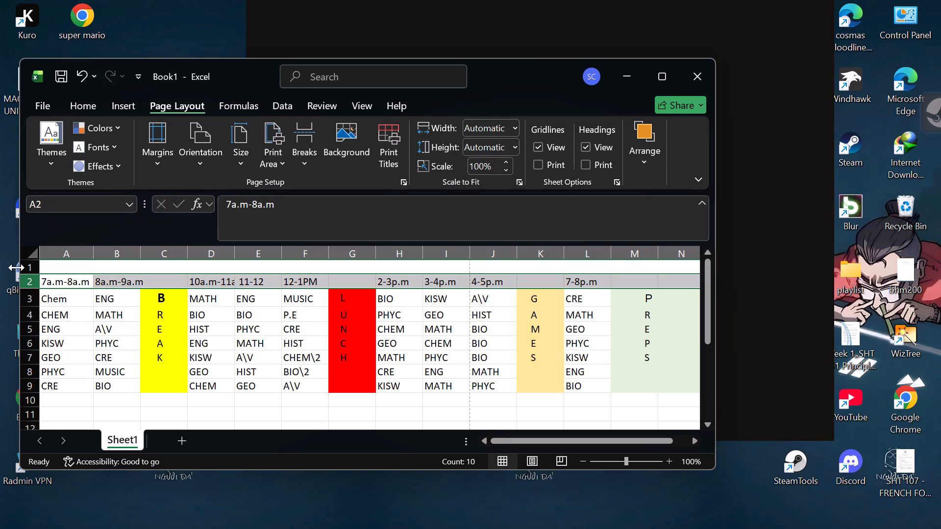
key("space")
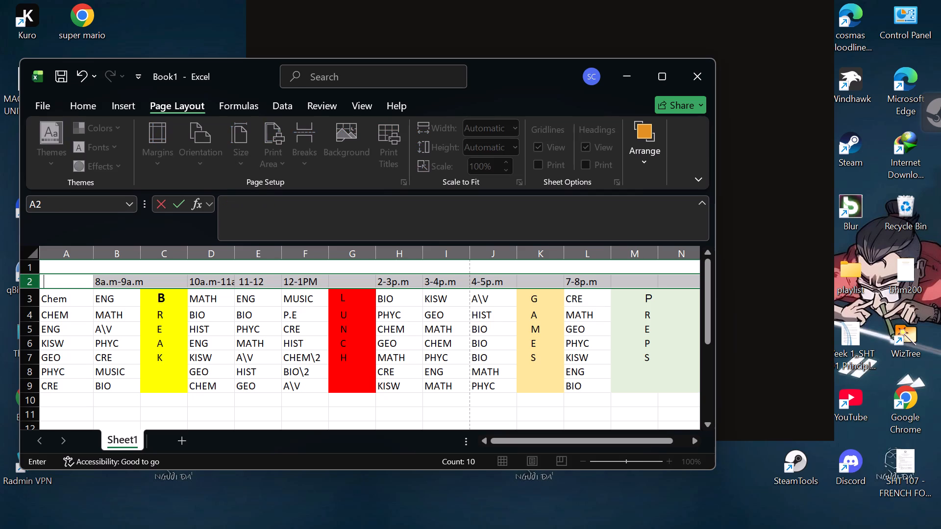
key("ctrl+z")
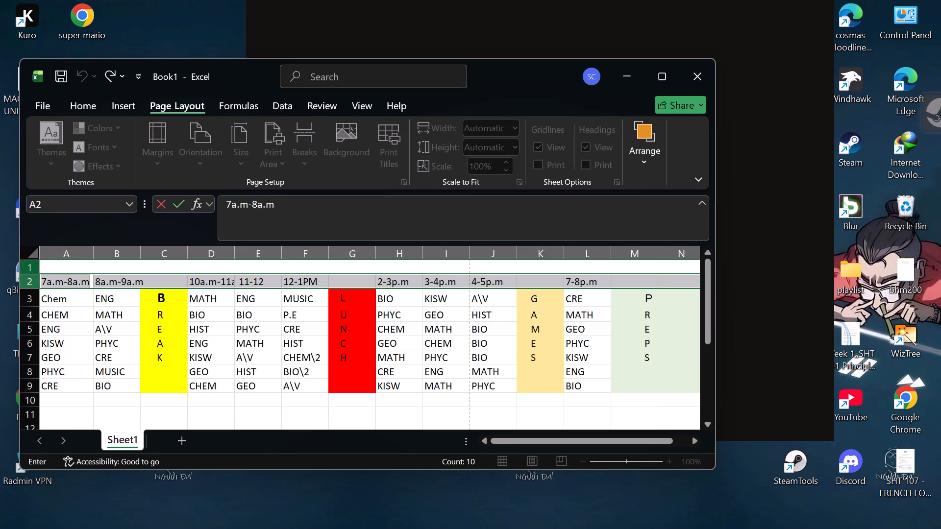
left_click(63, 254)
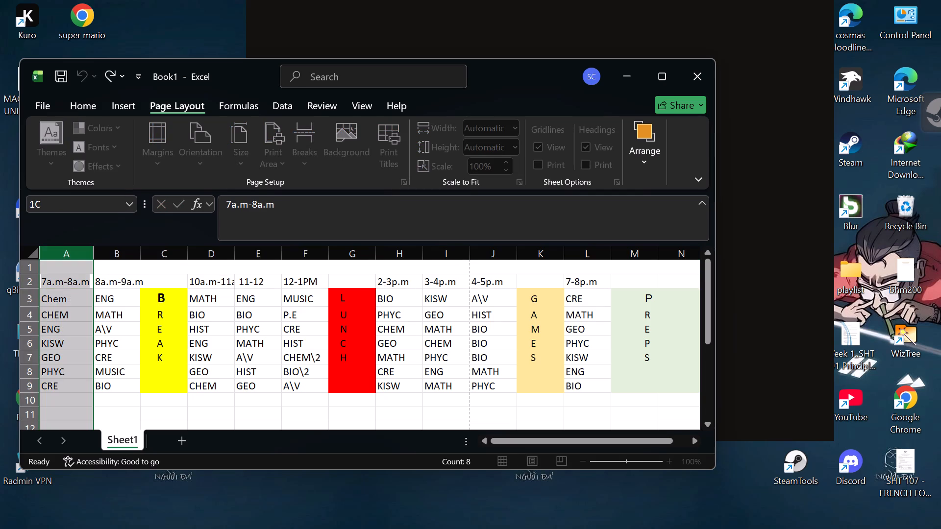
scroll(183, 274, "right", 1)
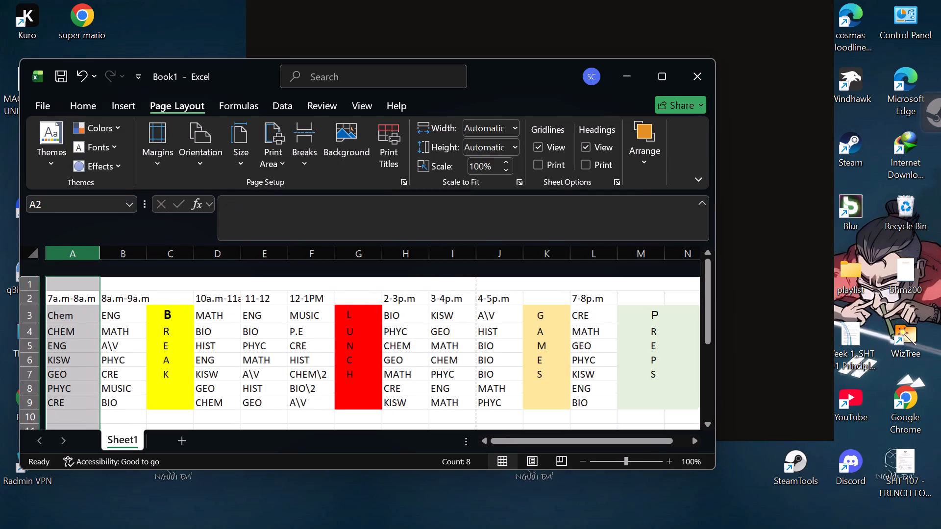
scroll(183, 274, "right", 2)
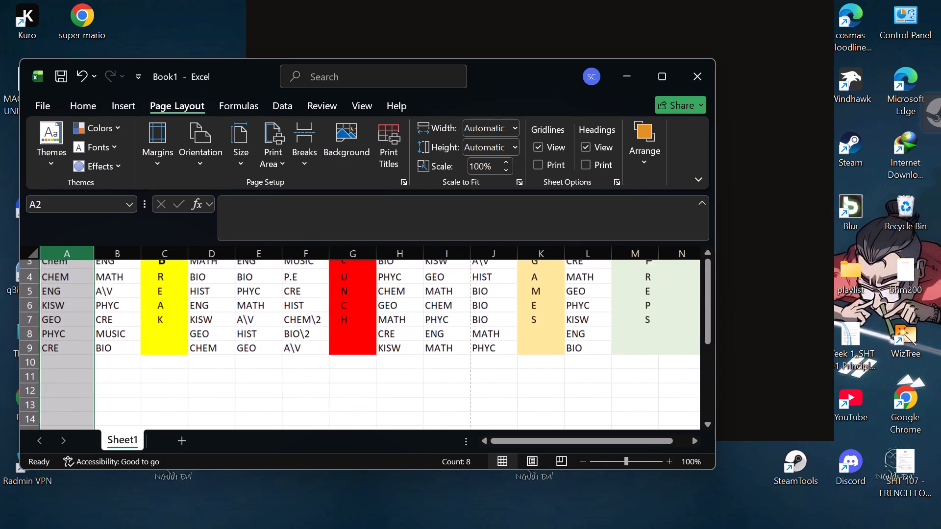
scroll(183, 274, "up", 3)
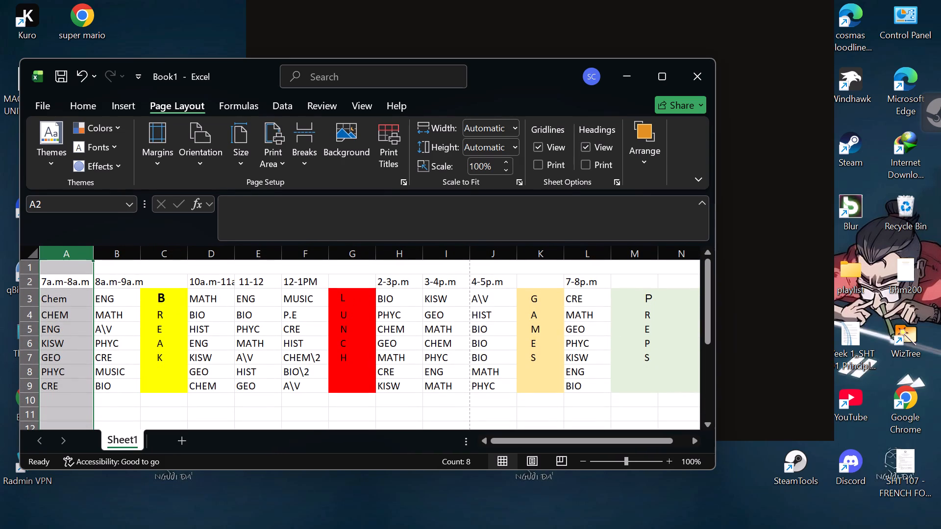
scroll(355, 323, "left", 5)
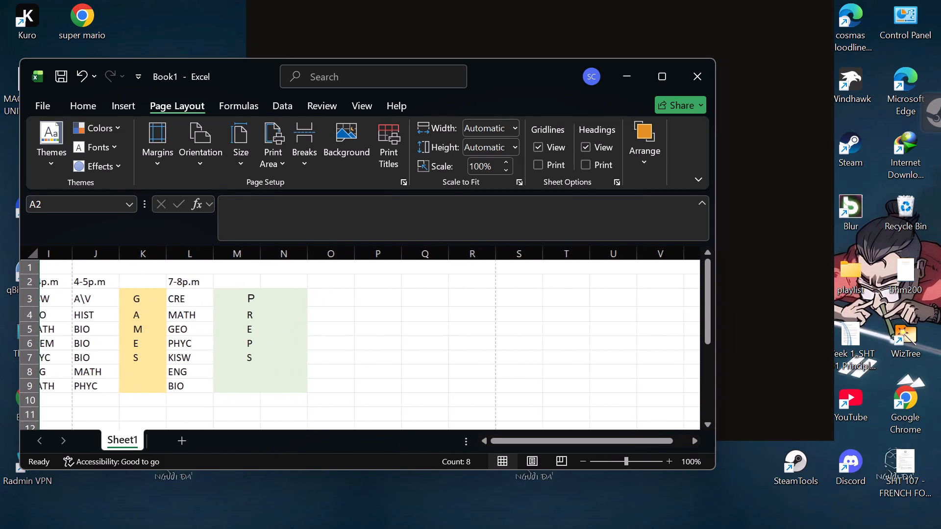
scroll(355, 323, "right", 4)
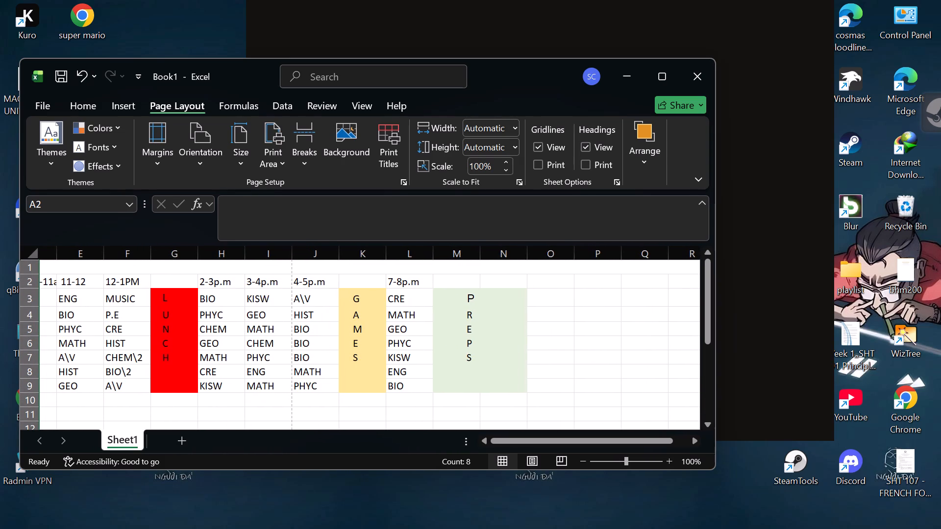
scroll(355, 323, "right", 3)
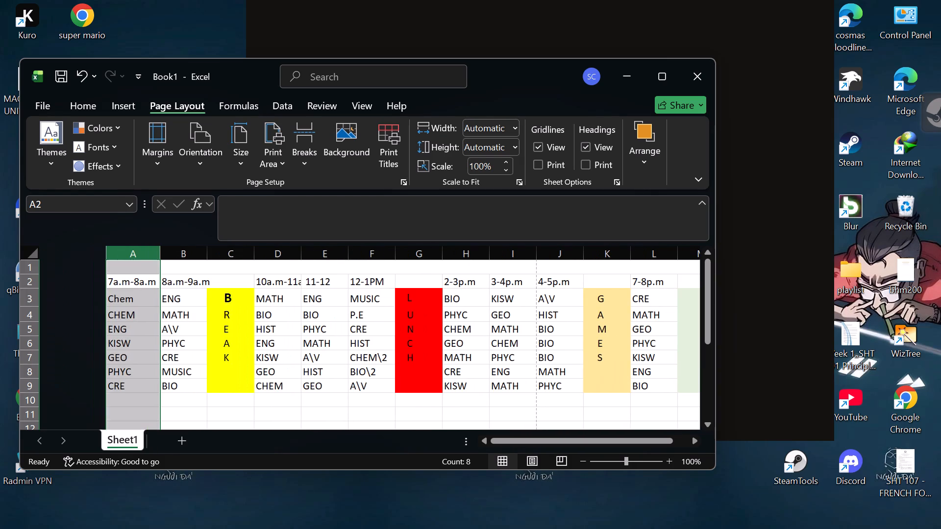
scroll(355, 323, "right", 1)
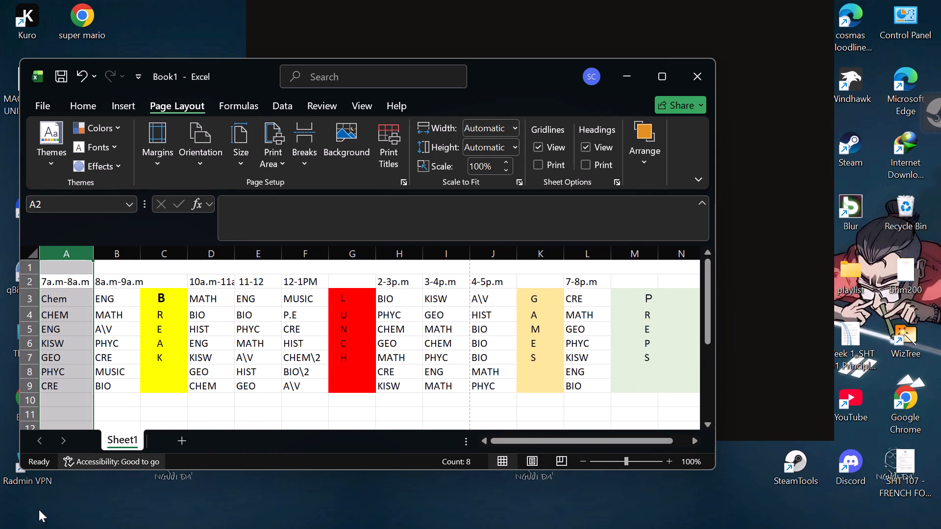
Add a new blank worksheet after Sheet1.
left_click(177, 440)
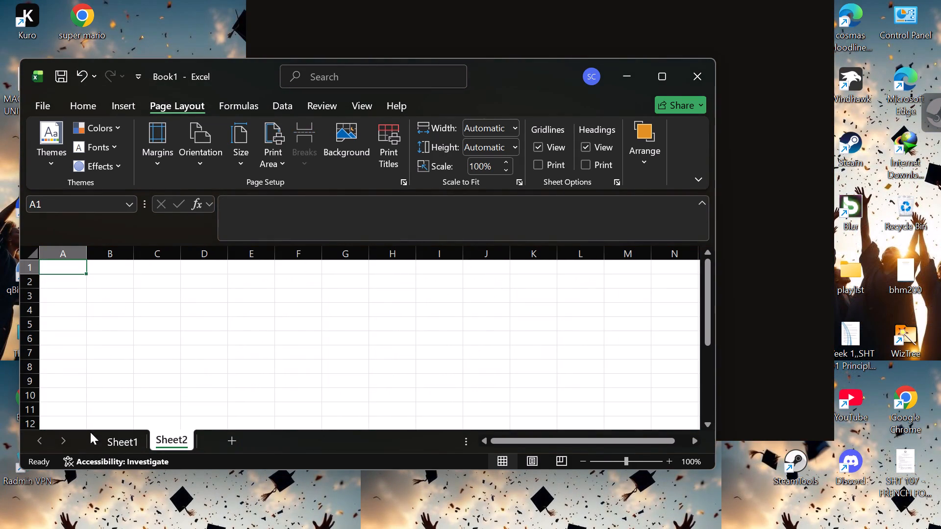
Select all cells of the timetable on Sheet1 and try to paste them into Sheet2 at cell B1.
left_click(124, 445)
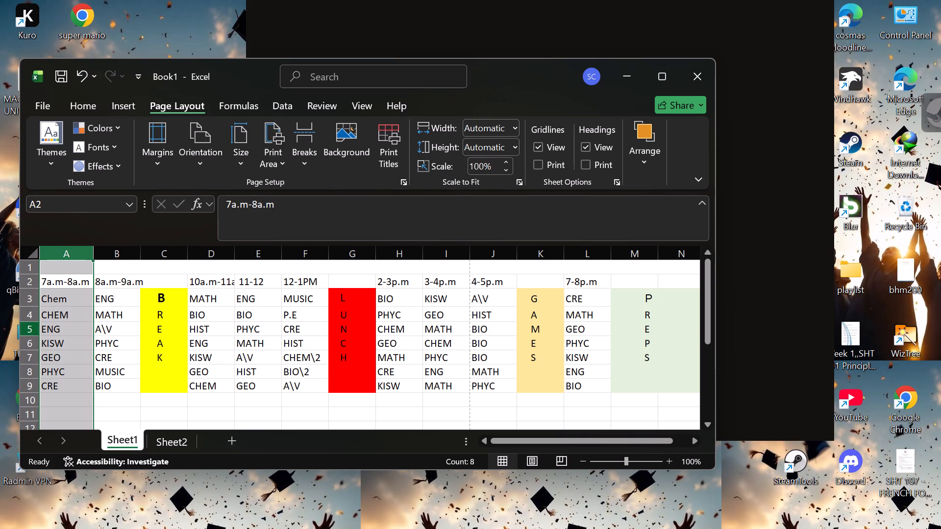
key("ctrl+a")
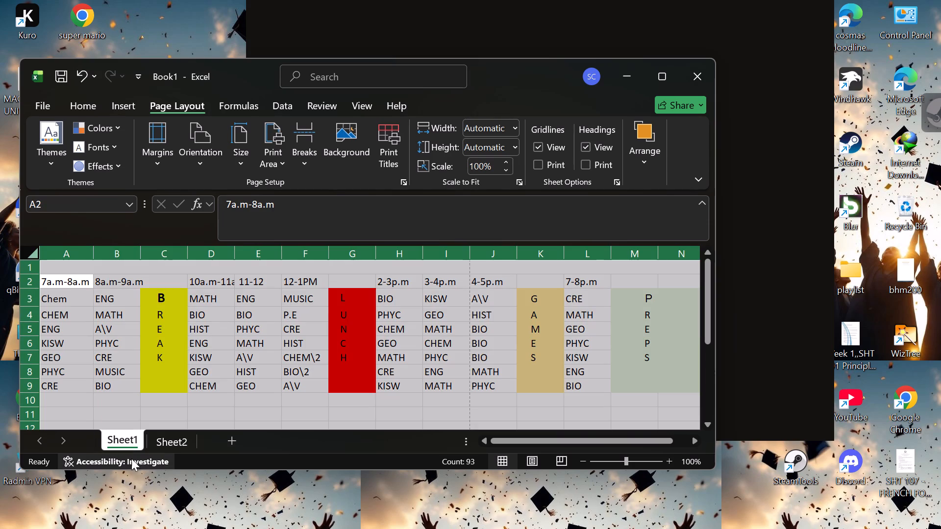
left_click(169, 443)
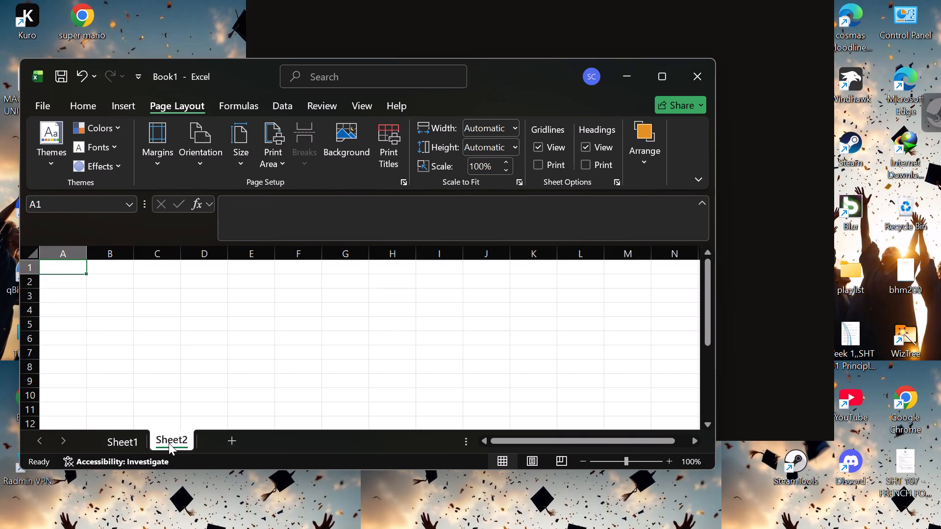
left_click(115, 263)
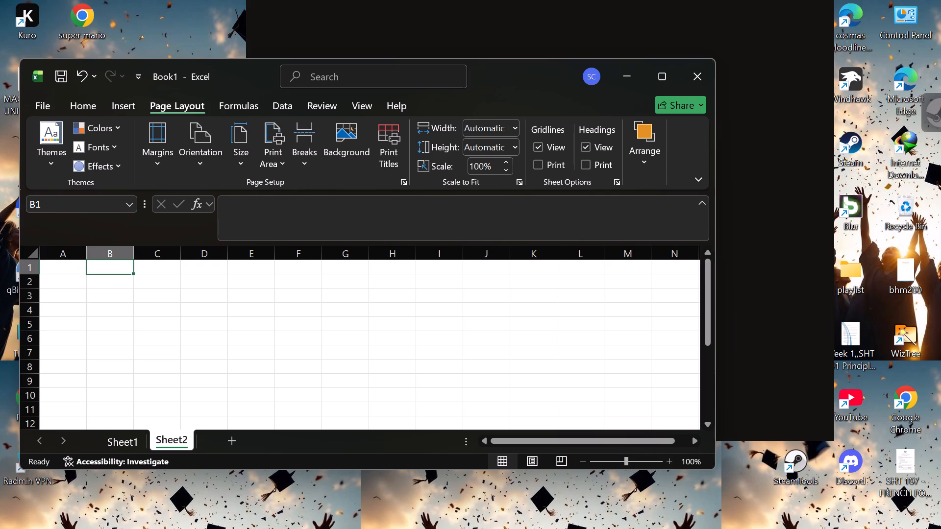
key("ctrl+v")
key("ctrl+v")
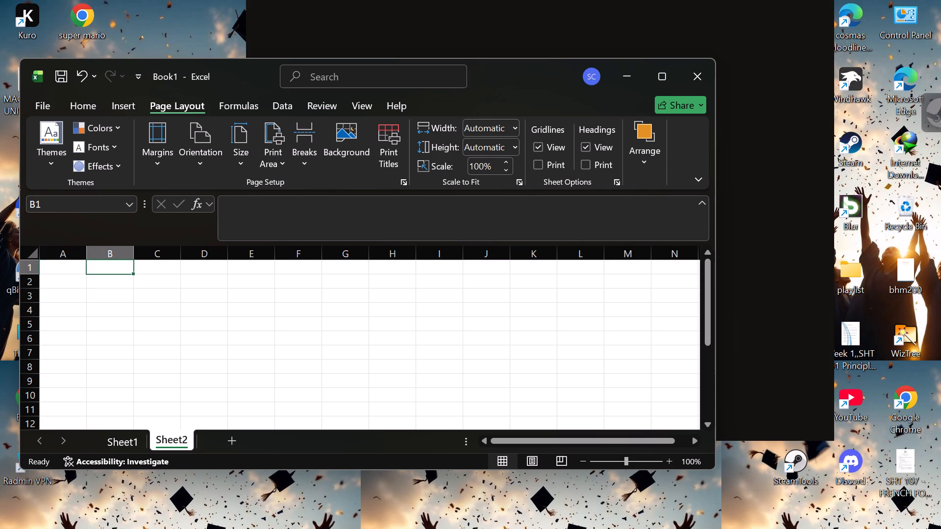
left_click(109, 264)
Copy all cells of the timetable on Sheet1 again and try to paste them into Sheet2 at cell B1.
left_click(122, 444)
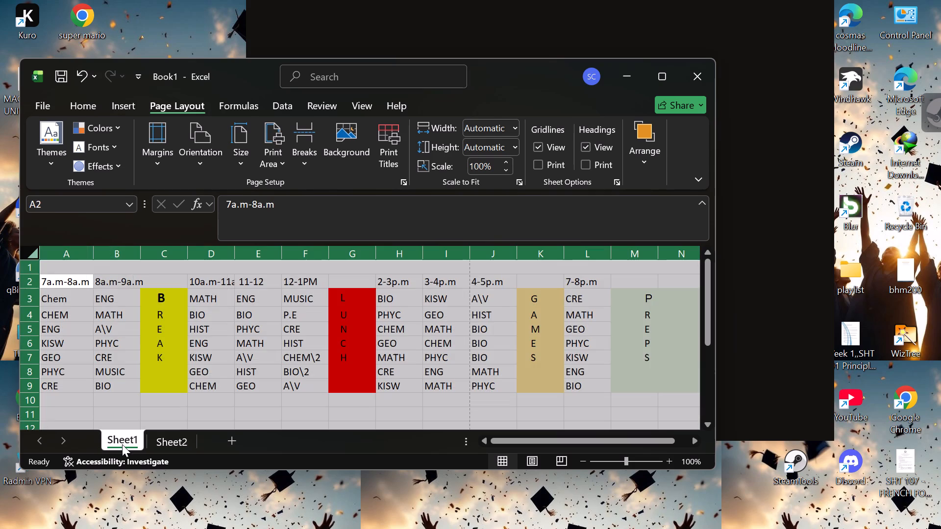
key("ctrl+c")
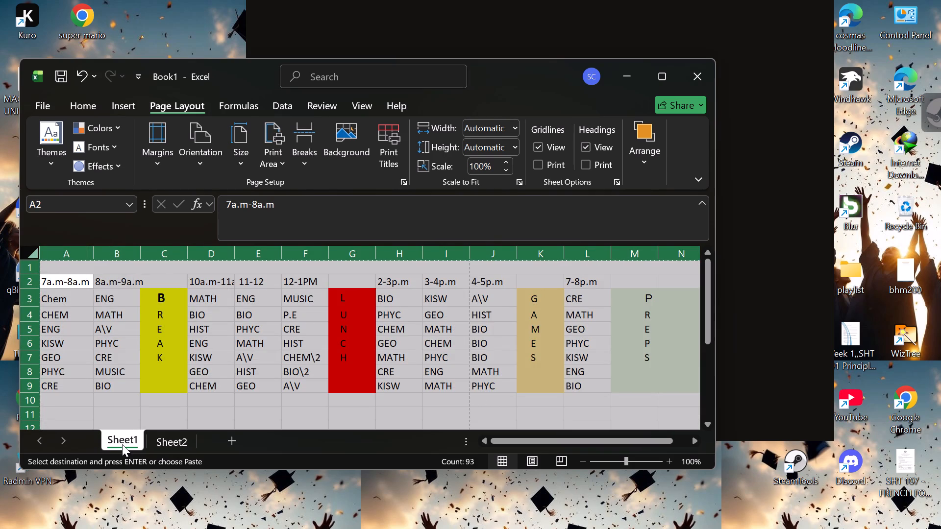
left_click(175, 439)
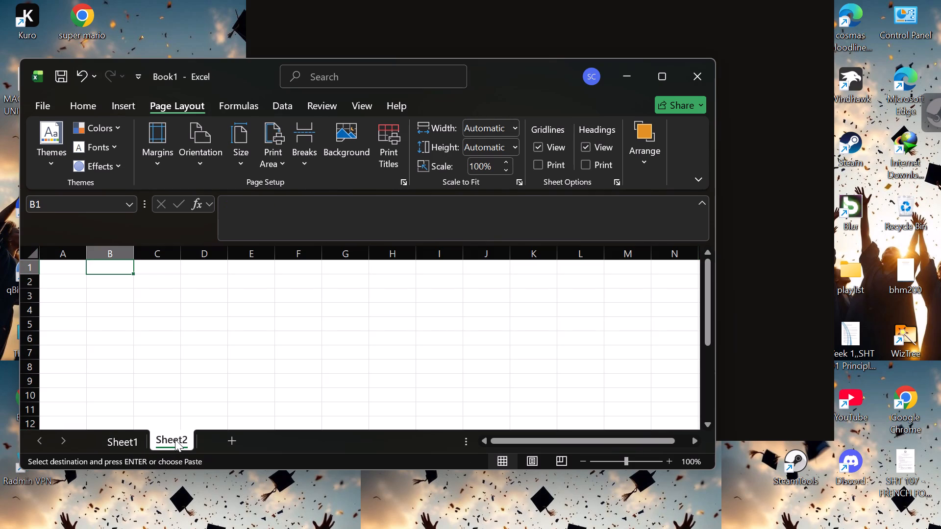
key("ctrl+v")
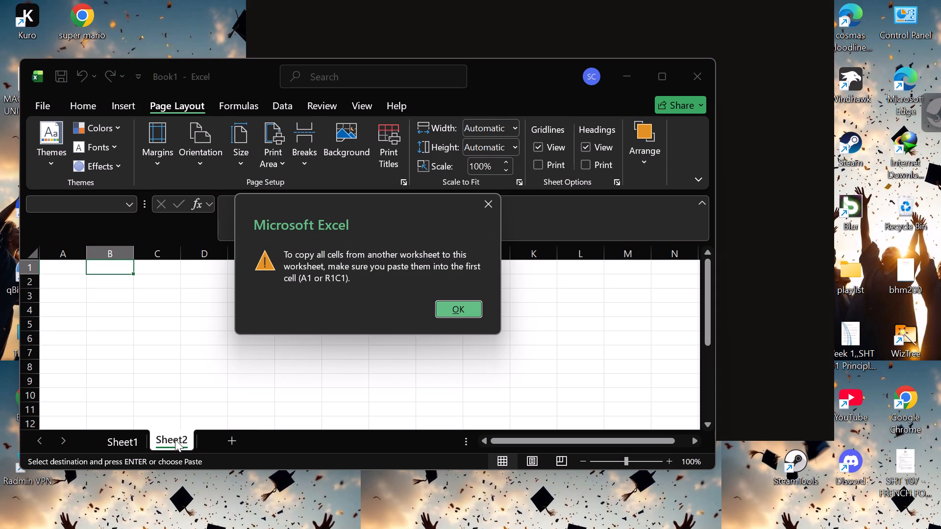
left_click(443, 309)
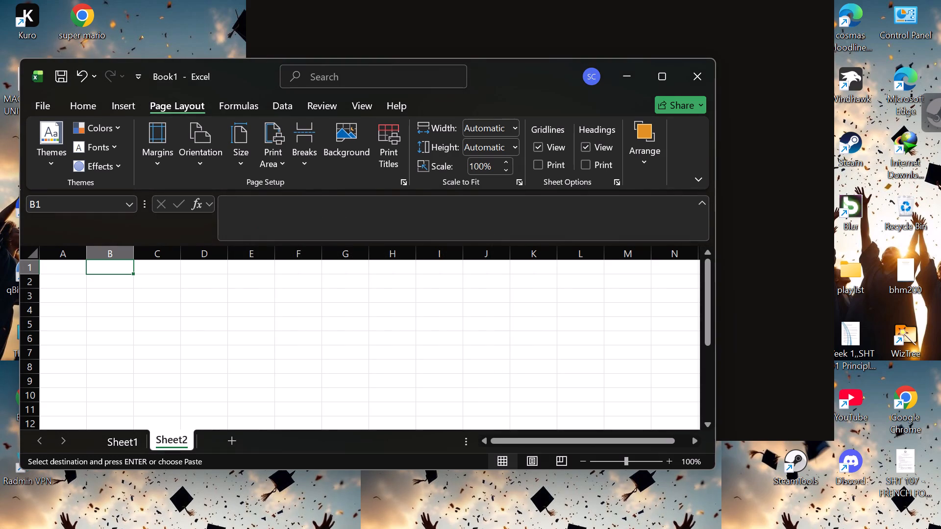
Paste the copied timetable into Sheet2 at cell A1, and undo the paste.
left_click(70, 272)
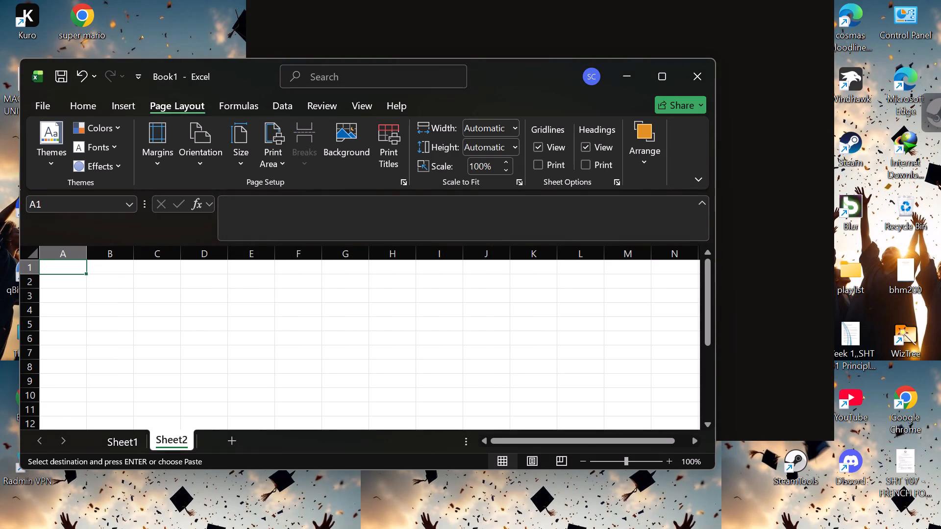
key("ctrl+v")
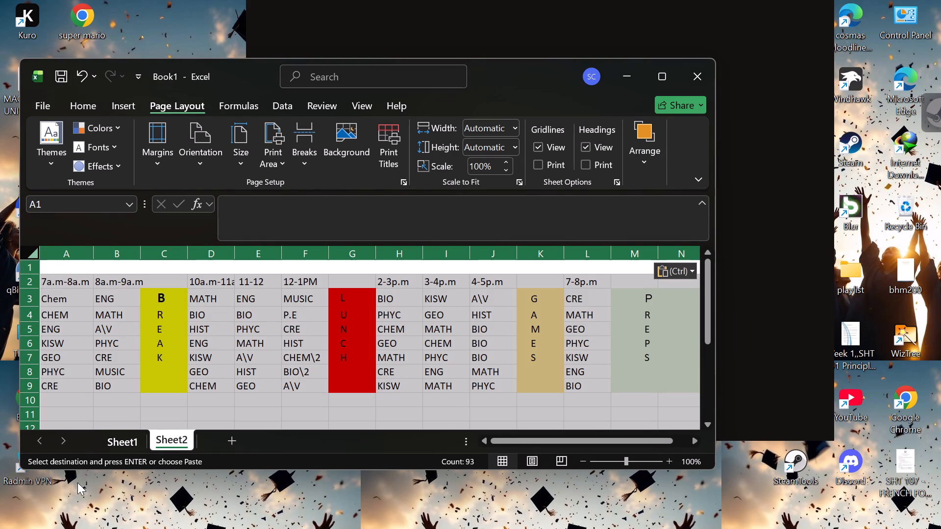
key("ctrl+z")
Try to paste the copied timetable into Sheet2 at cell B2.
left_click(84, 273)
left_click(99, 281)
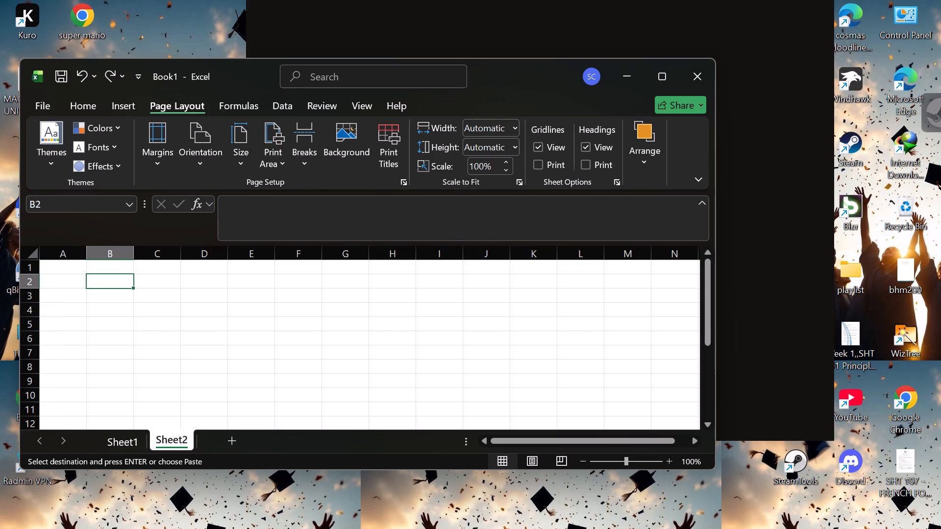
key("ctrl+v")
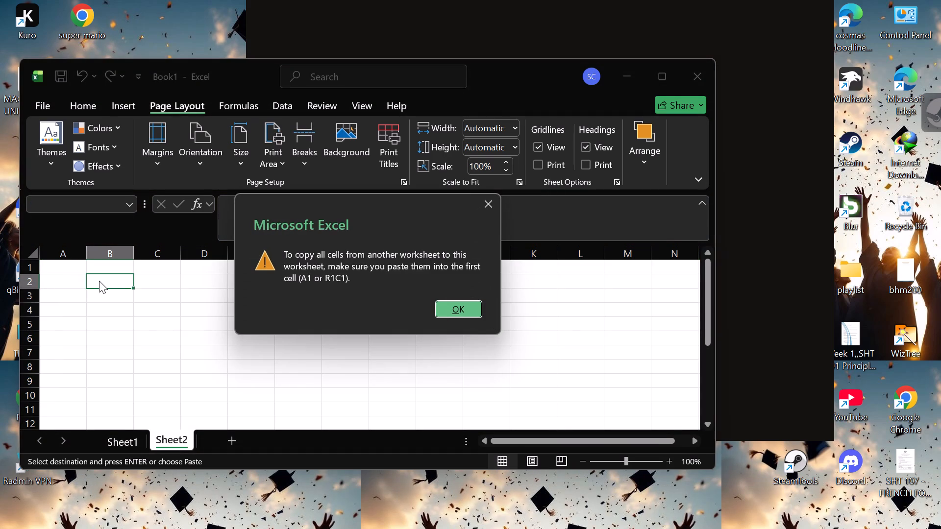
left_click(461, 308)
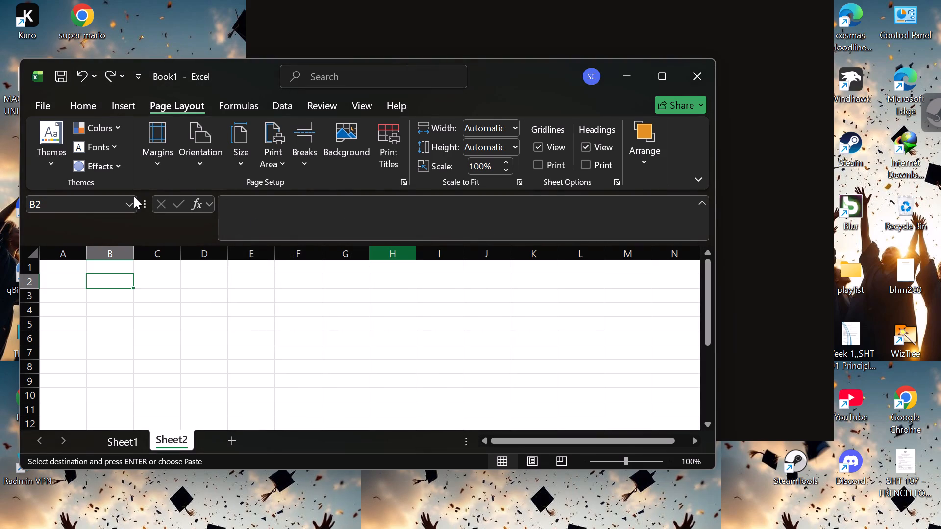
Return to Sheet1 and undo the addition of Sheet2.
left_click(119, 440)
left_click(115, 377)
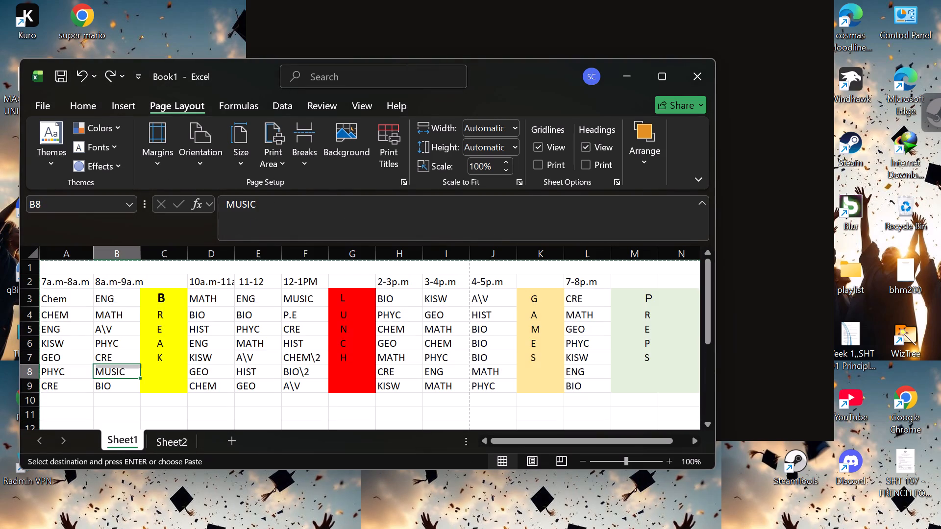
scroll(58, 314, "right", 1)
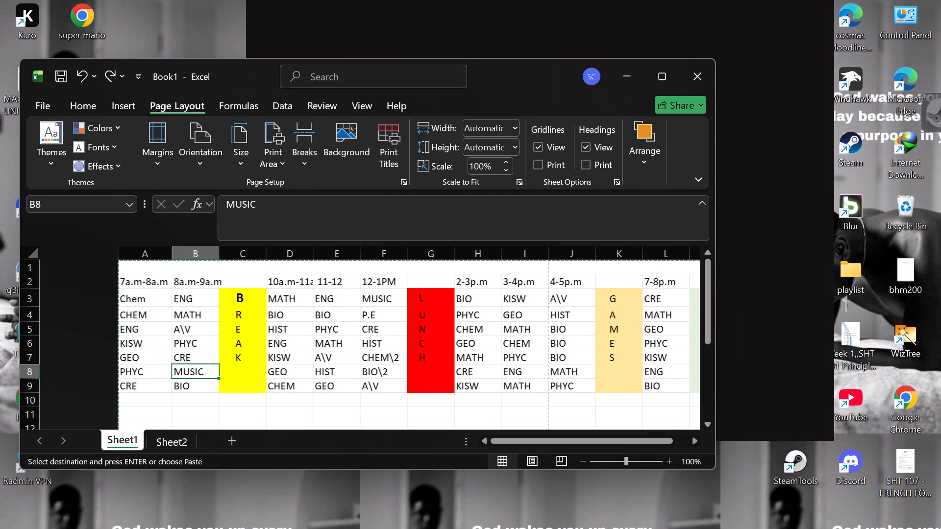
scroll(58, 314, "right", 1)
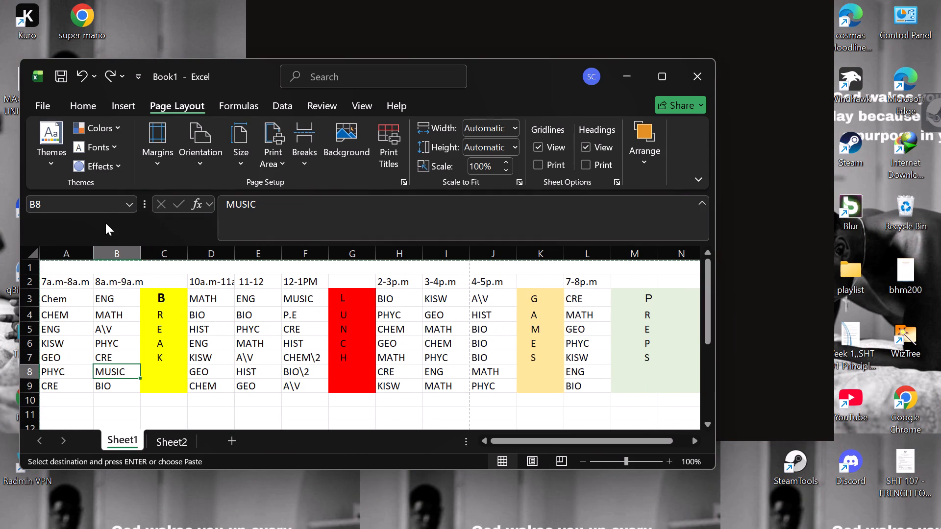
left_click(100, 217)
key("ctrl+z")
Examine the timetable on Sheet1 from the first time slot across to the green PREPS block.
scroll(121, 308, "right", 4)
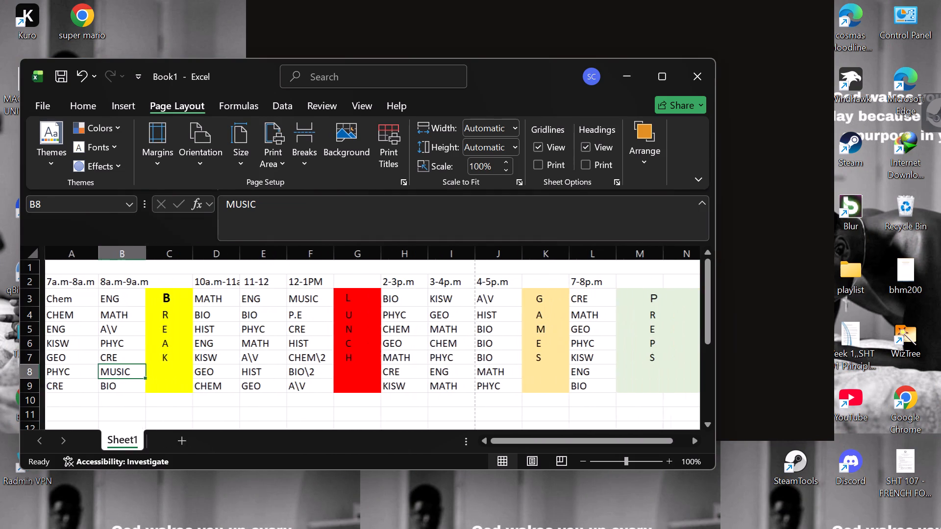
scroll(255, 330, "right", 1)
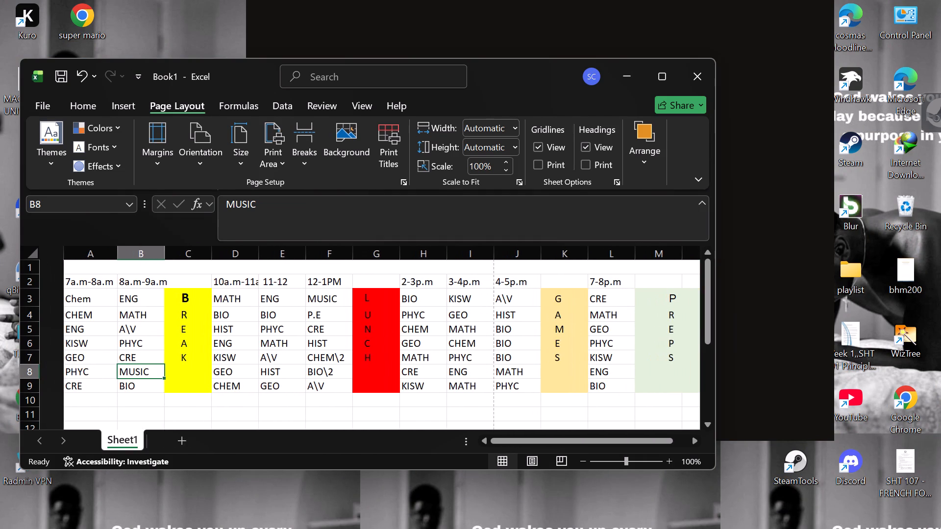
scroll(255, 330, "right", 1)
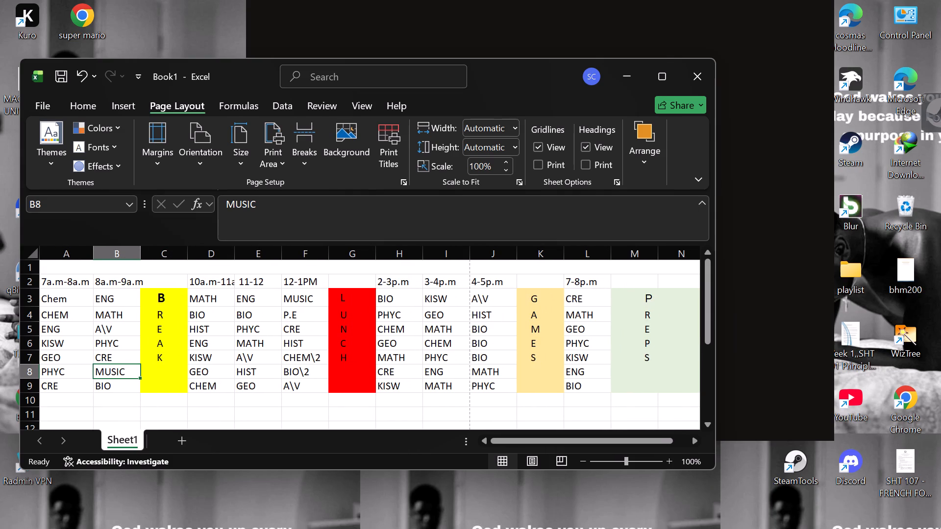
scroll(230, 352, "up", 2)
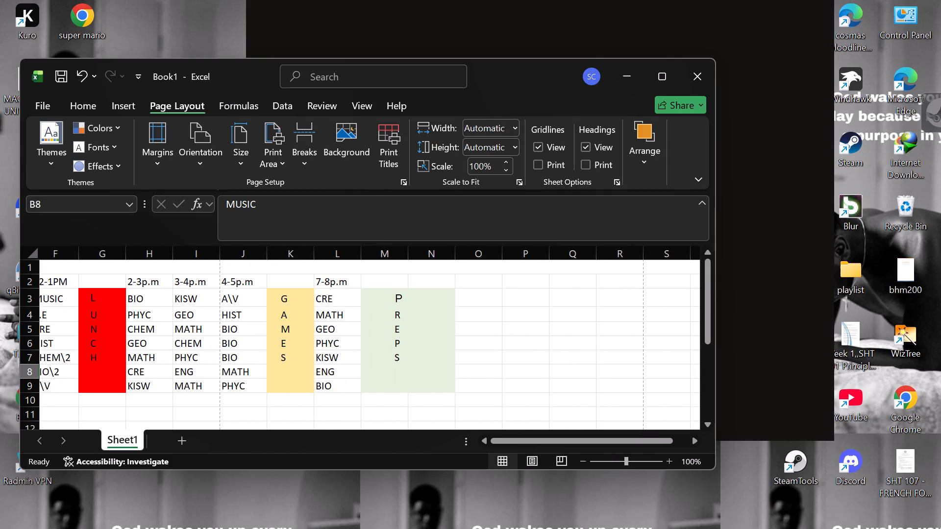
scroll(230, 352, "up", 3)
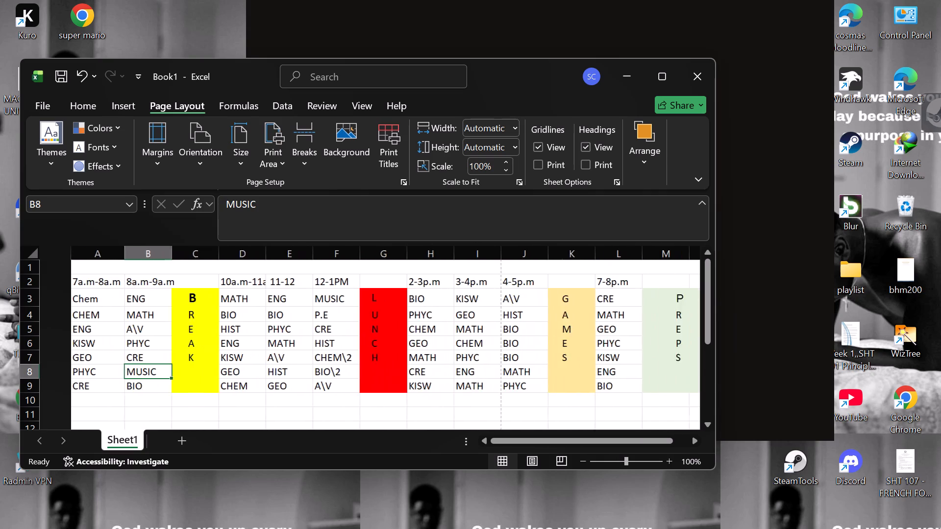
scroll(247, 346, "right", 1)
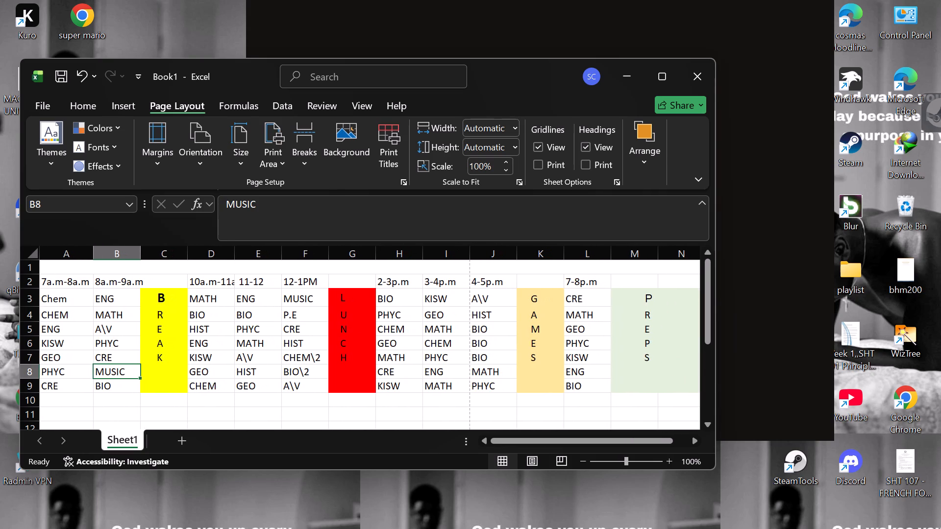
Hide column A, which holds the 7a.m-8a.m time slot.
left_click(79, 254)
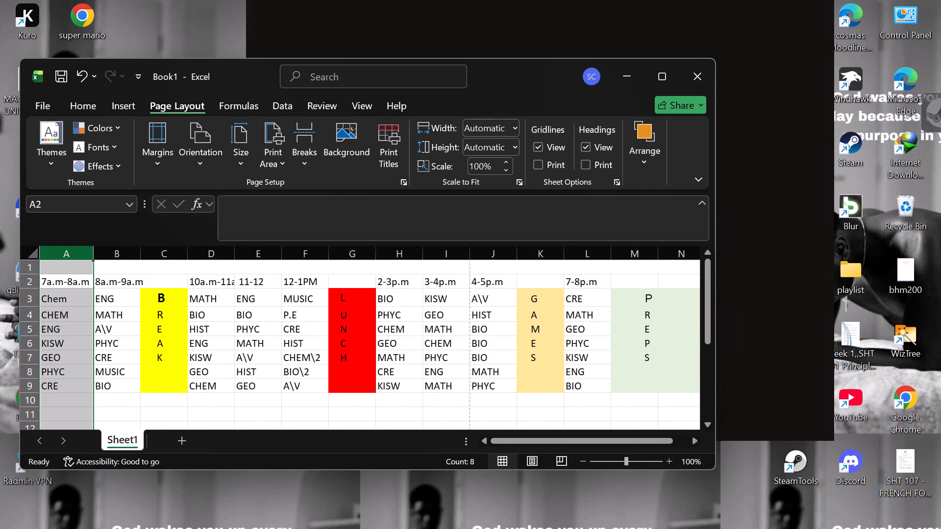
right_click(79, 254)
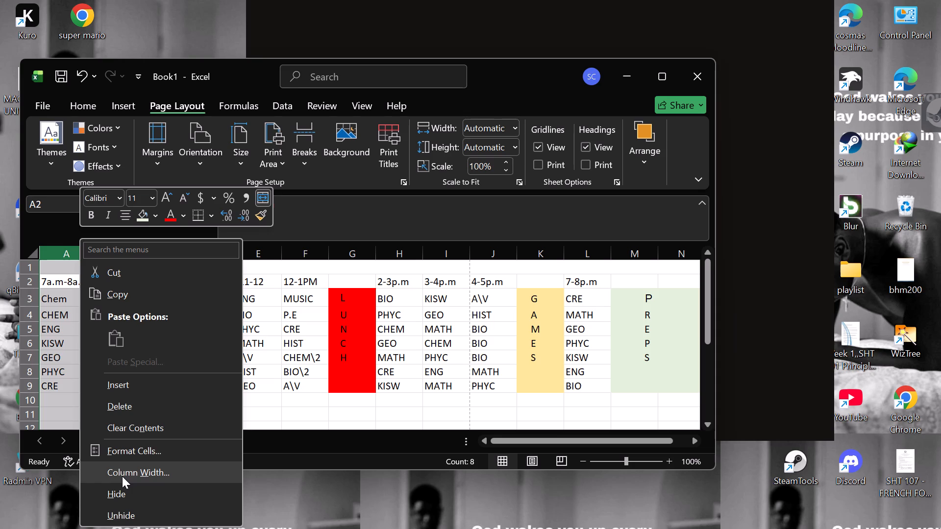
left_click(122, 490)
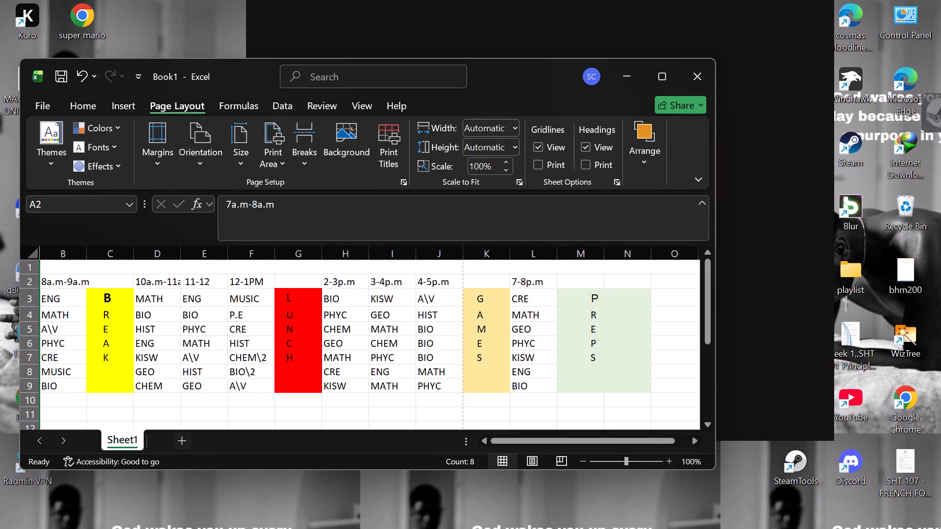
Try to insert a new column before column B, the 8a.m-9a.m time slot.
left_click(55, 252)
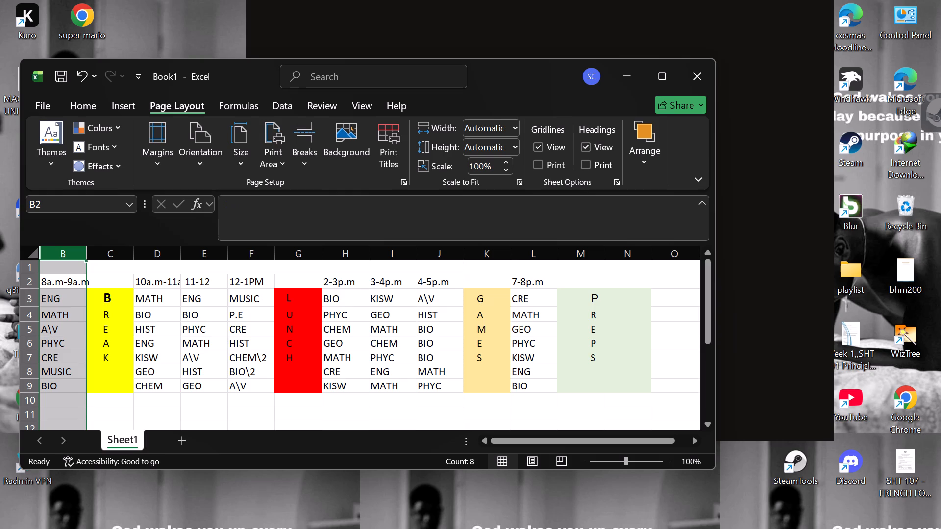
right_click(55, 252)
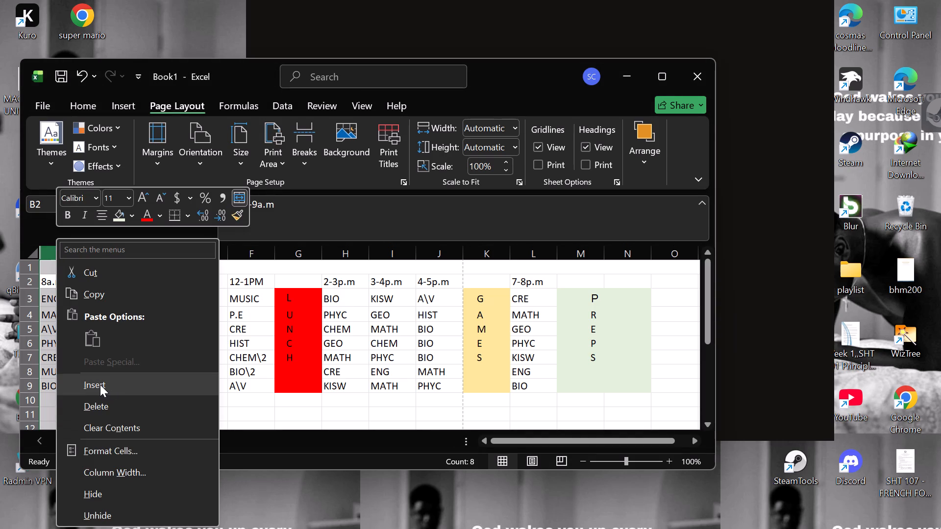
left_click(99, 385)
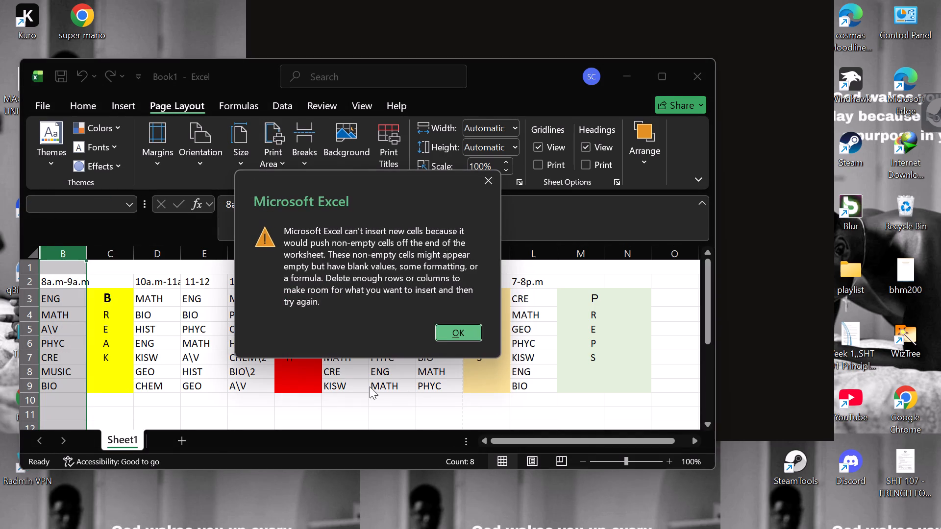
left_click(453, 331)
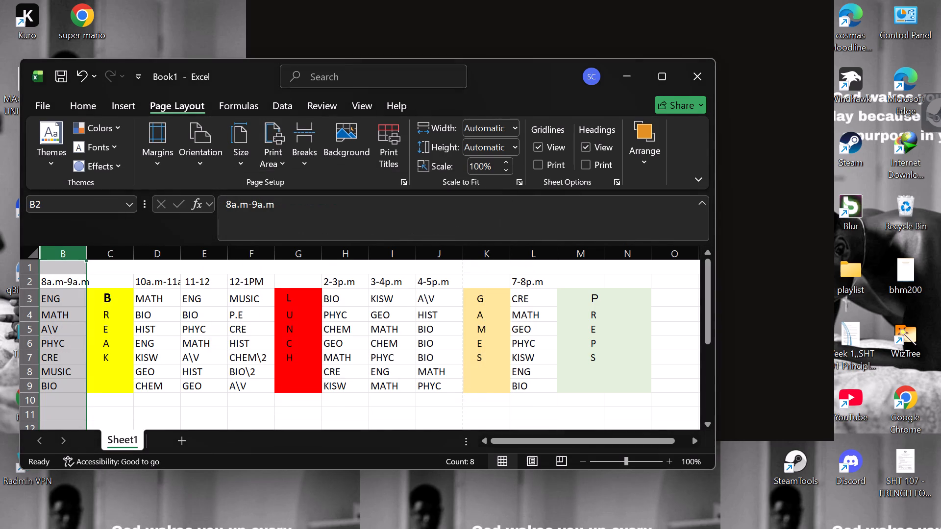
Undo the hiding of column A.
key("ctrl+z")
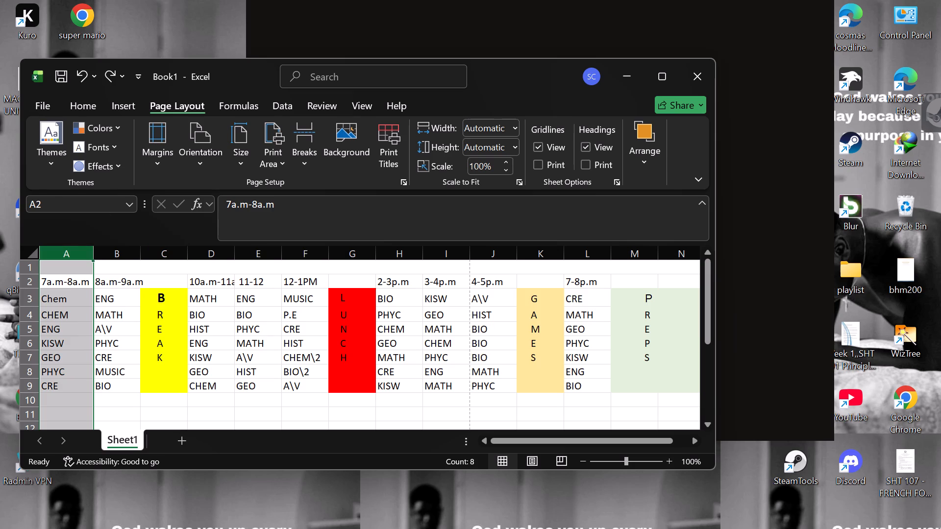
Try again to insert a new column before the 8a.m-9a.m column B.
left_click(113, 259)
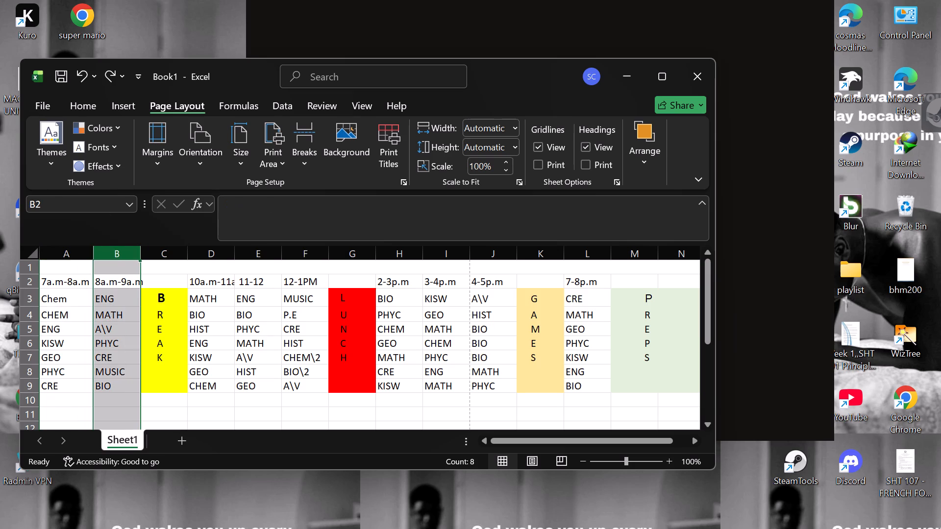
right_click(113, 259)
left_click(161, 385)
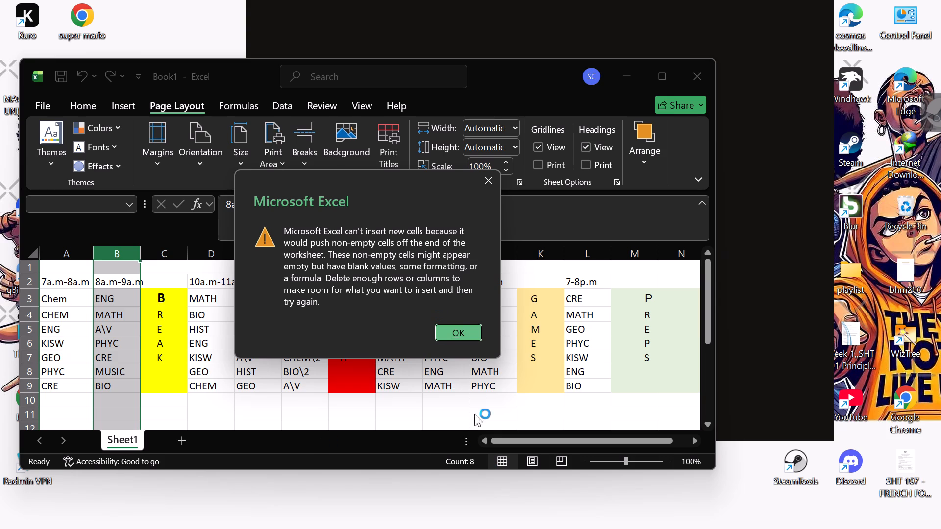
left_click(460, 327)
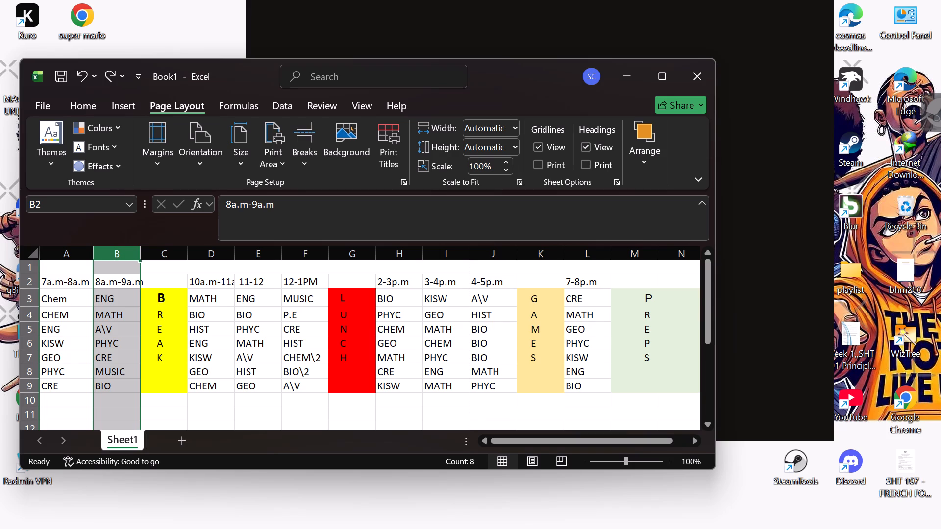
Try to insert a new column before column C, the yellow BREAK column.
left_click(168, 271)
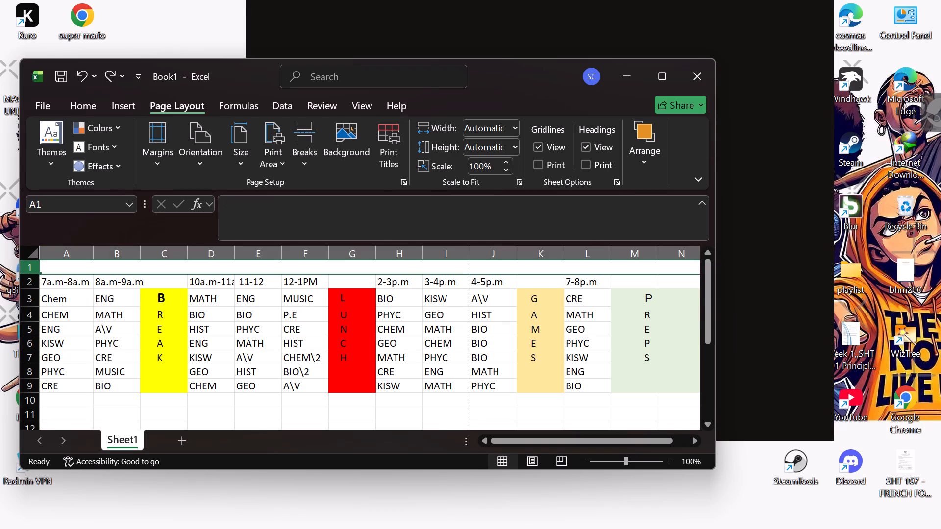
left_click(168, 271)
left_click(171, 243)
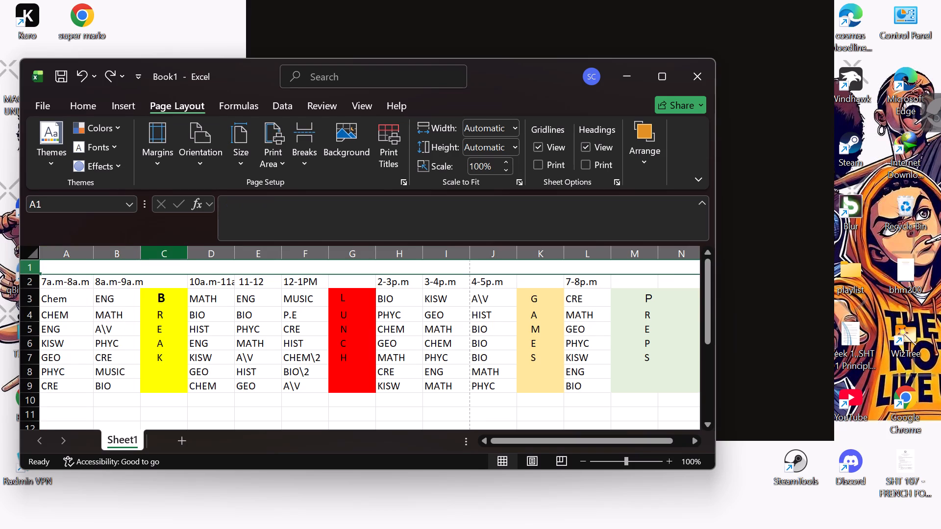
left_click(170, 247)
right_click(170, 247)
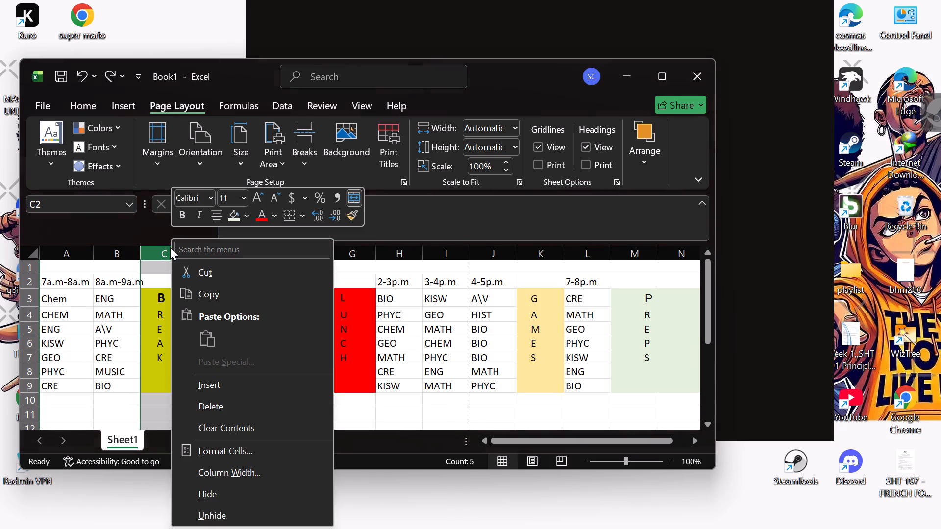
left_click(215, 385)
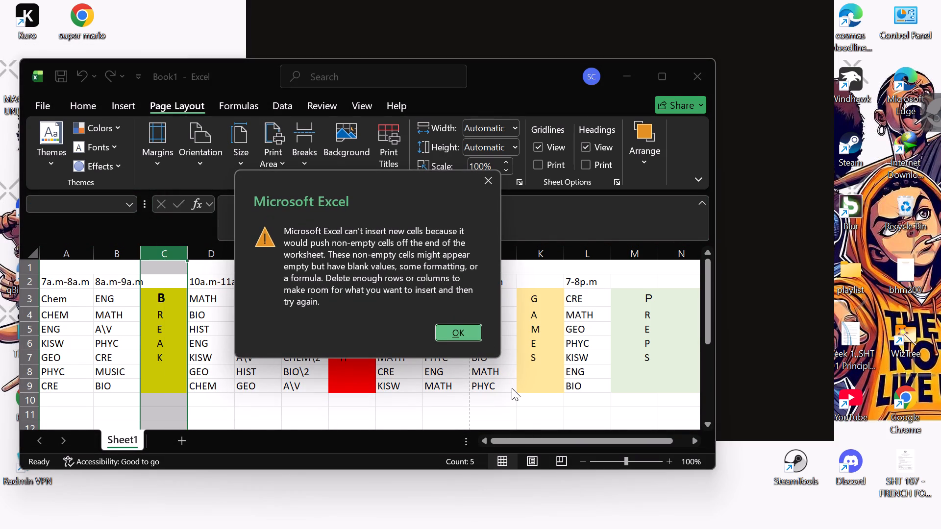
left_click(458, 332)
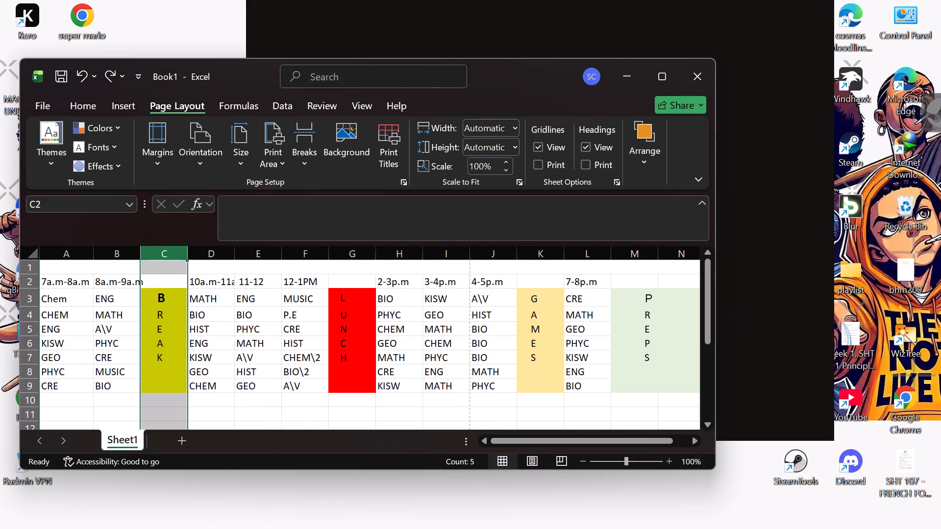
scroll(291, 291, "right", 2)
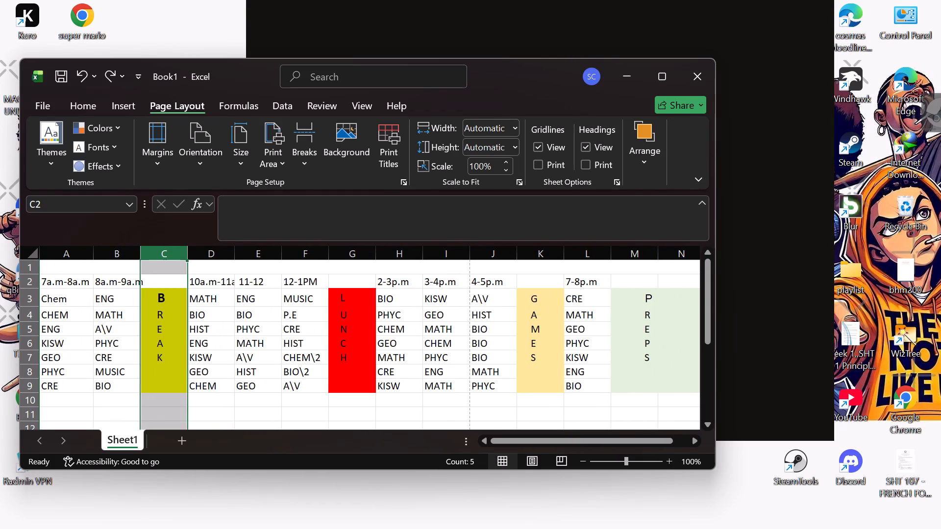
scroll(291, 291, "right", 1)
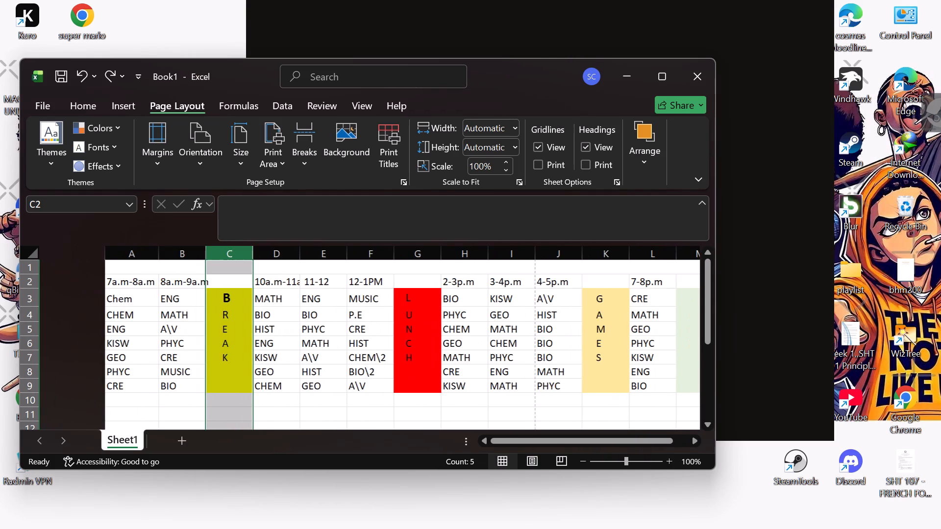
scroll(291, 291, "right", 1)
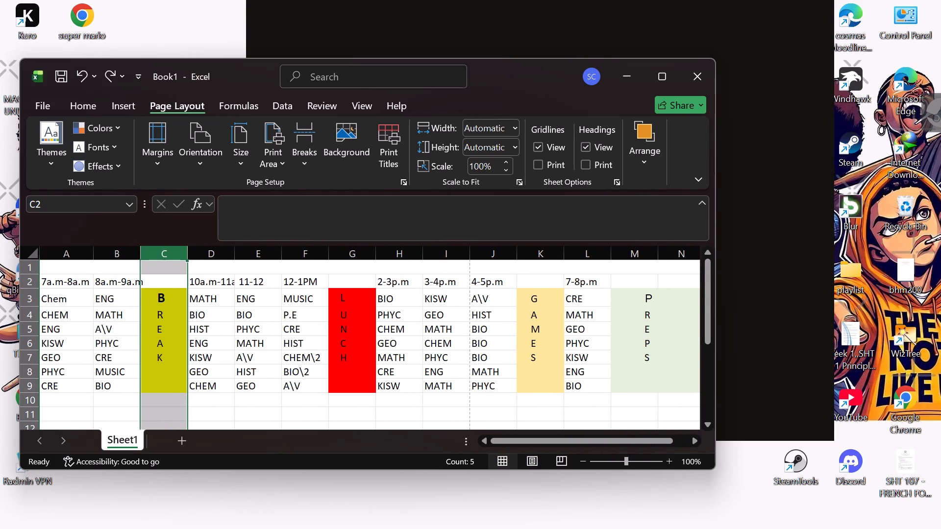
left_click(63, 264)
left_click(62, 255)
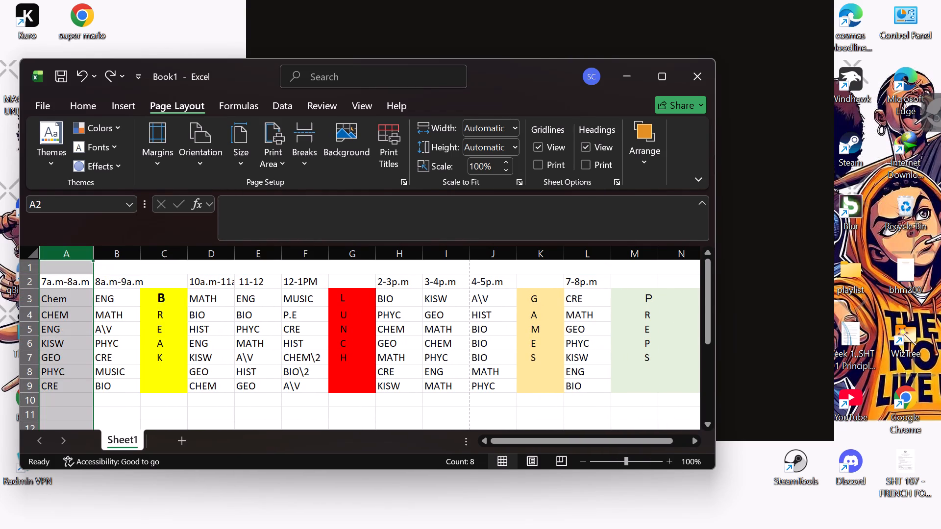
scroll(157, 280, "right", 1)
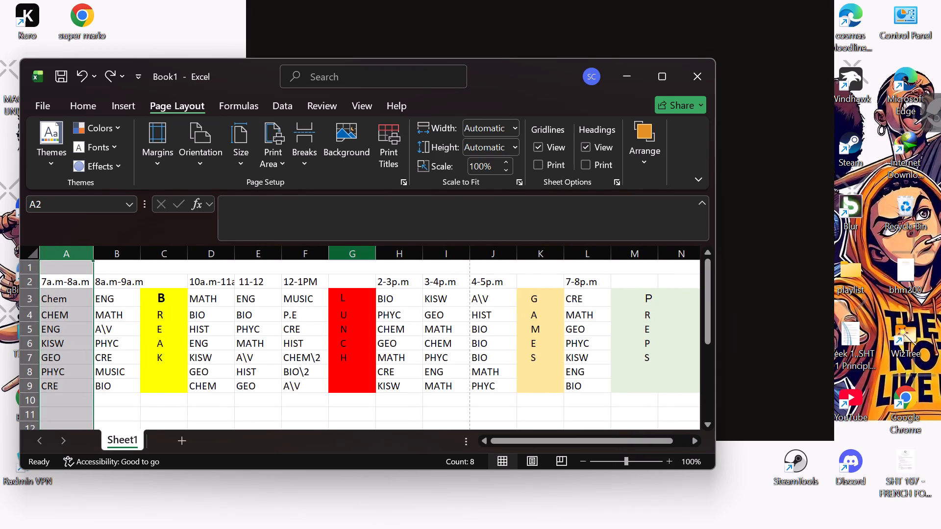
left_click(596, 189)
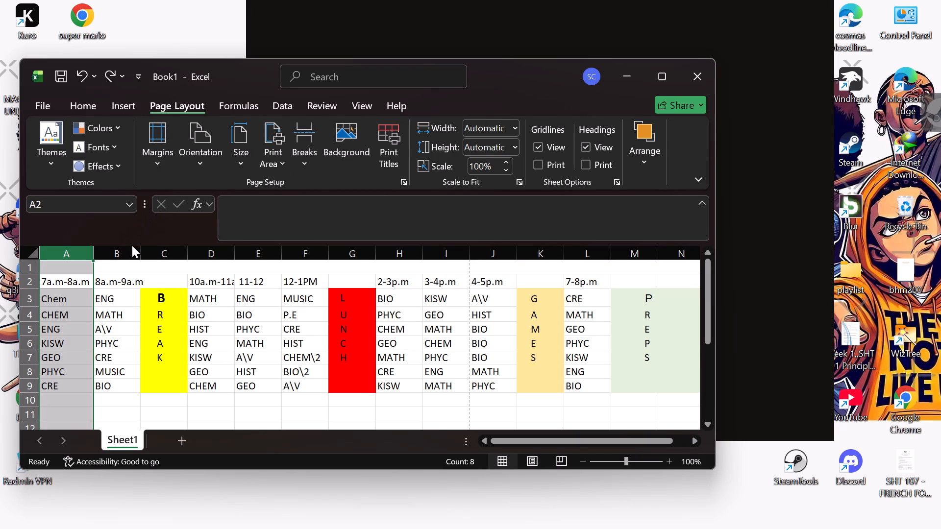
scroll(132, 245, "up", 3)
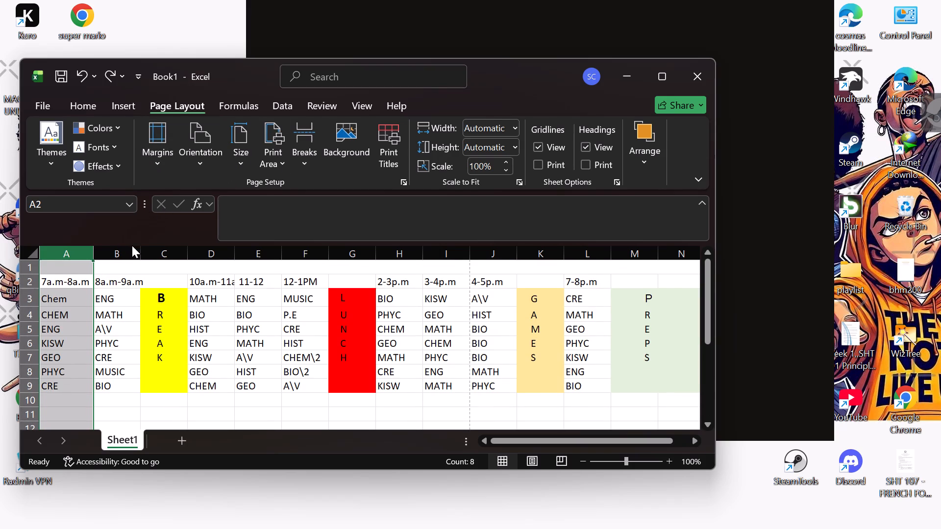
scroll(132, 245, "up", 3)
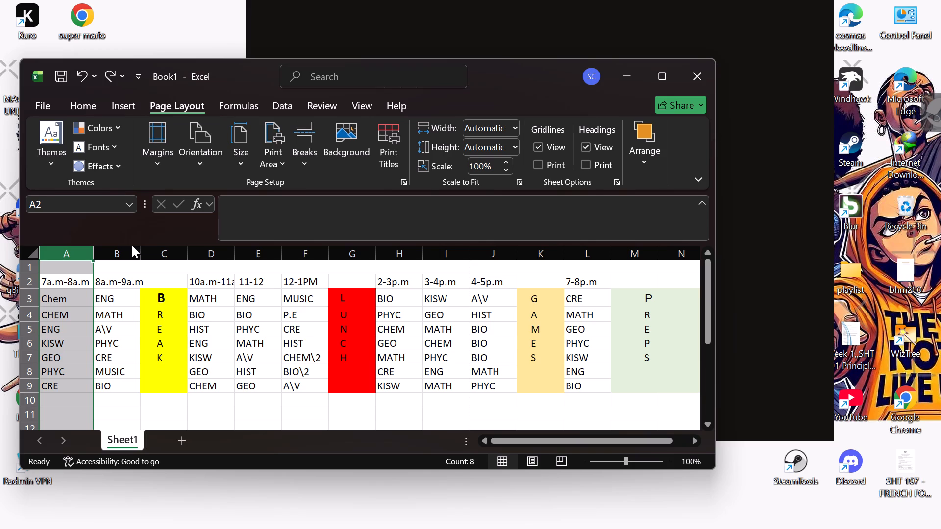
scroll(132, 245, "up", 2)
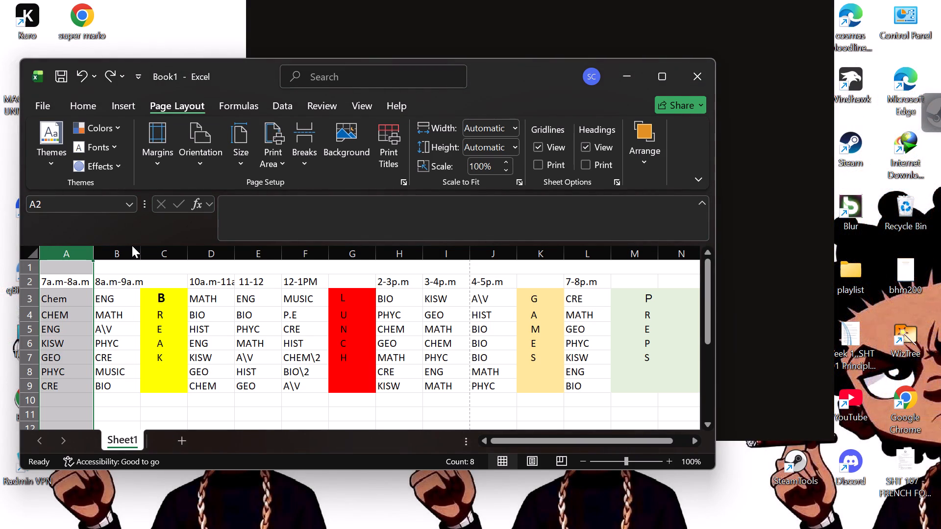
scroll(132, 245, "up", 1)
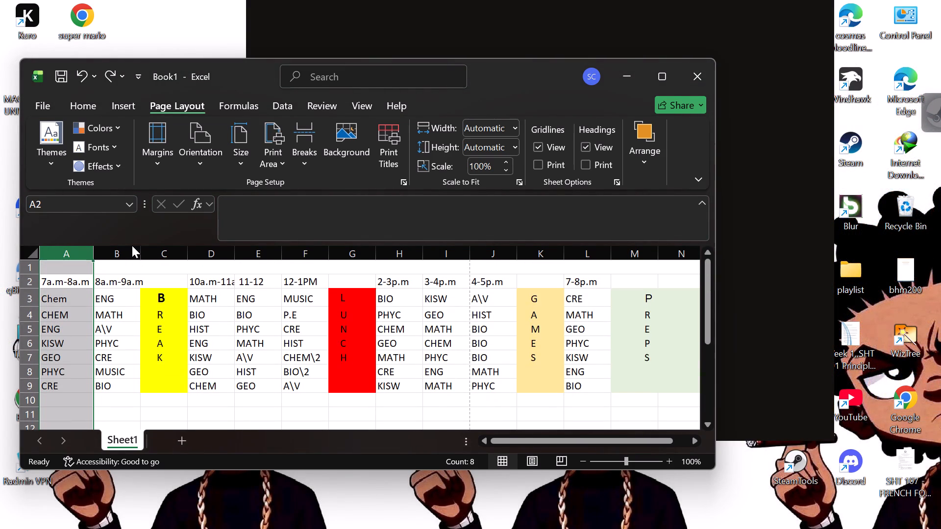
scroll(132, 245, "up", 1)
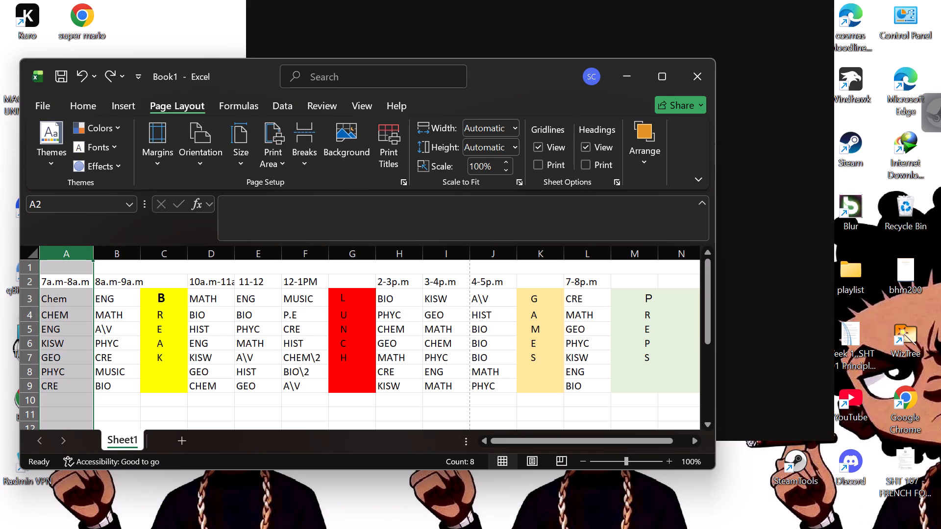
Add a new blank worksheet to the workbook.
left_click(178, 441)
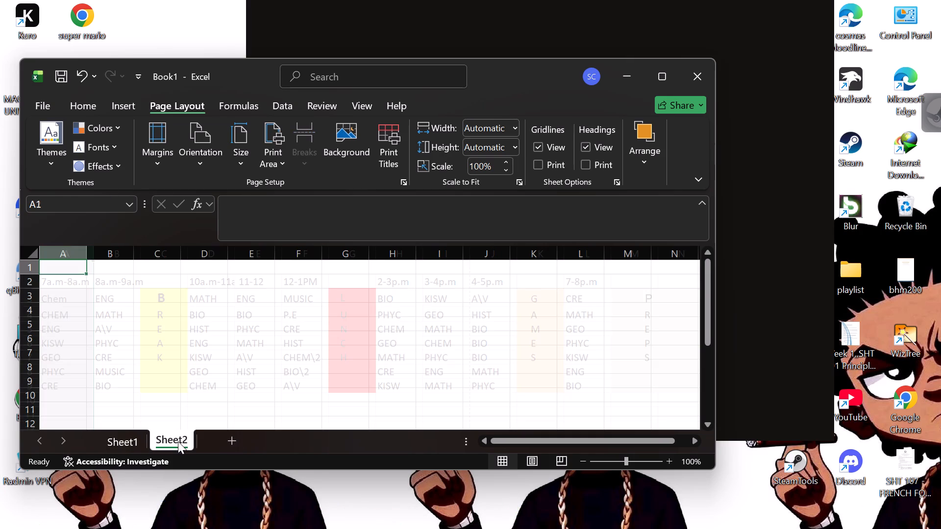
Copy the 7a.m-8a.m column A from Sheet1 and paste it into column B of Sheet2, starting at B1.
left_click(121, 446)
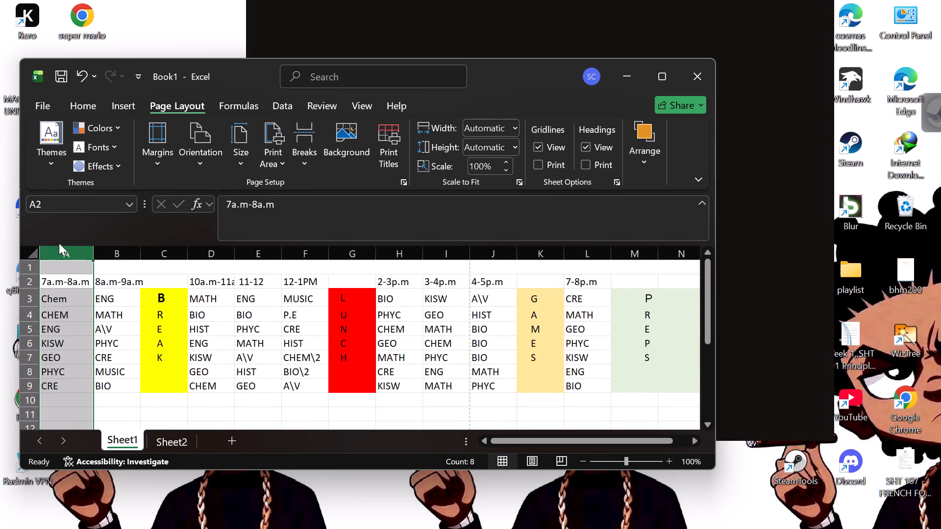
key("ctrl+c")
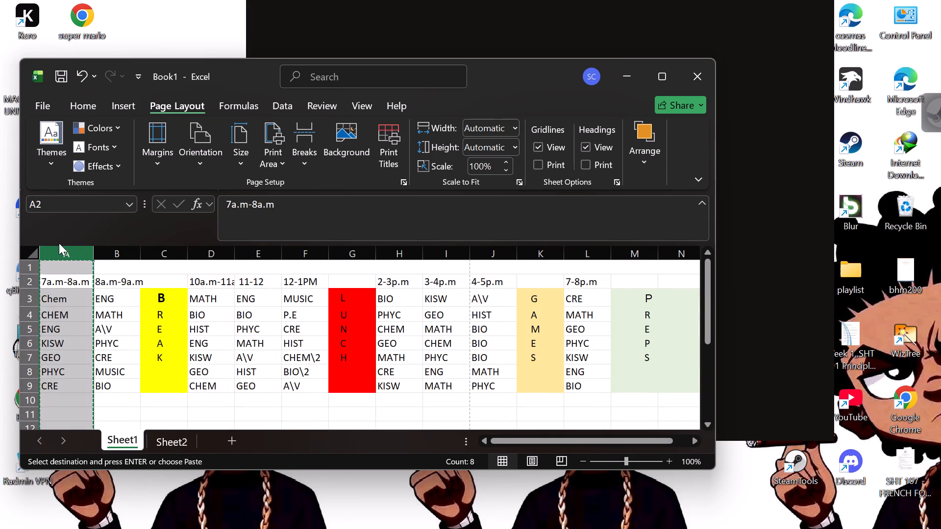
left_click(158, 440)
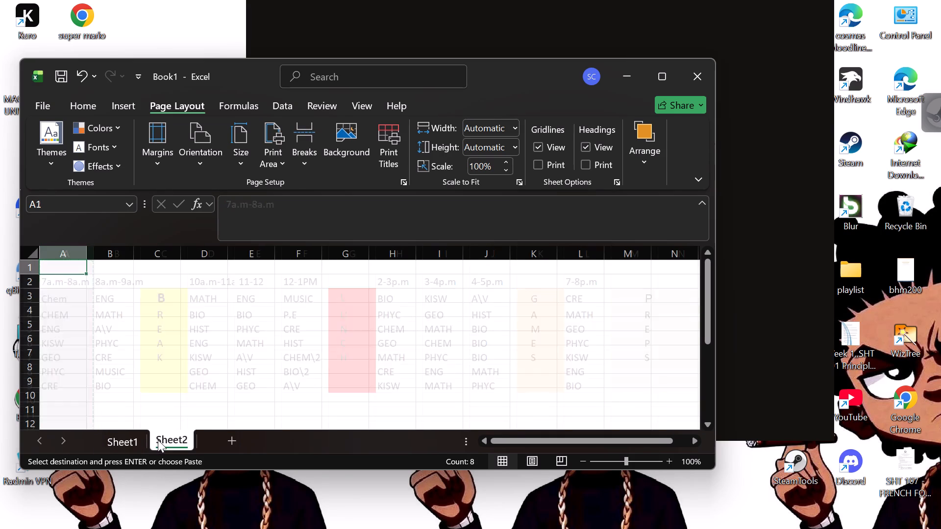
left_click(98, 274)
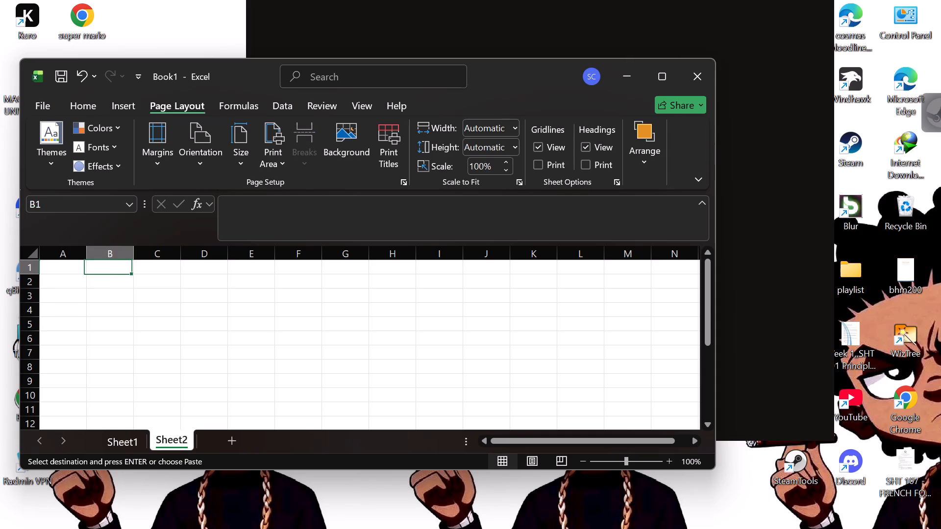
key("ctrl+v")
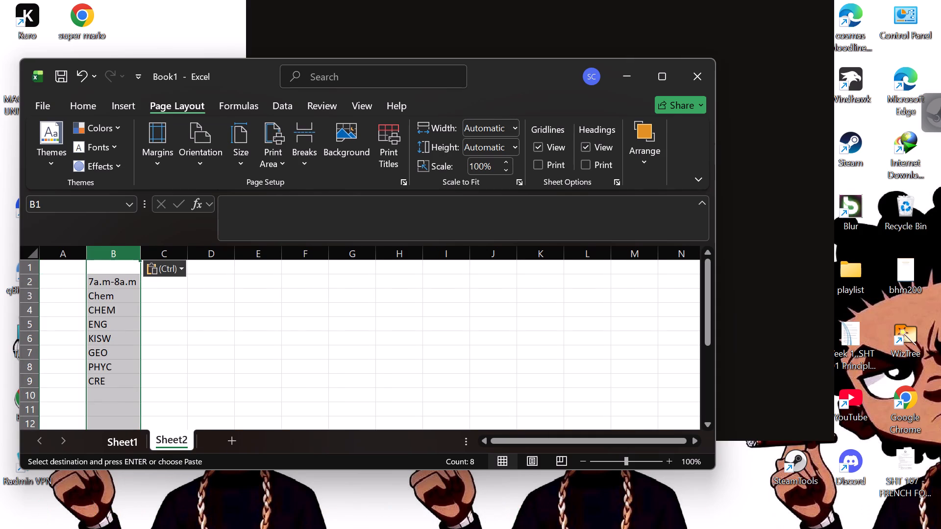
Copy the 8a.m-9a.m column B from Sheet1 and paste it into column C of Sheet2, starting at C1.
left_click(106, 445)
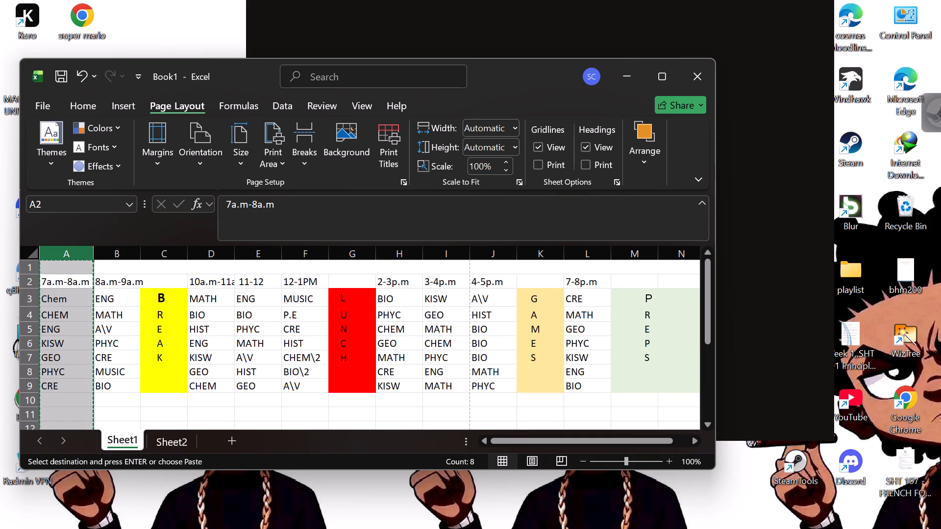
left_click(126, 247)
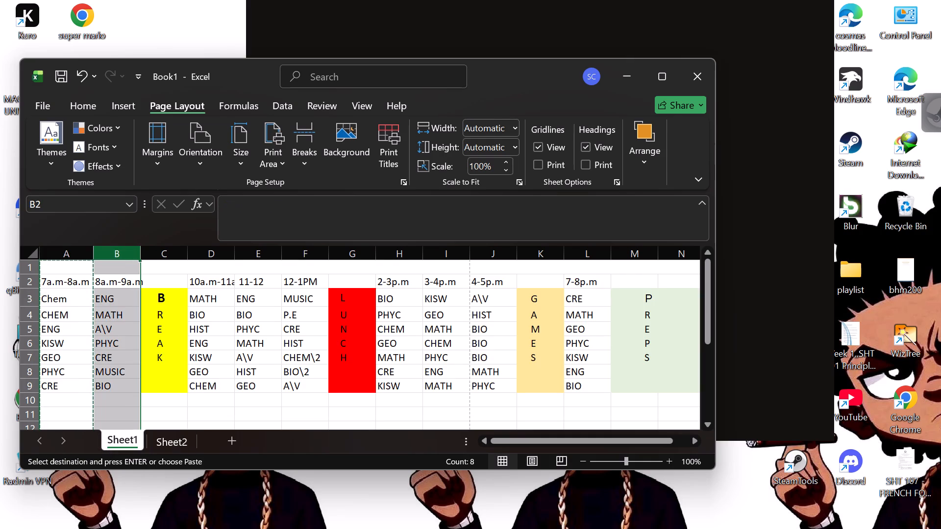
key("ctrl+c")
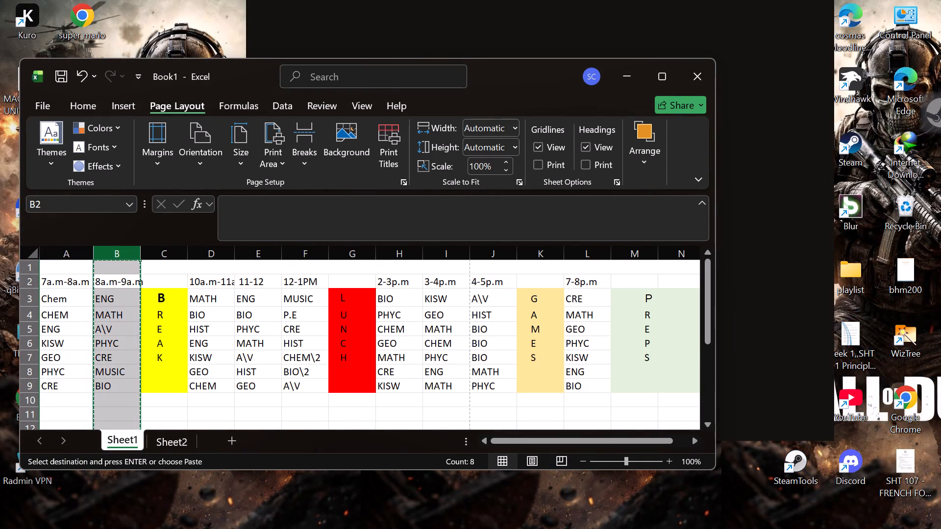
left_click(161, 440)
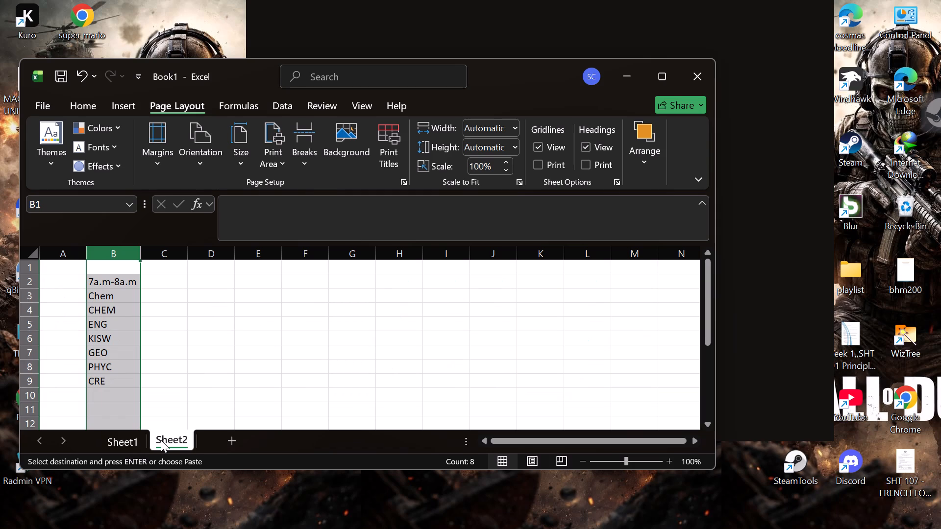
left_click(163, 274)
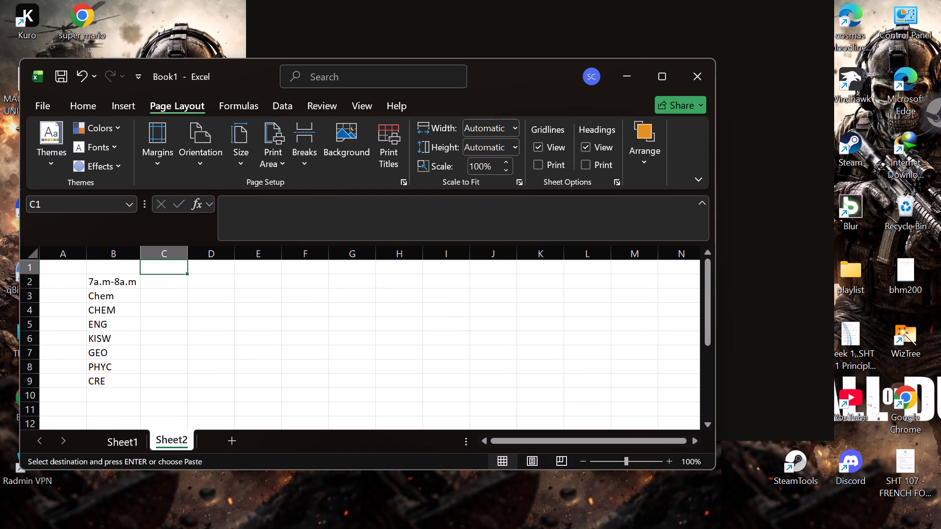
key("ctrl+v")
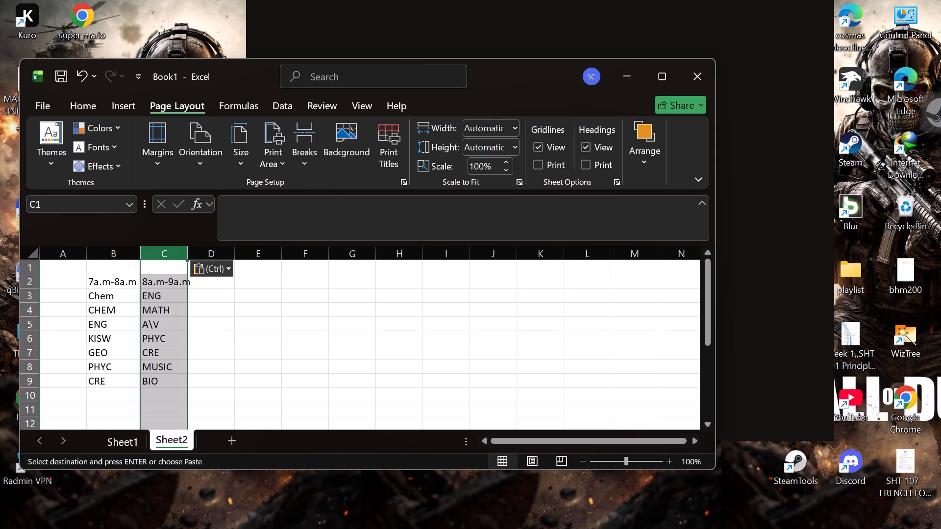
Merge and center the whole of row 1 above the pasted time slots on Sheet2.
left_click(21, 266)
right_click(21, 266)
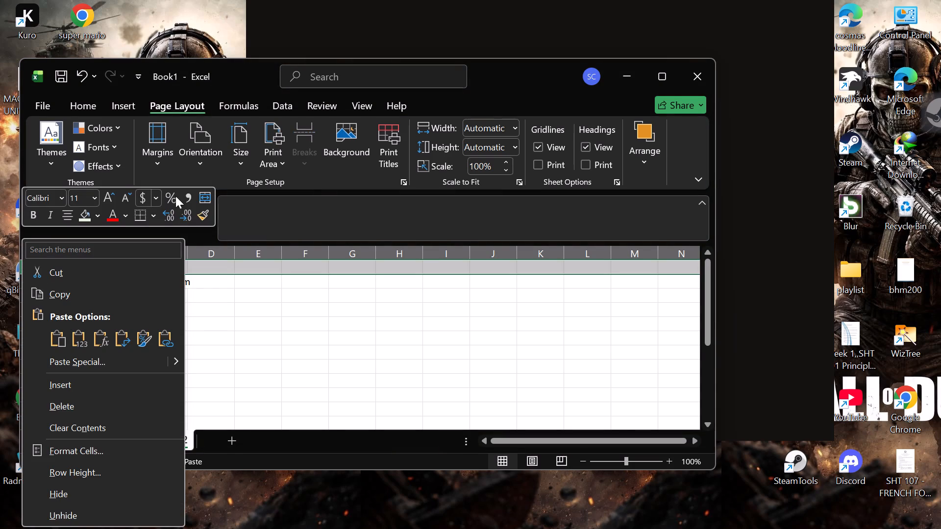
left_click(199, 194)
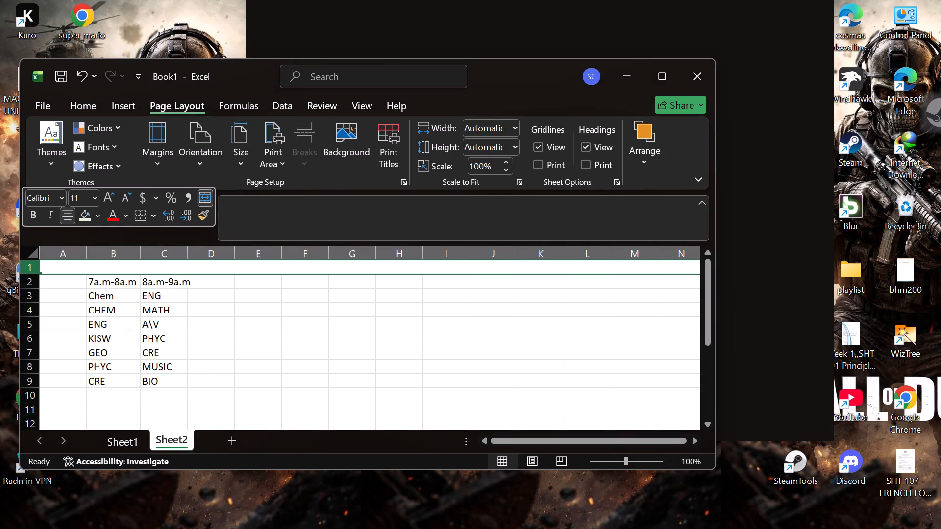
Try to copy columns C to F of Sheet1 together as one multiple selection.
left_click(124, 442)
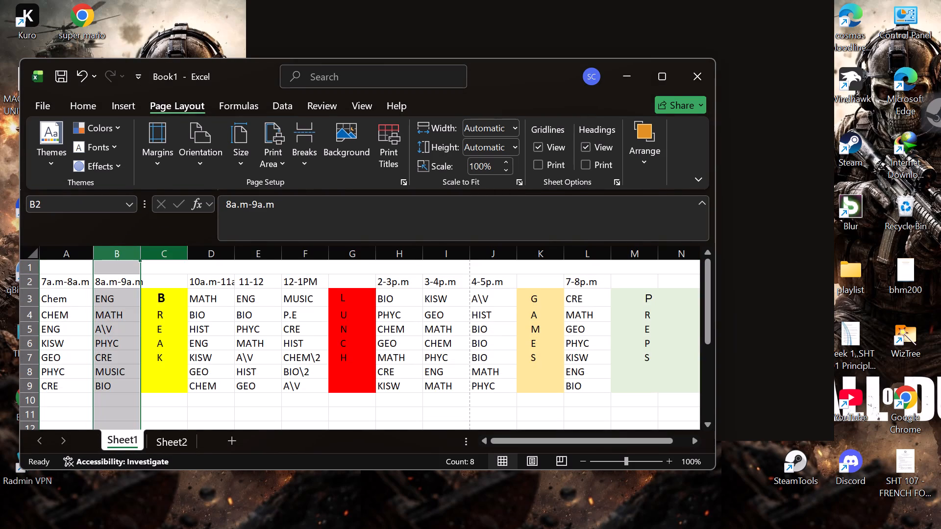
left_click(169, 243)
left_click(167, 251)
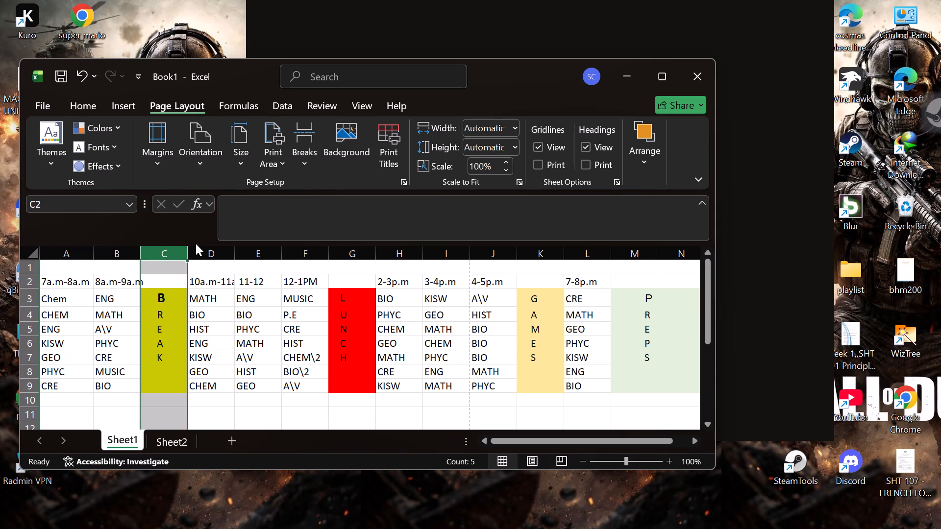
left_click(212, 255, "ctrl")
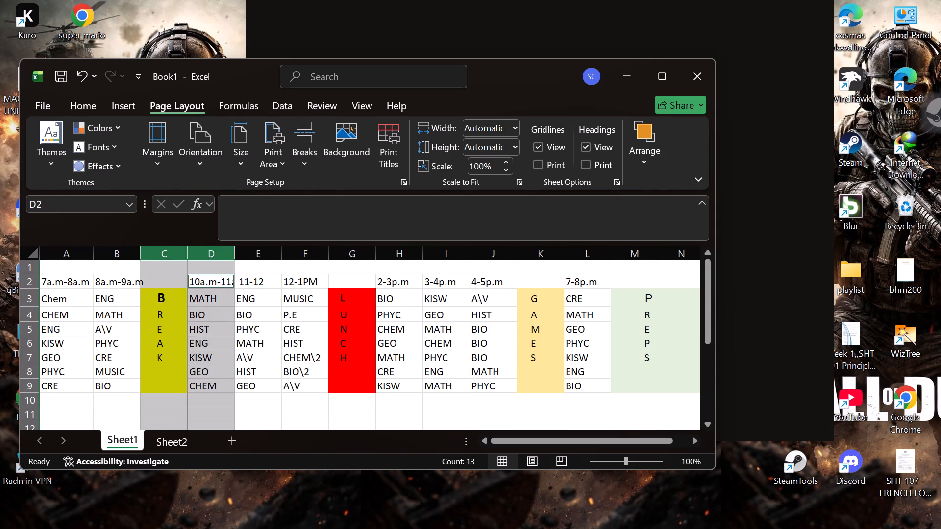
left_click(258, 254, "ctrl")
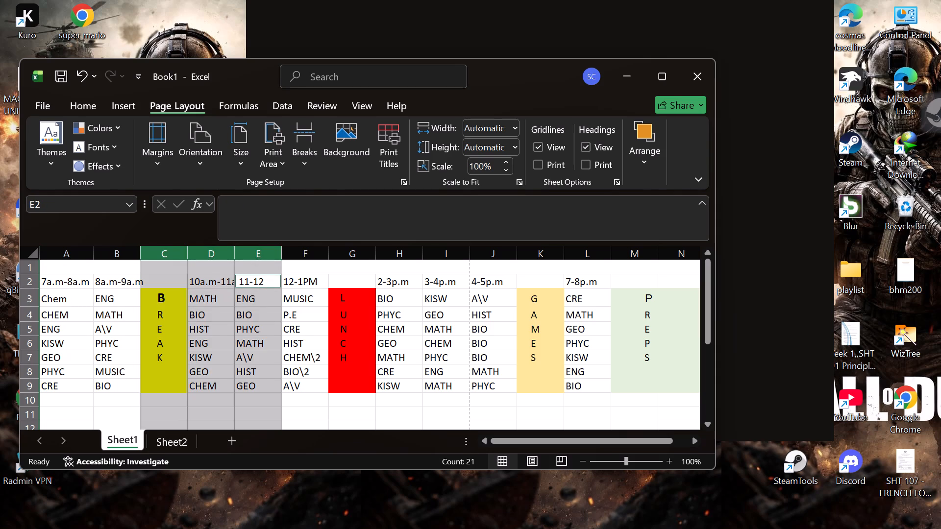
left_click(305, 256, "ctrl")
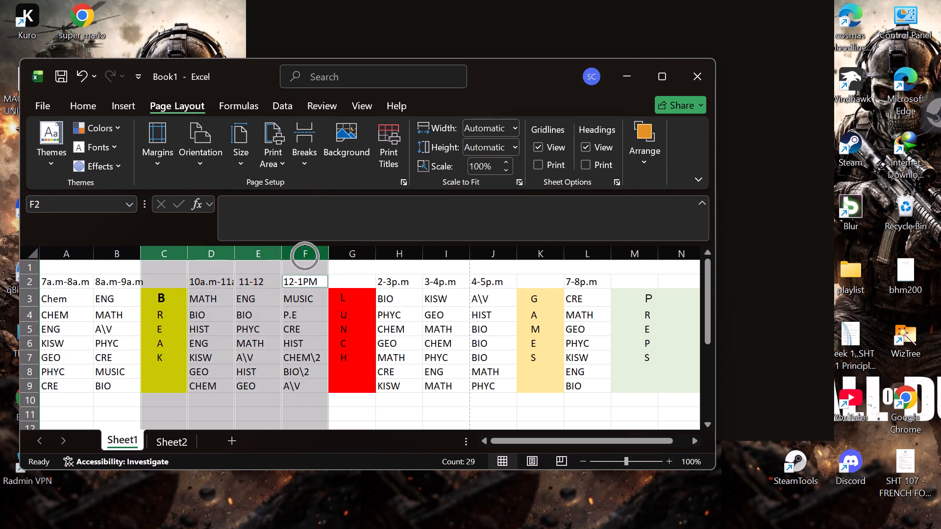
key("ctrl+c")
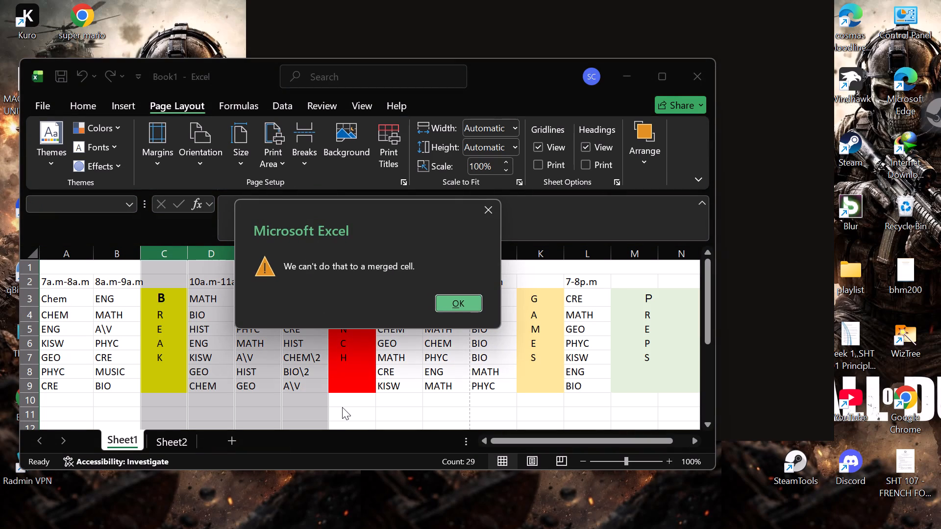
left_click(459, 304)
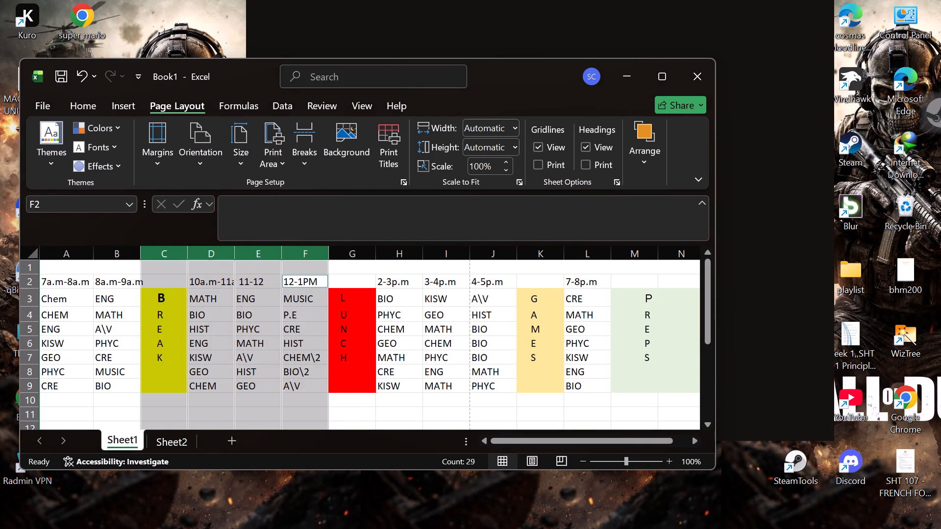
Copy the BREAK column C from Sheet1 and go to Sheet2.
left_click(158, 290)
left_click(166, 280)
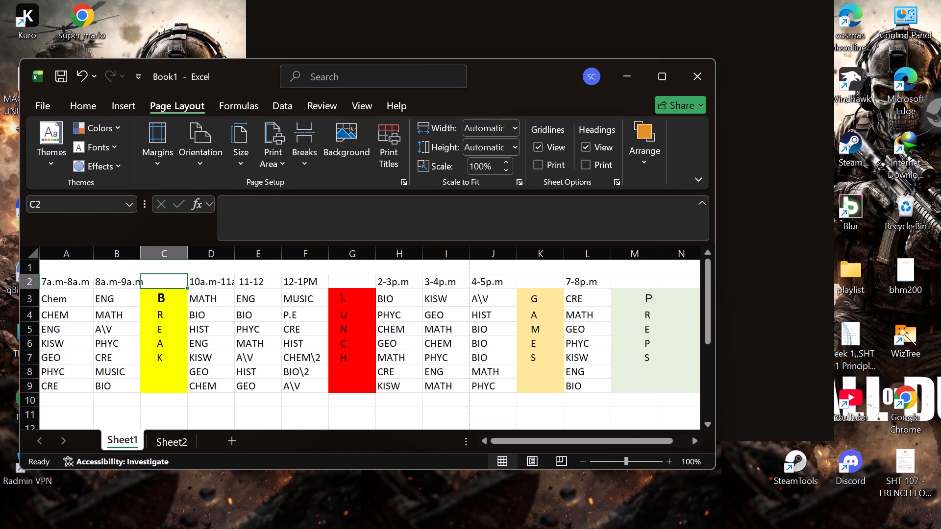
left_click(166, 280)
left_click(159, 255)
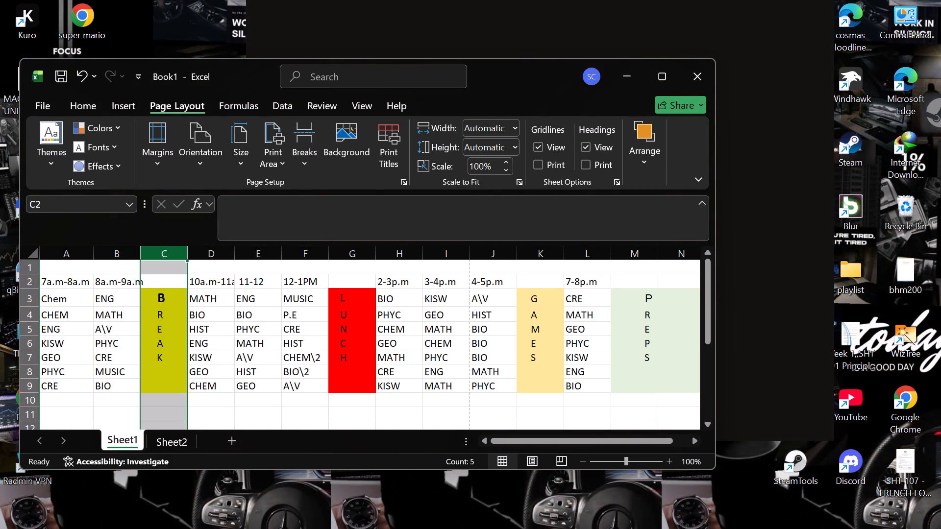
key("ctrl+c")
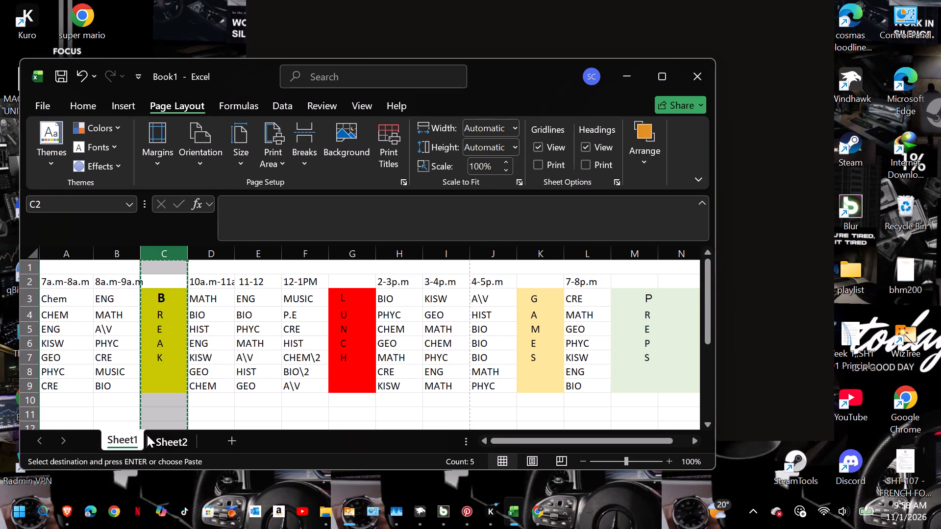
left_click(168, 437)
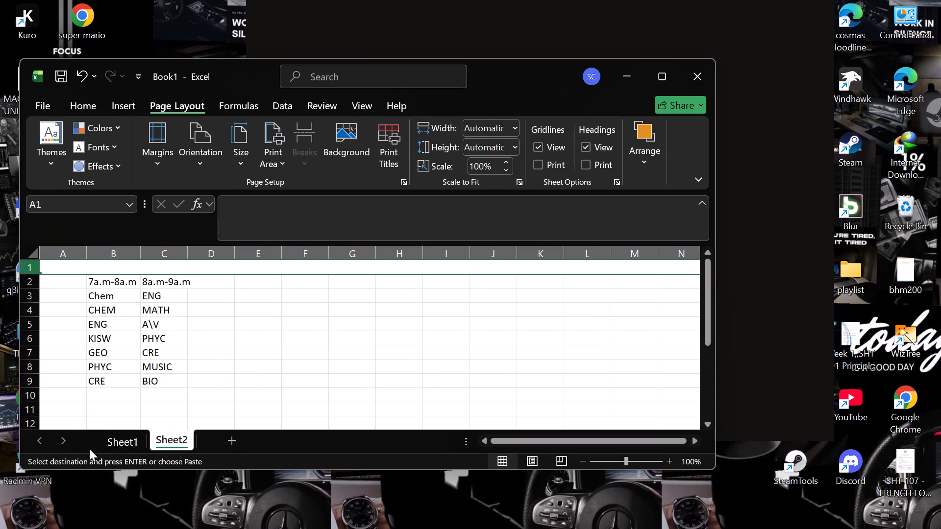
Undo the row 1 merge, both column pastes and the added worksheet, leaving only Sheet1.
left_click(114, 440)
key("ctrl+z")
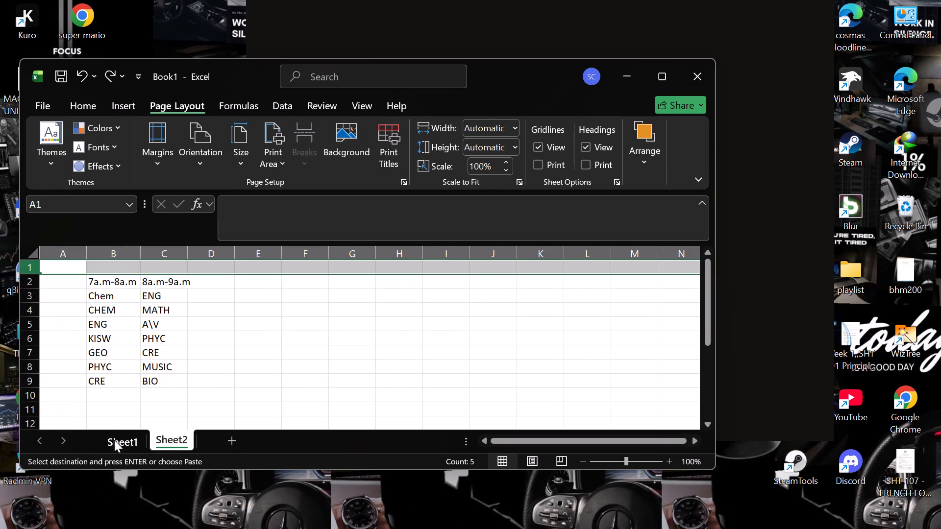
left_click(130, 437)
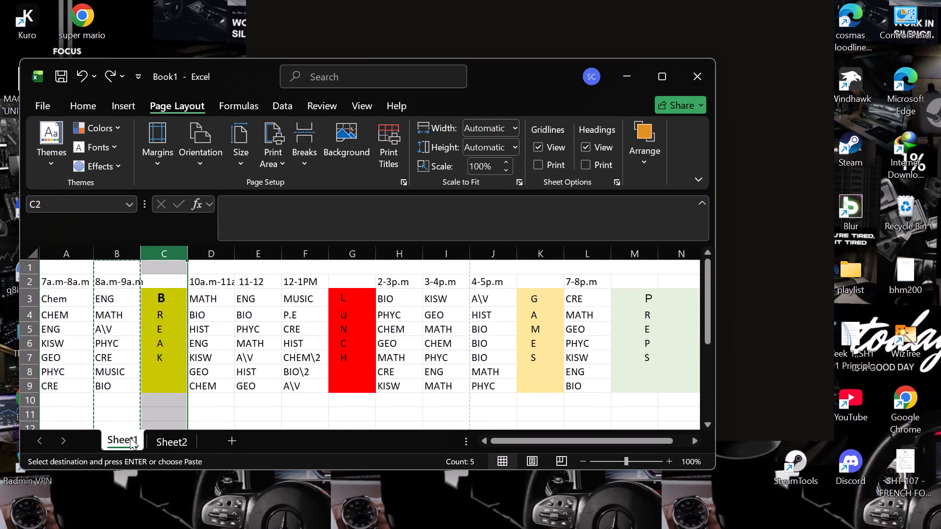
left_click(142, 303)
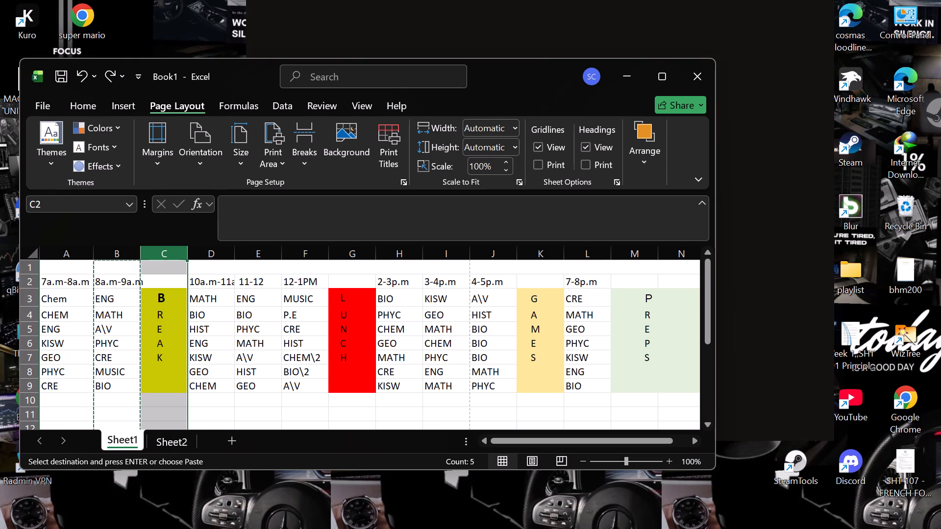
left_click(157, 252)
key("ctrl+z")
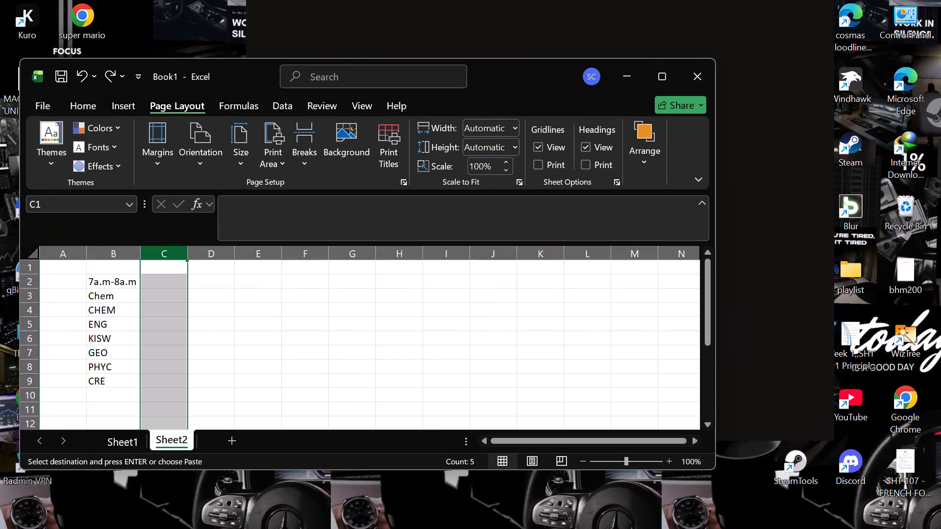
key("ctrl+z")
key("ctrl+z")
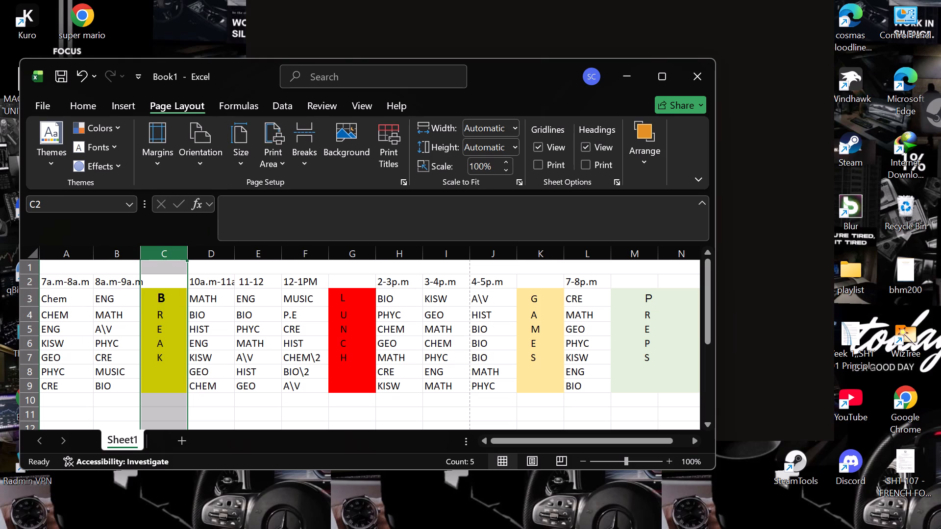
Copy the 7a.m-8a.m column A from Sheet1 and paste it into a new worksheet, starting at B1.
left_click(74, 256)
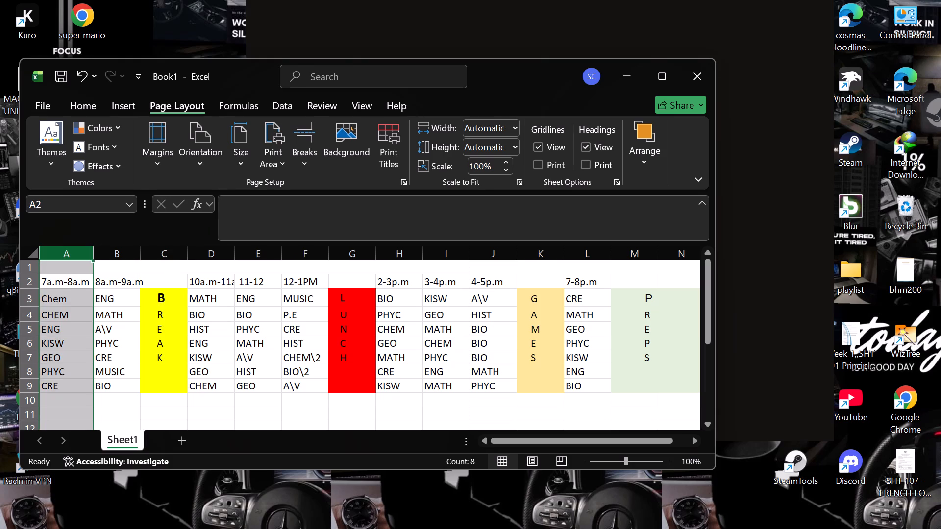
key("ctrl+c")
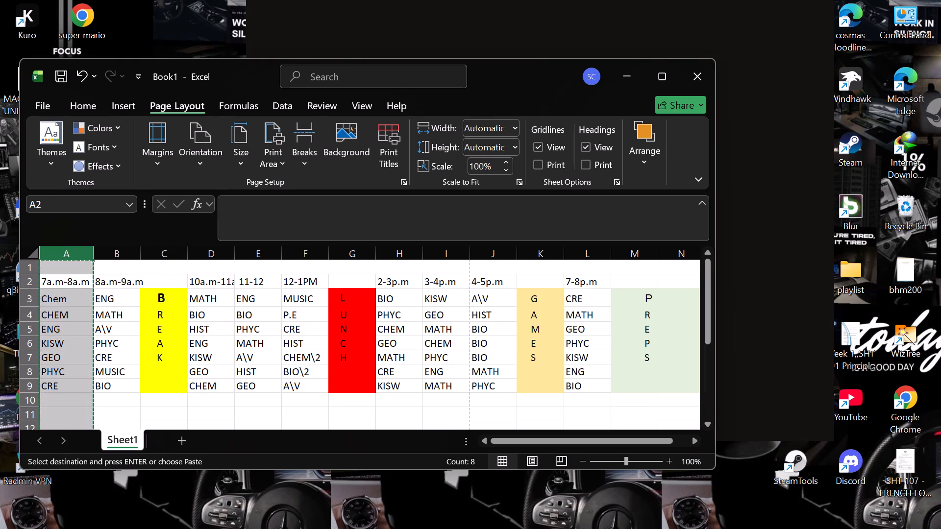
left_click(182, 435)
left_click(113, 260)
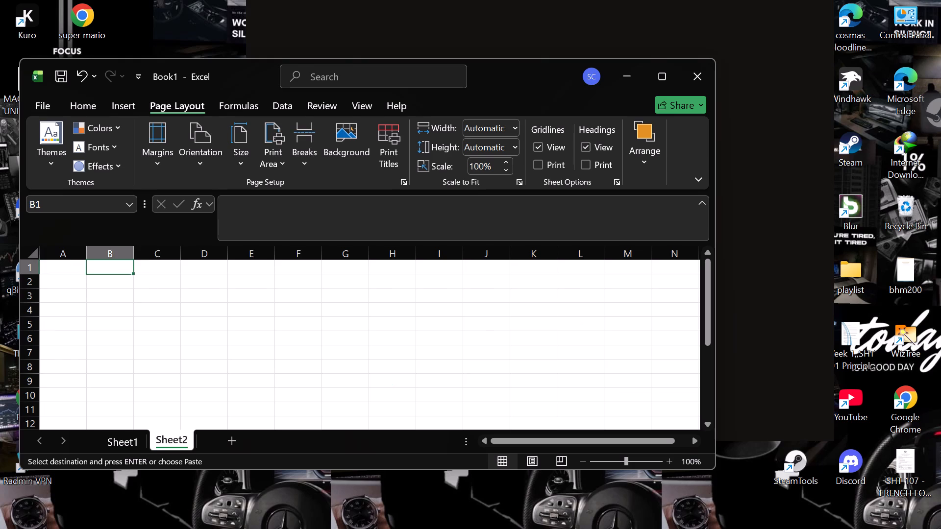
key("ctrl+v")
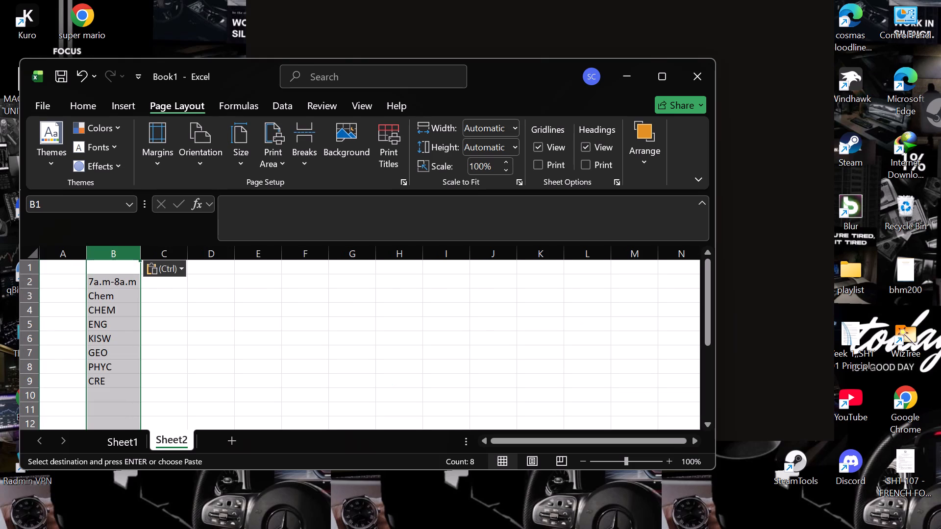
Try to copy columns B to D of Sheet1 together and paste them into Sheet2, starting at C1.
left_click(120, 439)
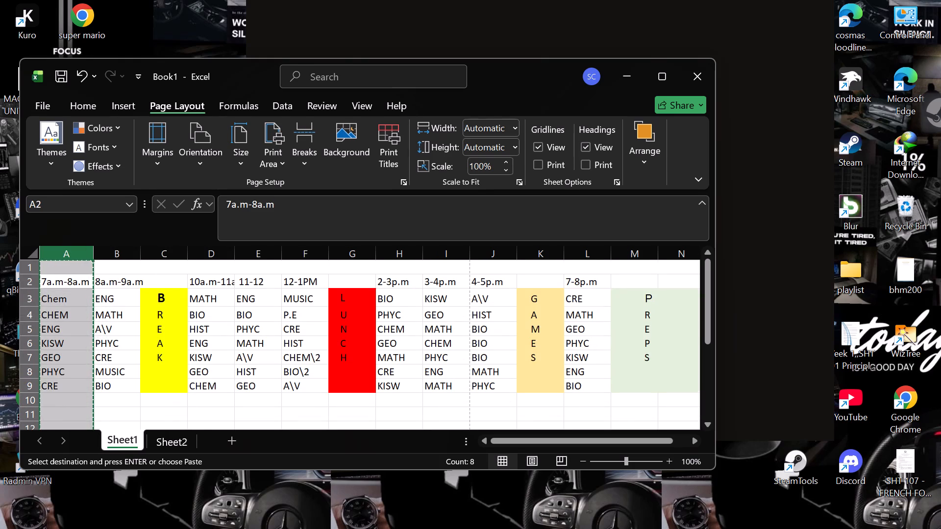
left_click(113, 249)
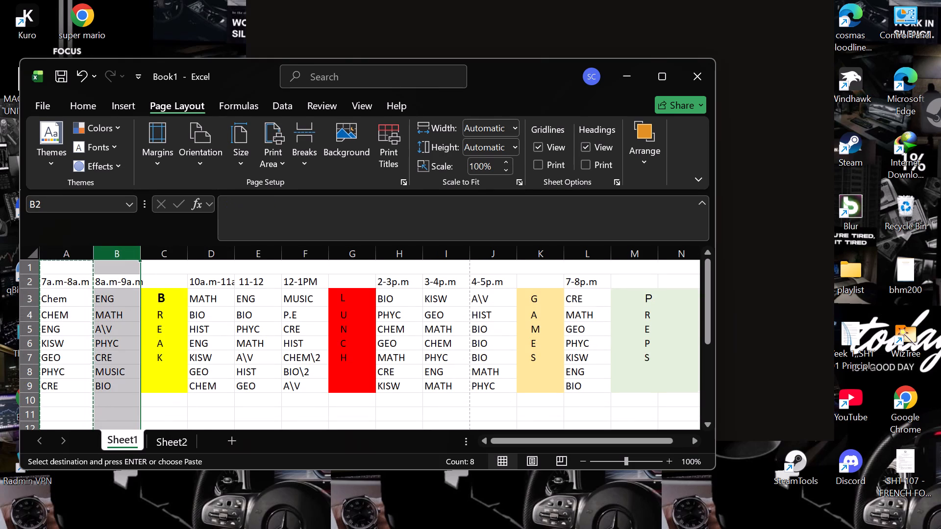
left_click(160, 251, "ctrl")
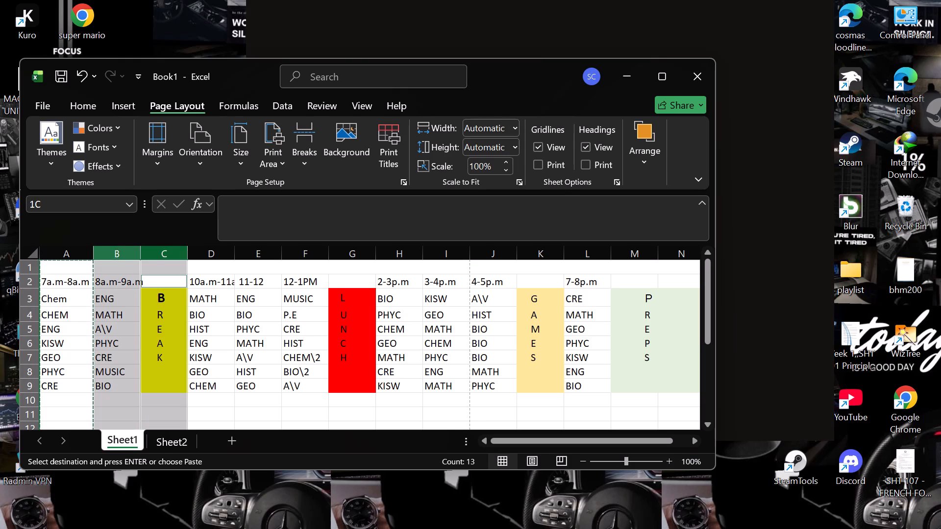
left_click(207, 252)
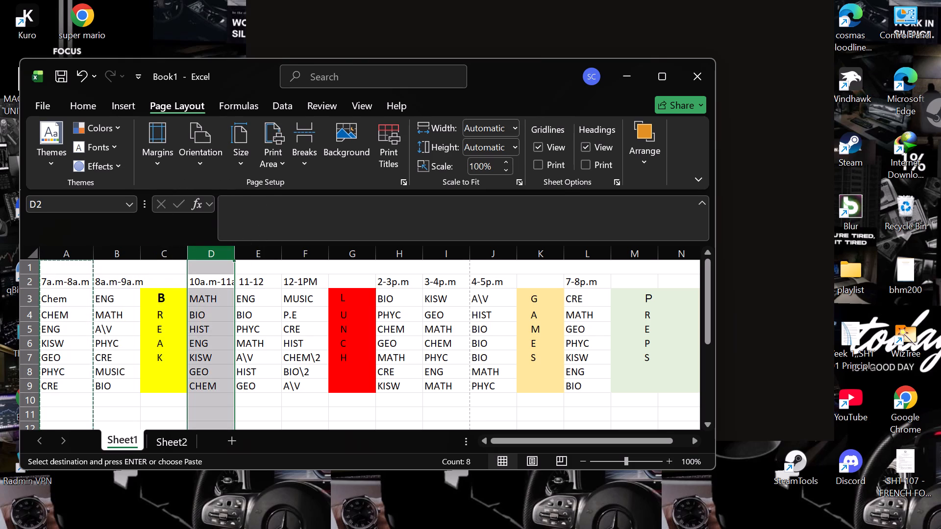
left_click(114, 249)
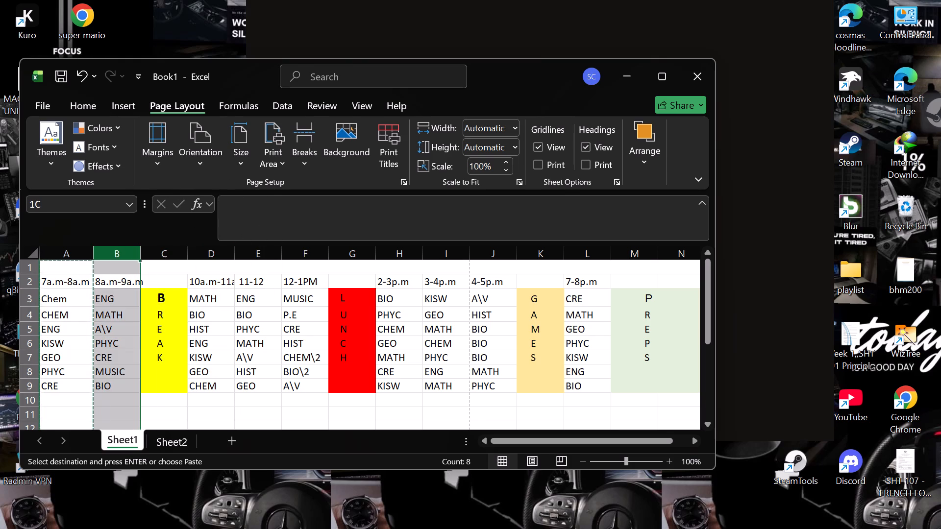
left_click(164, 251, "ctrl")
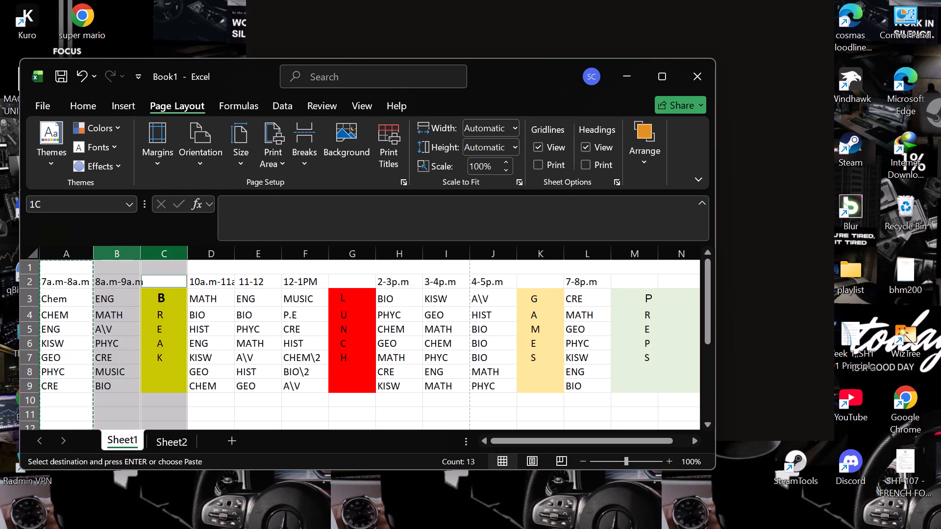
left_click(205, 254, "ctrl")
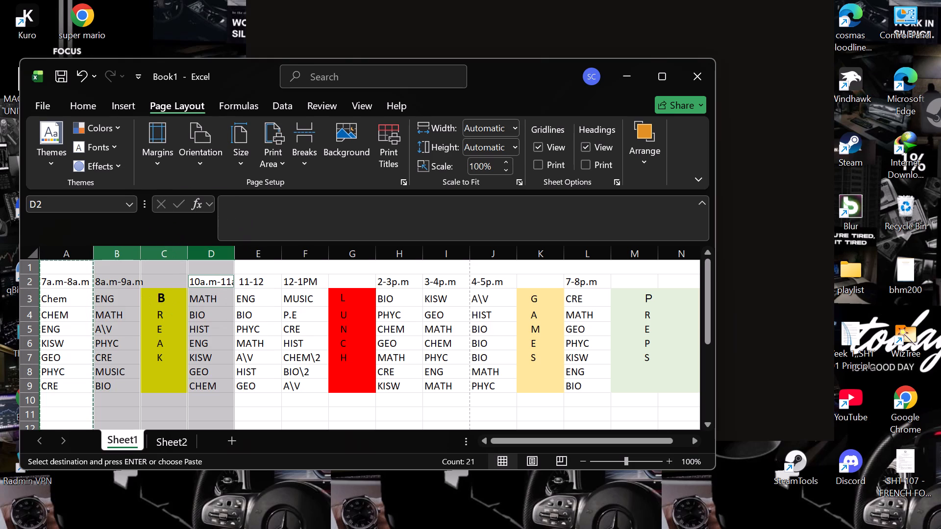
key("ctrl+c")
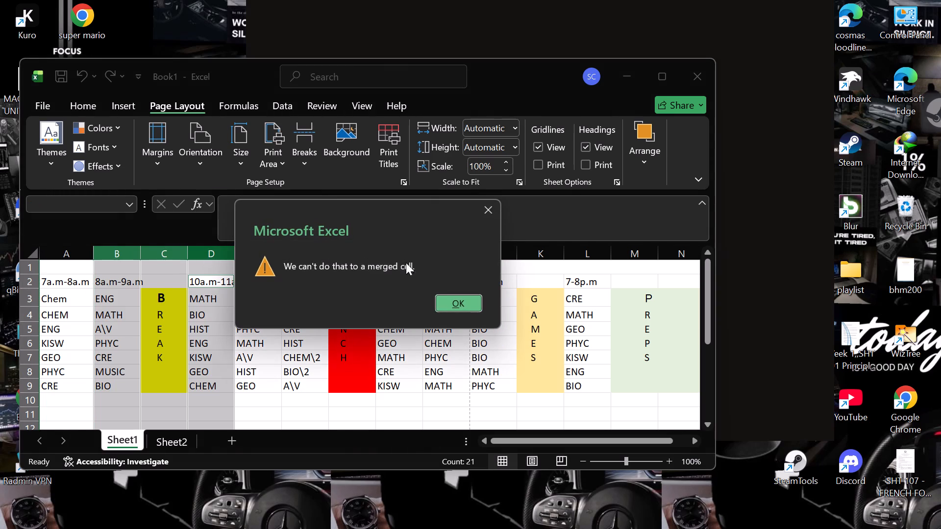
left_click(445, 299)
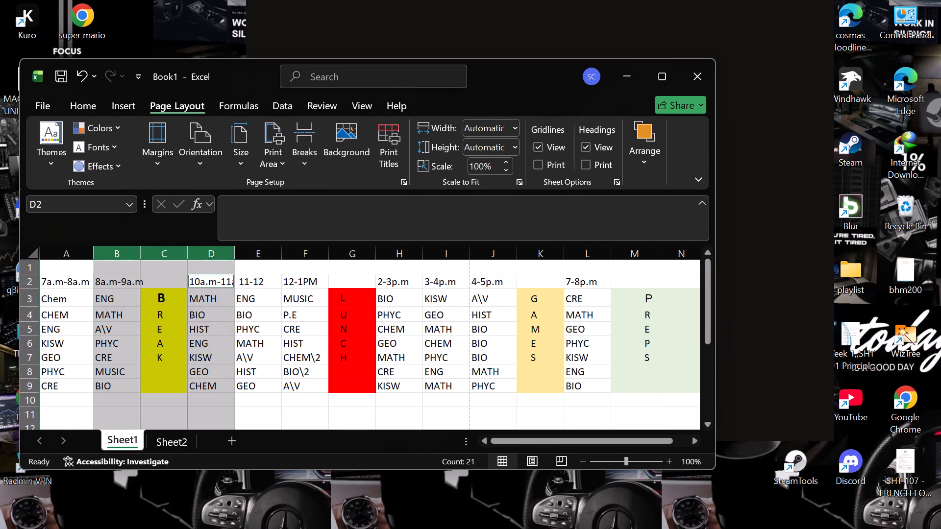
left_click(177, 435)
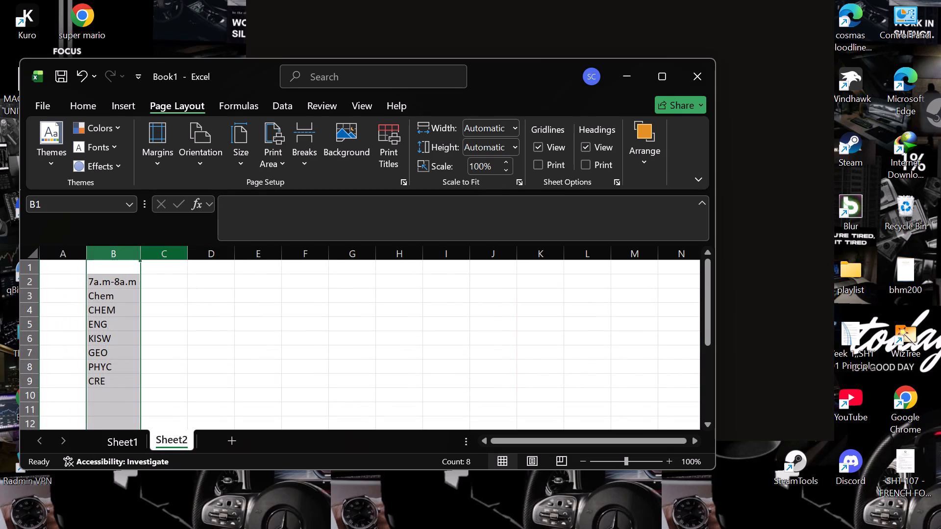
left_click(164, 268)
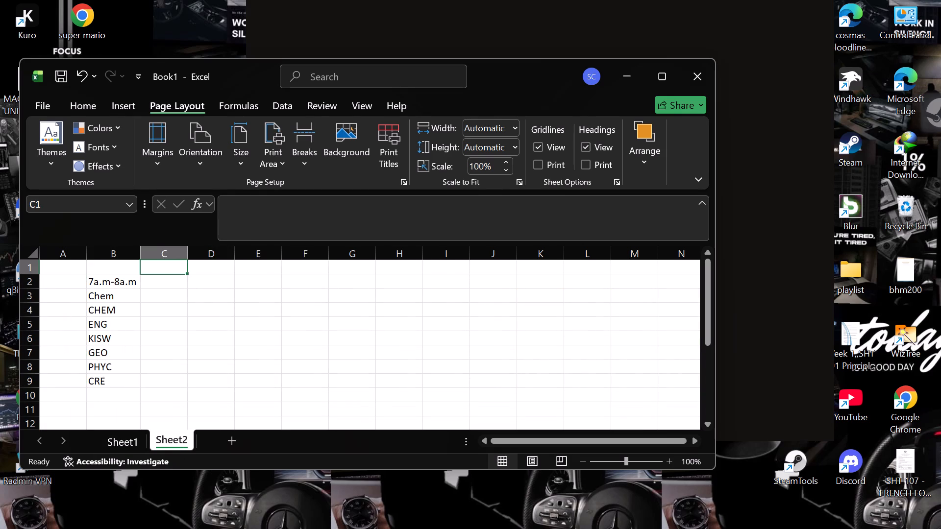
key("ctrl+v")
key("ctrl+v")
Unmerge the merged cells across row 1 above the timetable on Sheet1.
left_click(128, 442)
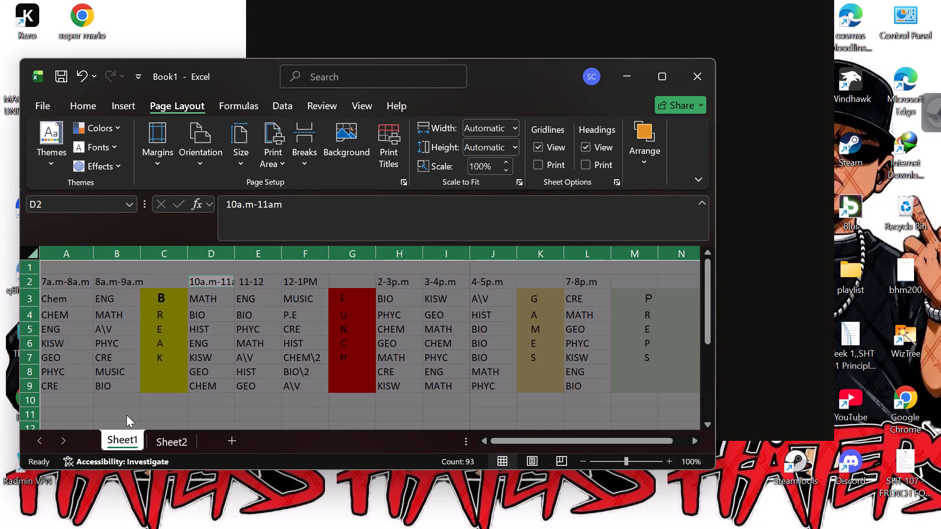
left_click(149, 262)
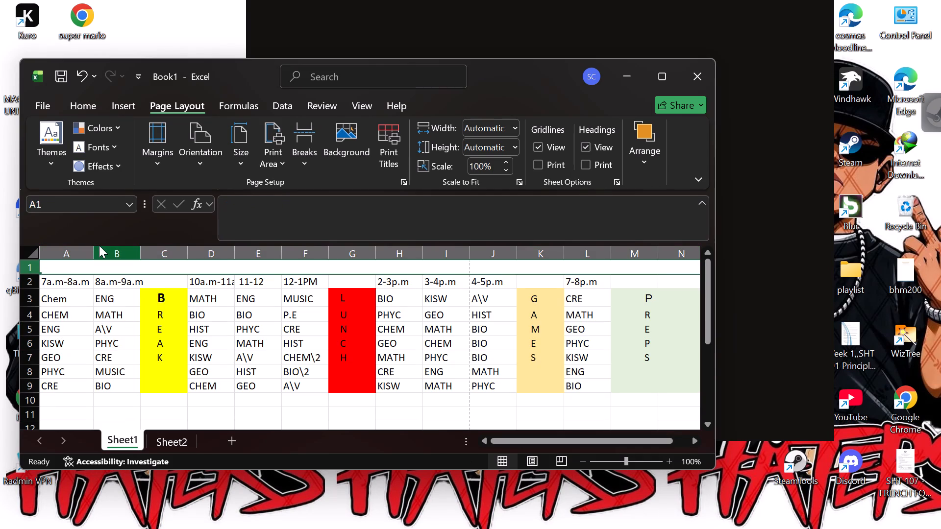
left_click(29, 265)
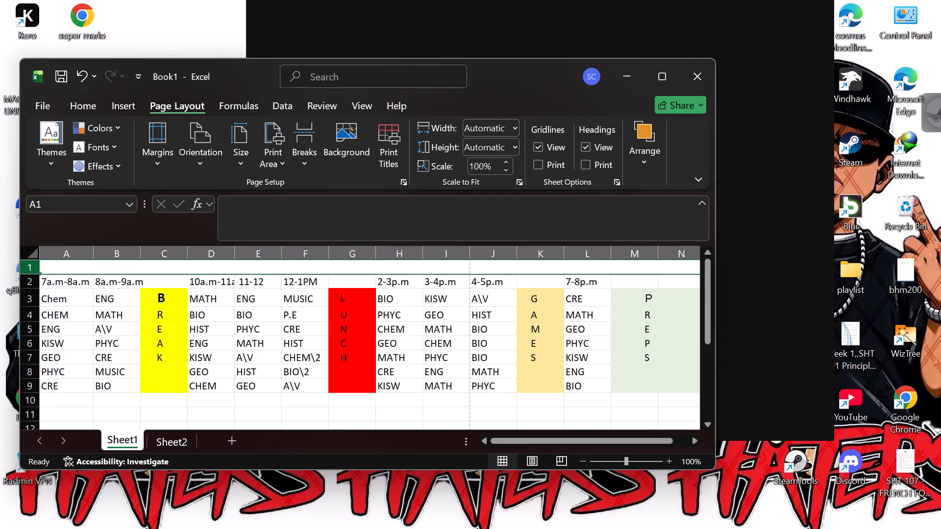
right_click(29, 265)
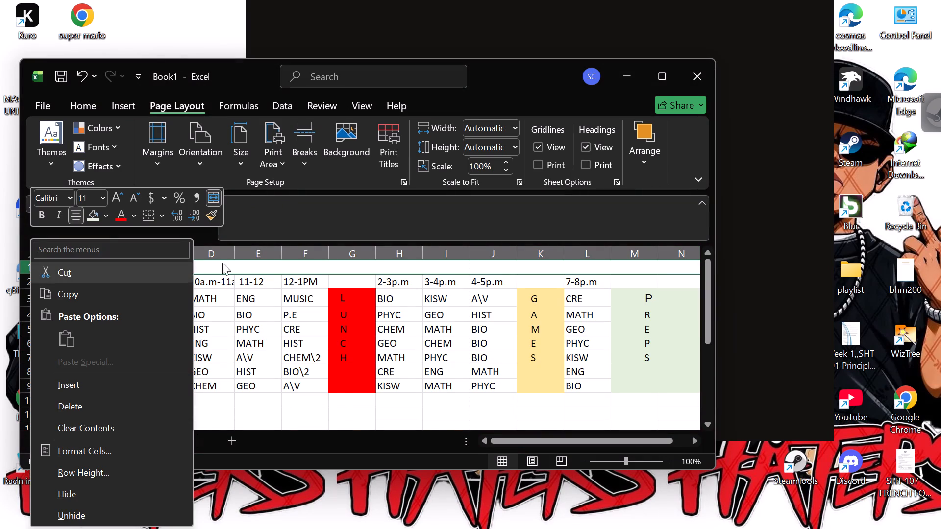
left_click(210, 196)
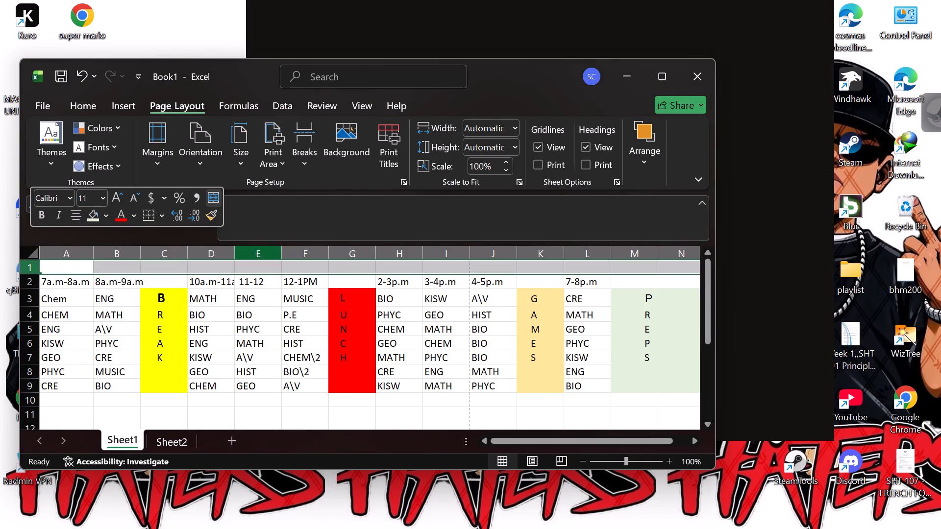
left_click(100, 259)
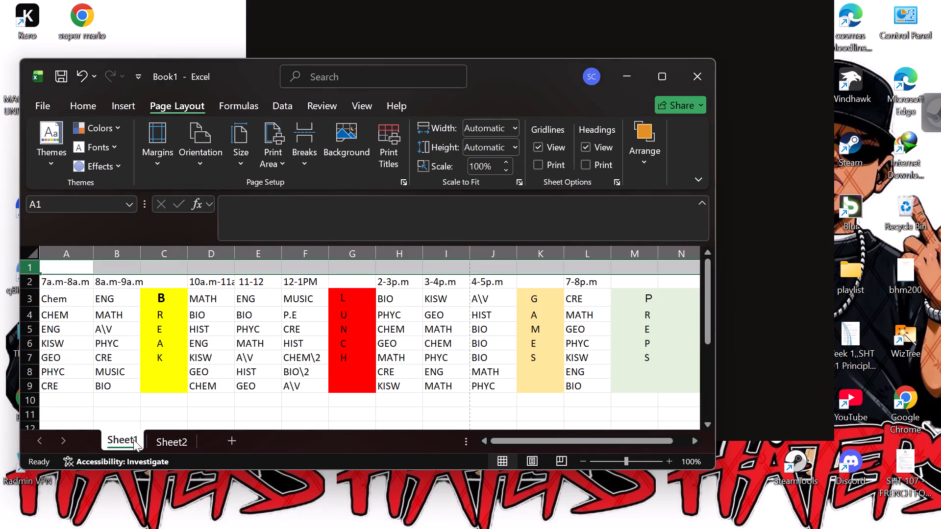
Select columns B, C and D together on Sheet1, from 8a.m-9a.m through BREAK to the 10a.m-11am lessons.
left_click(161, 433)
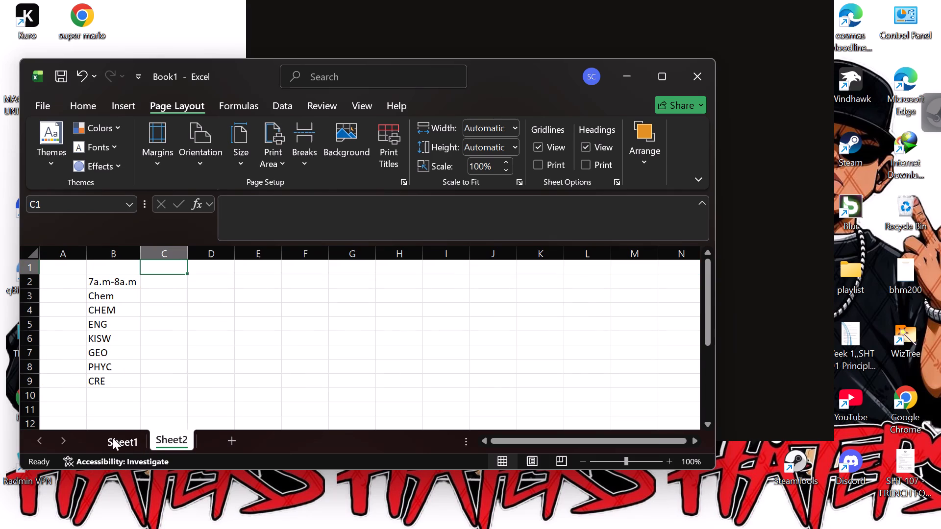
left_click(111, 438)
left_click(117, 260)
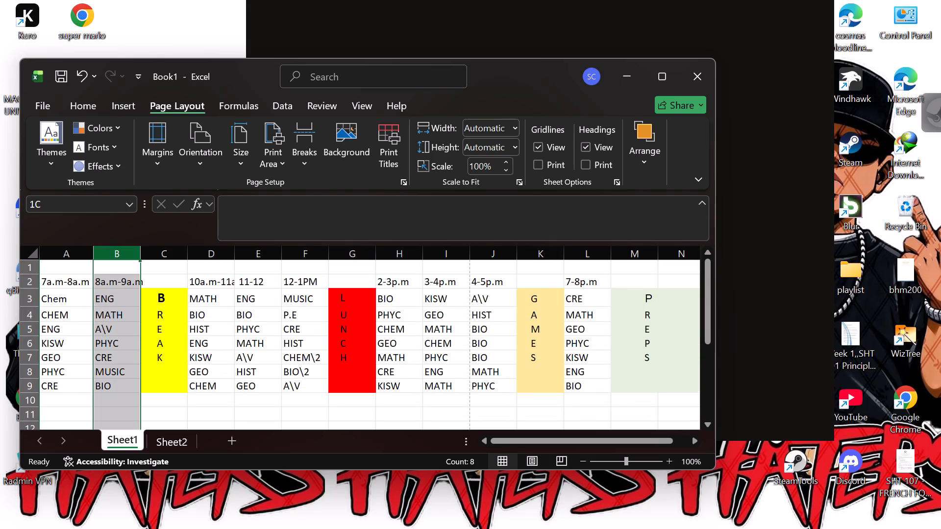
left_click(154, 256, "ctrl")
left_click(208, 254, "ctrl")
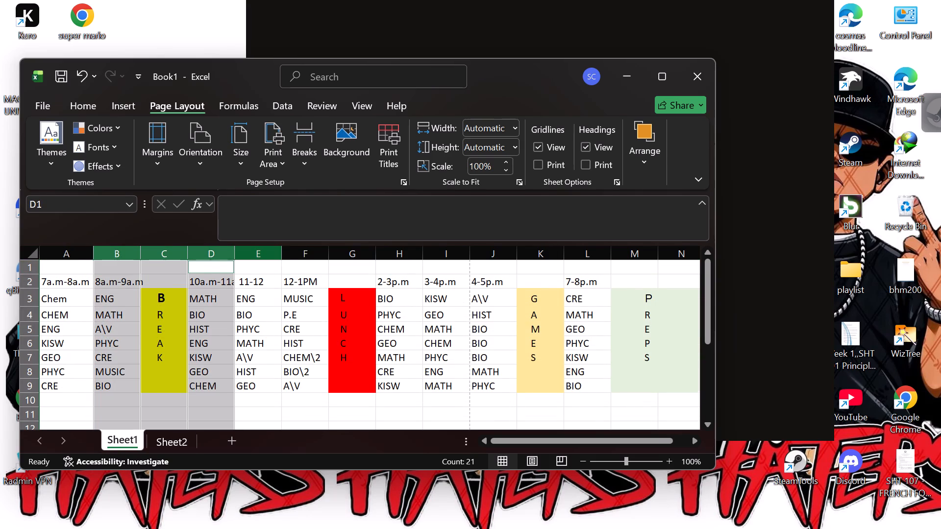
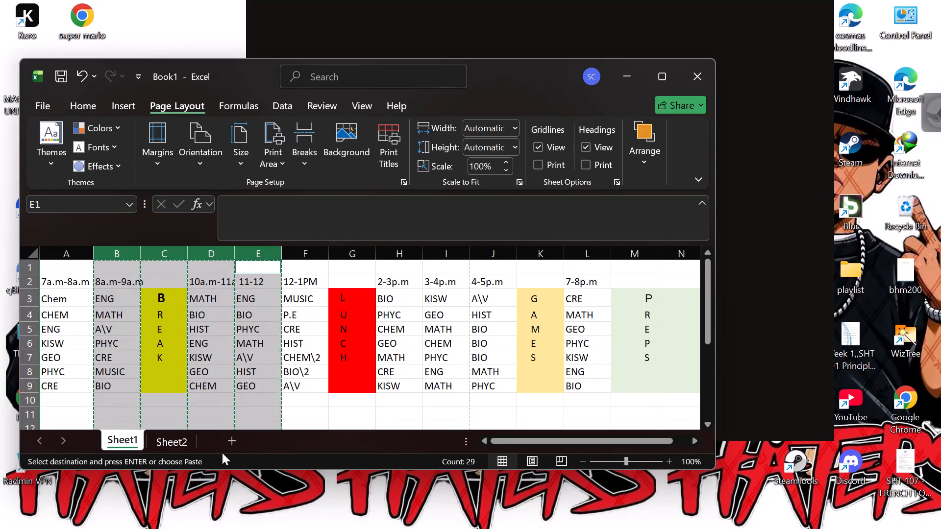
Paste the copied columns B to E into Sheet2, starting at C1.
left_click(172, 447)
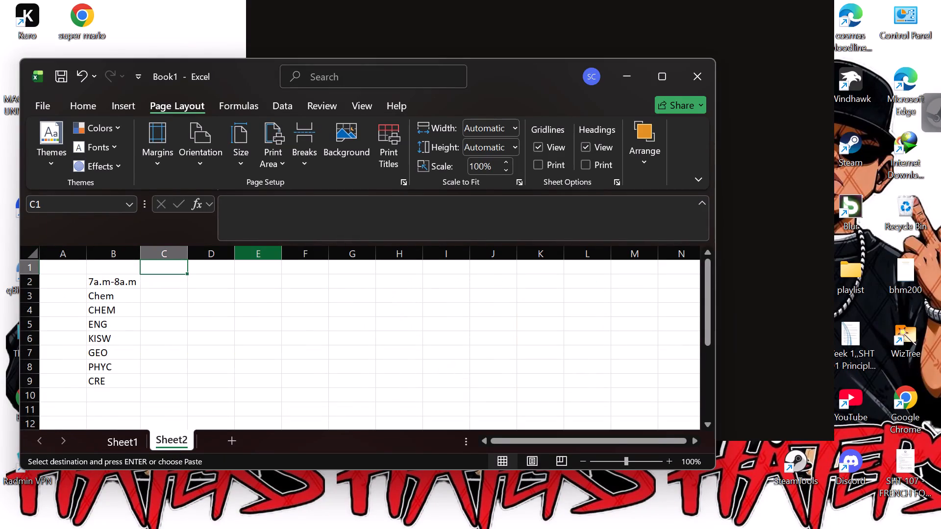
key("ctrl+v")
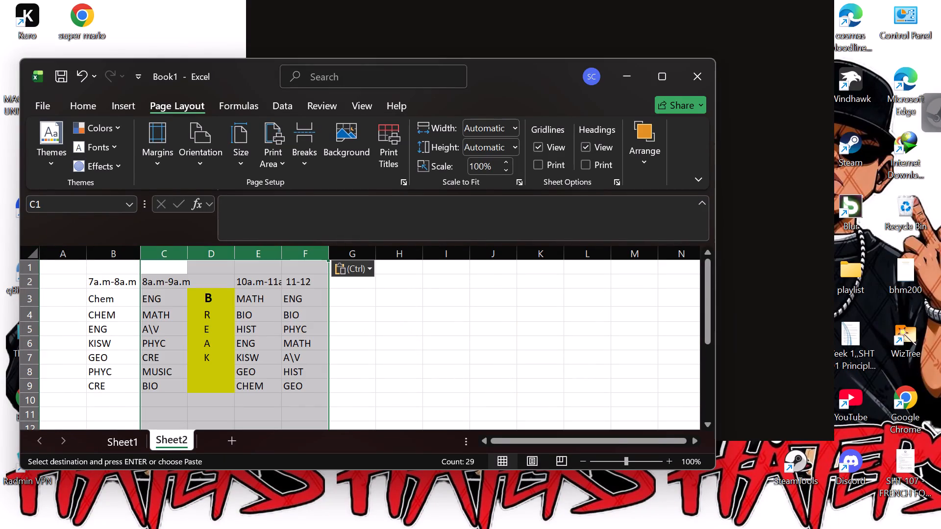
left_click(376, 310)
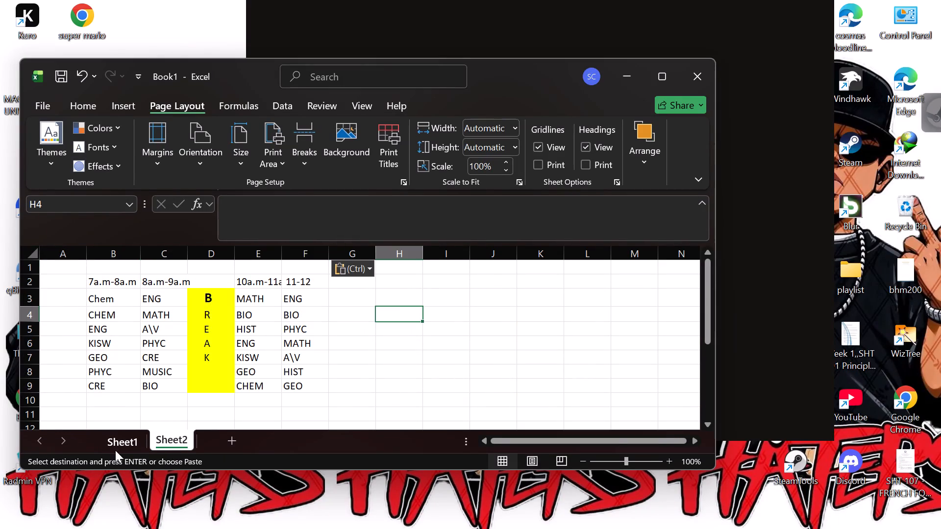
Copy columns F to N of Sheet1, from 12-1PM through PREPS, and paste them into Sheet2 starting at G1.
left_click(114, 439)
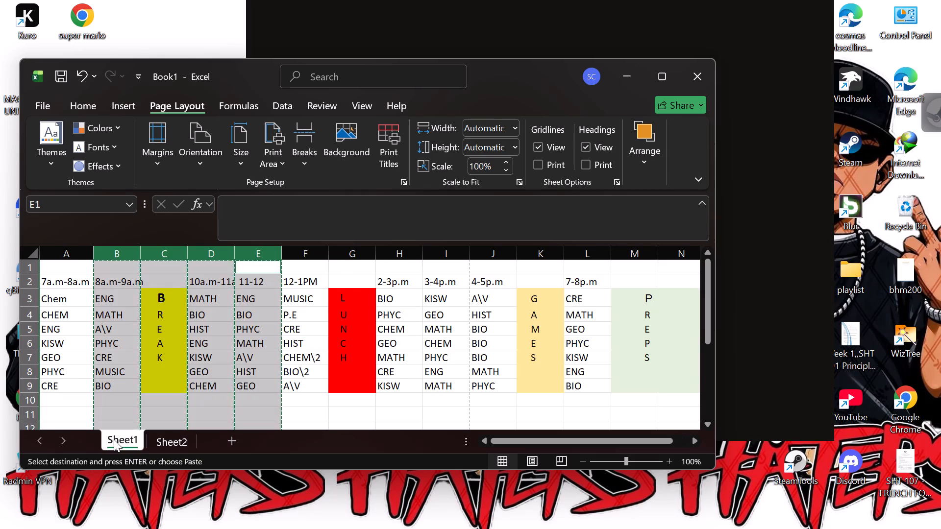
left_click(300, 254)
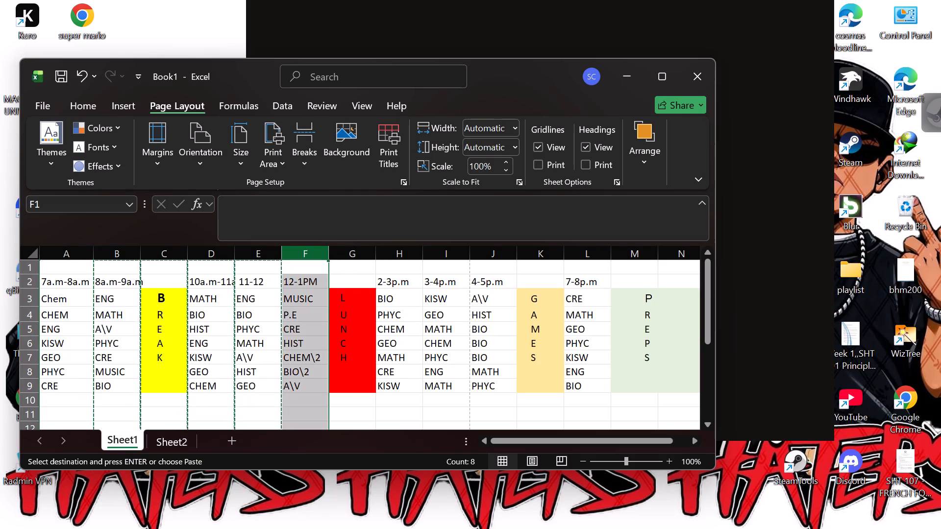
left_click(344, 252, "ctrl")
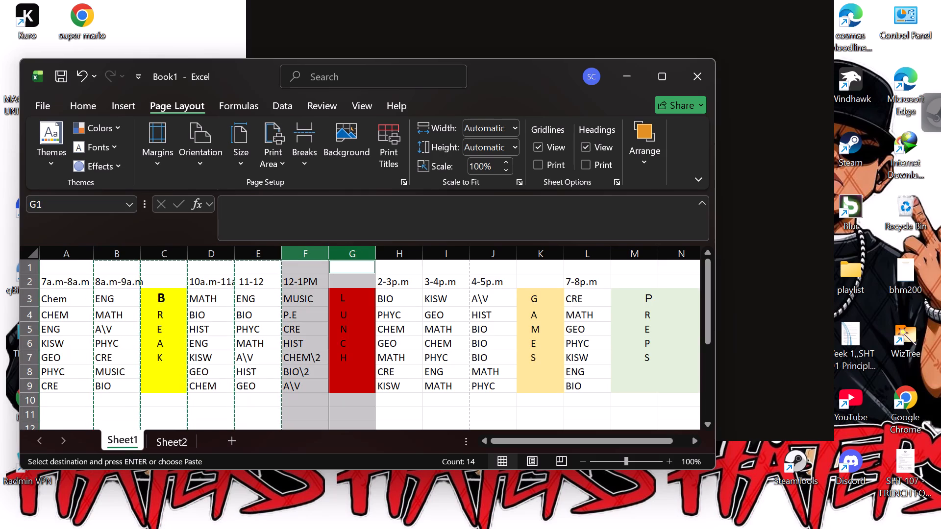
left_click(392, 258, "ctrl")
left_click(459, 258, "ctrl")
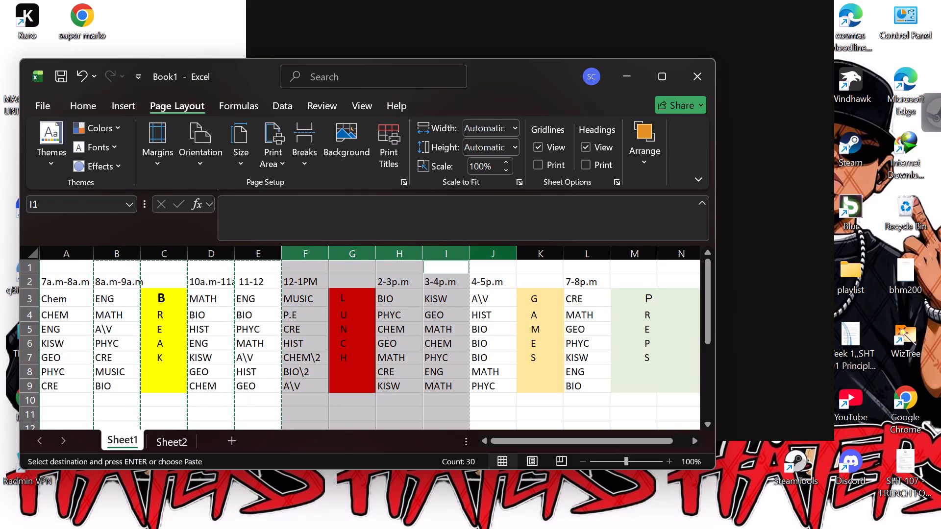
left_click(488, 252, "ctrl")
left_click_drag(534, 254, 580, 251, "ctrl")
left_click(580, 251, "ctrl")
left_click(637, 252, "ctrl")
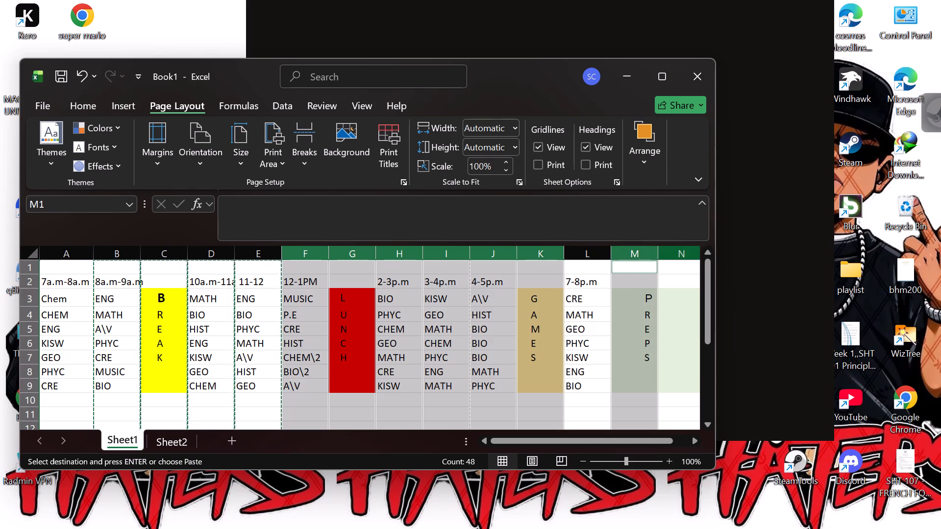
left_click(671, 255, "ctrl")
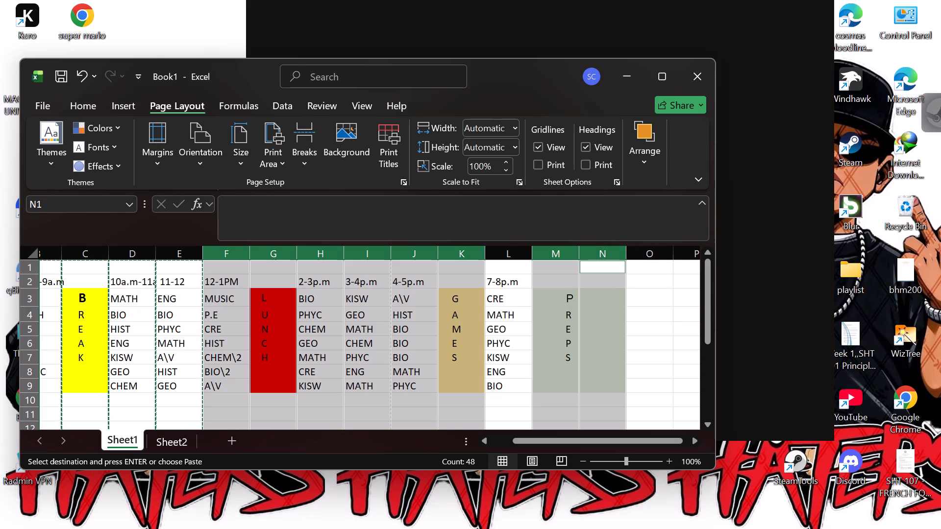
left_click(504, 254, "ctrl")
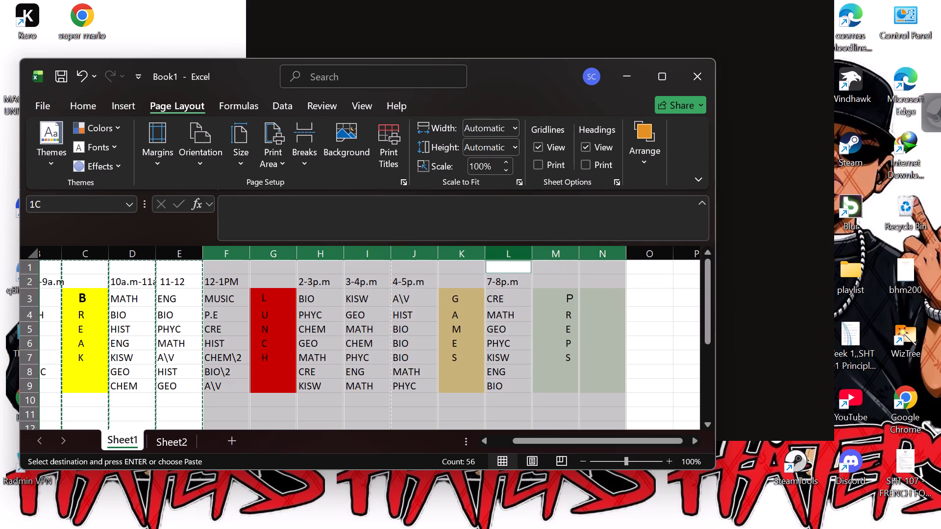
key("ctrl+c")
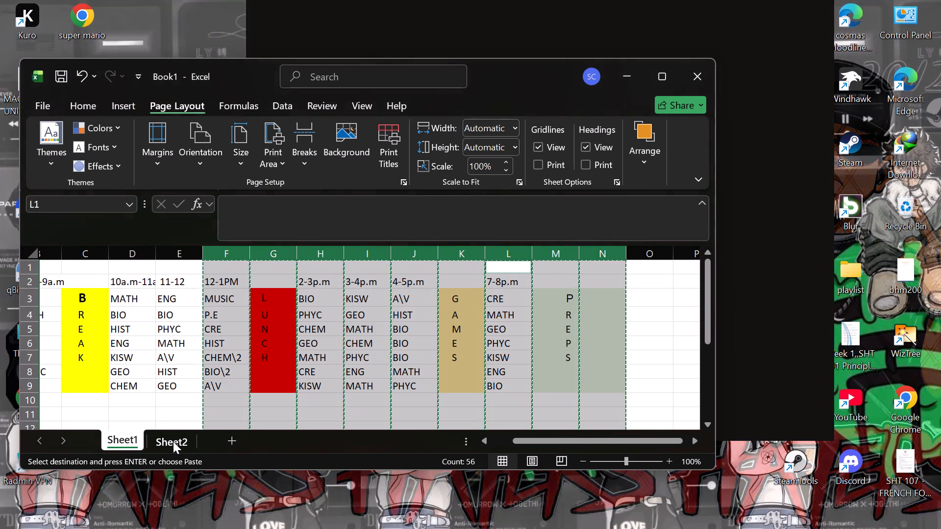
left_click(173, 441)
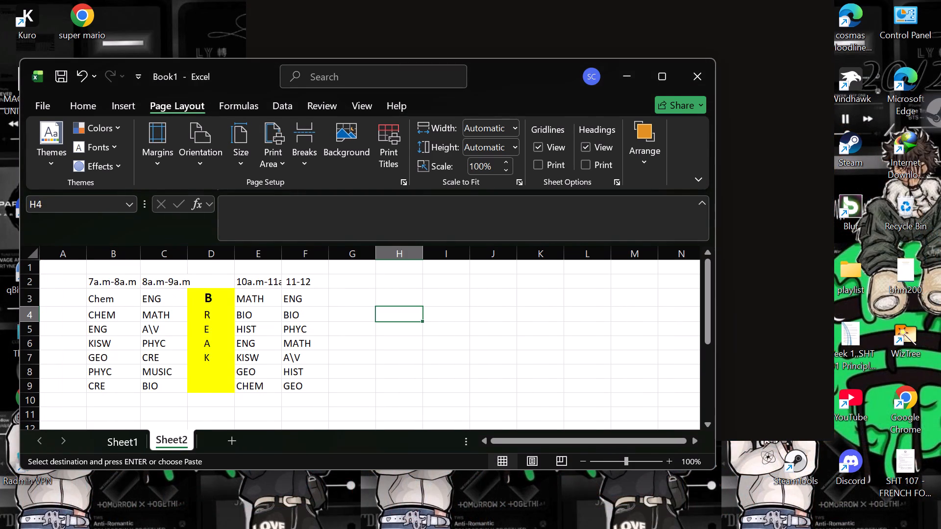
left_click(346, 271)
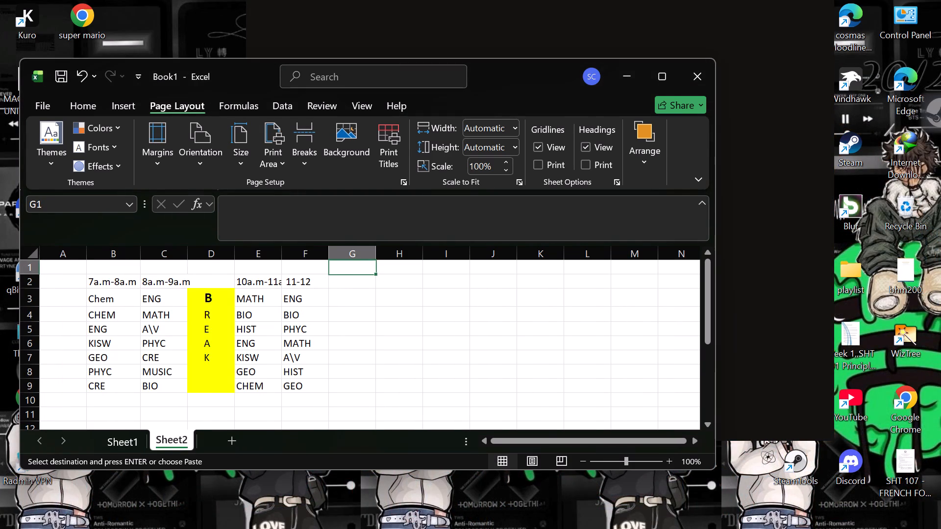
key("ctrl+v")
scroll(346, 271, "left", 1)
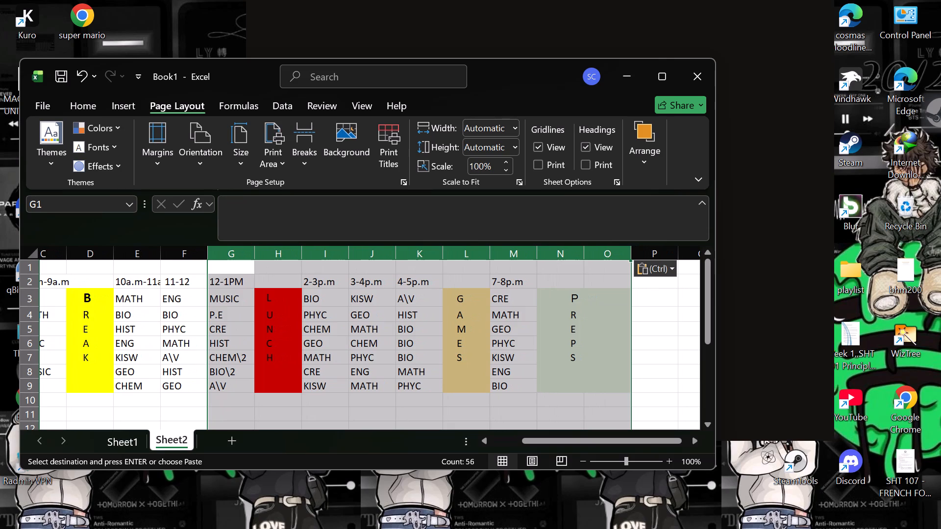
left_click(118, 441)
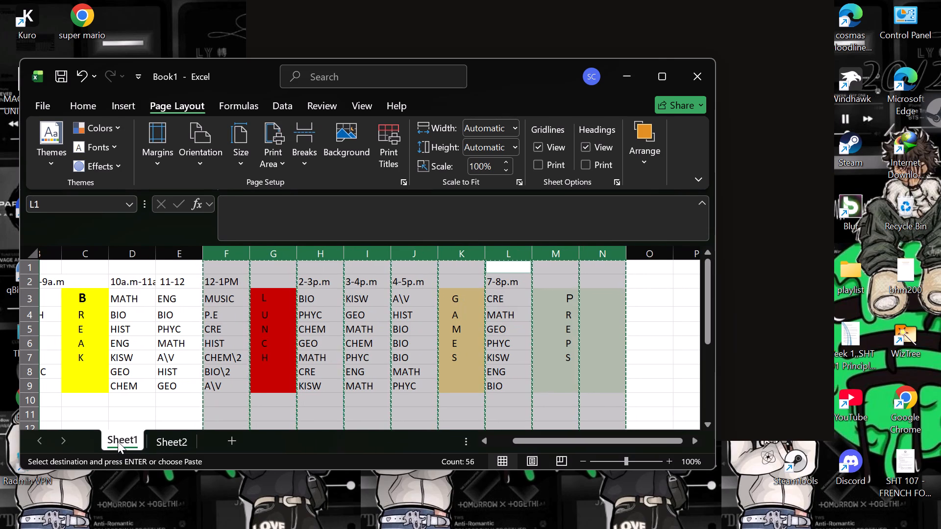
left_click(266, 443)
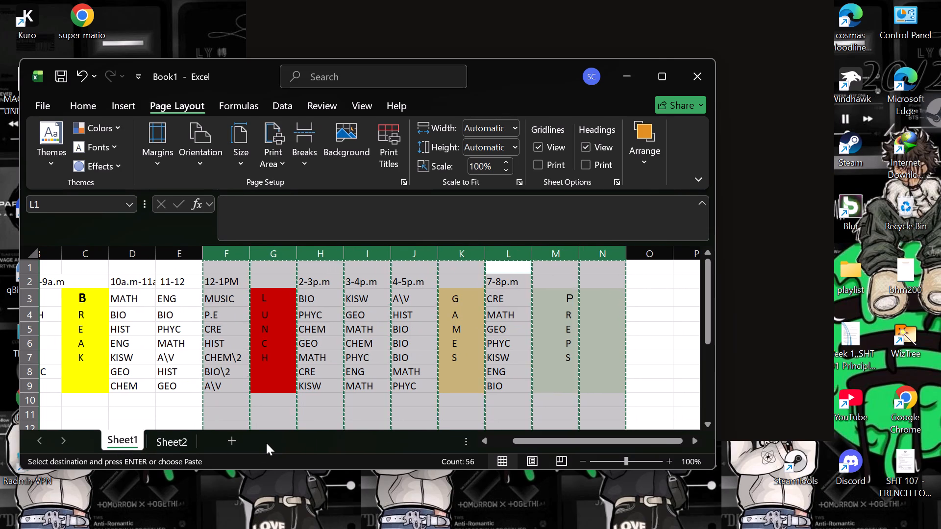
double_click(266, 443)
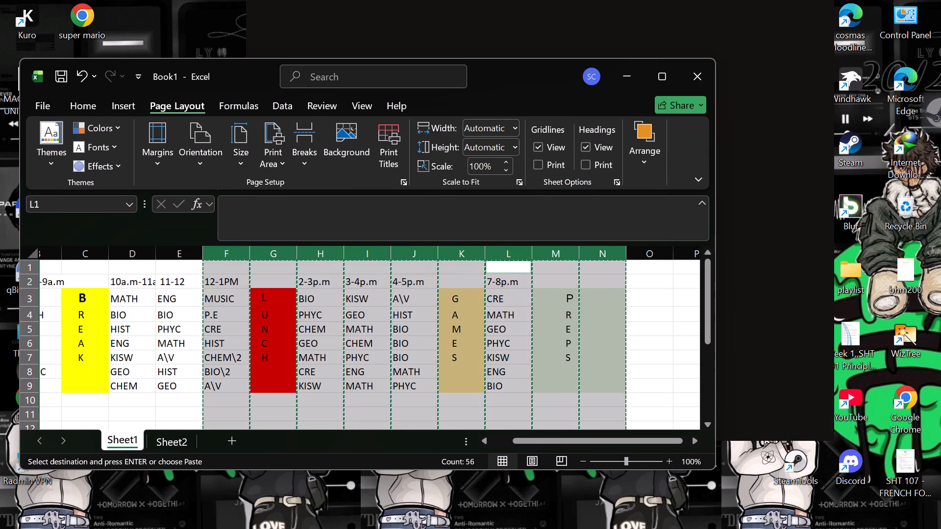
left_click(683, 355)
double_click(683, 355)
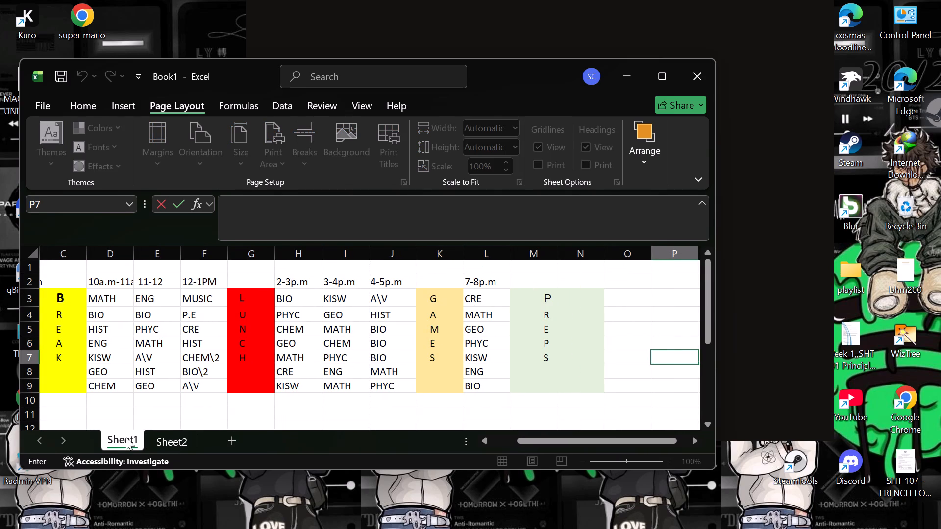
Merge and center the whole of row 1 above the timetable on Sheet2.
left_click(159, 440)
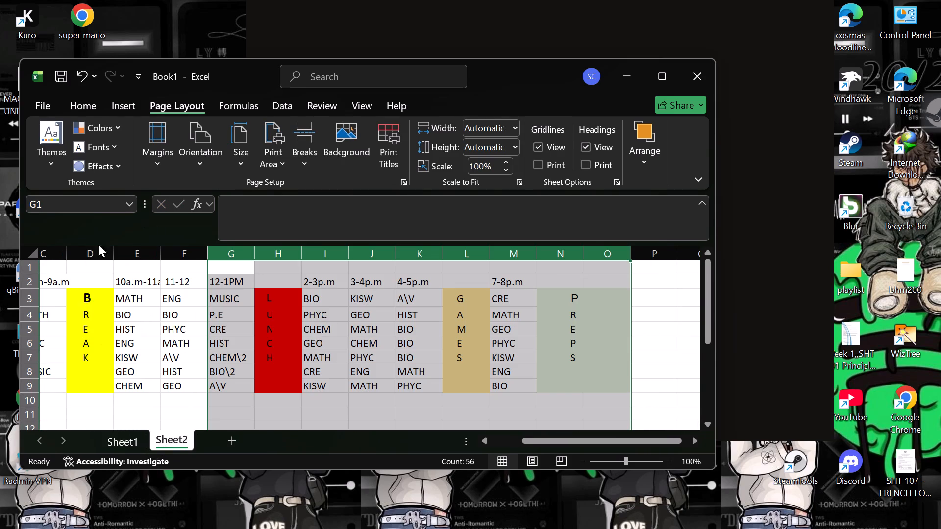
left_click(30, 267)
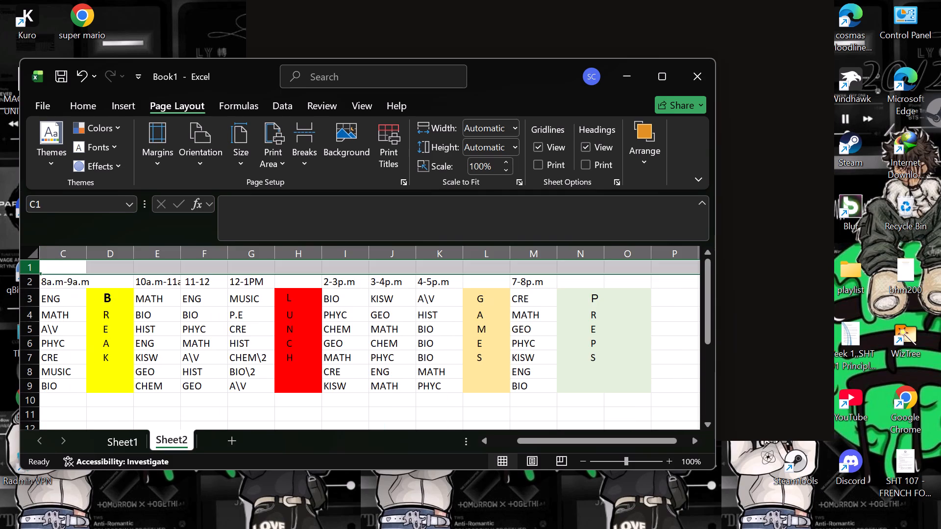
left_click(30, 267)
right_click(30, 267)
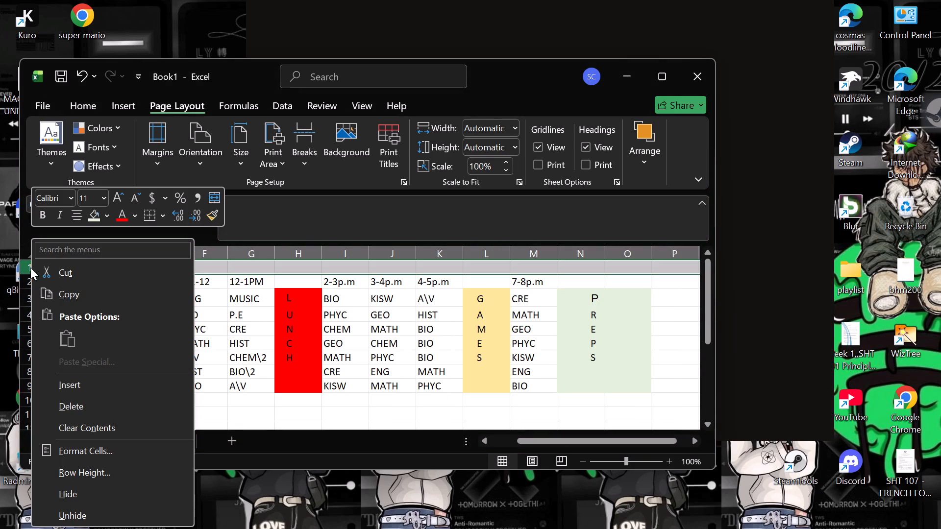
left_click(213, 195)
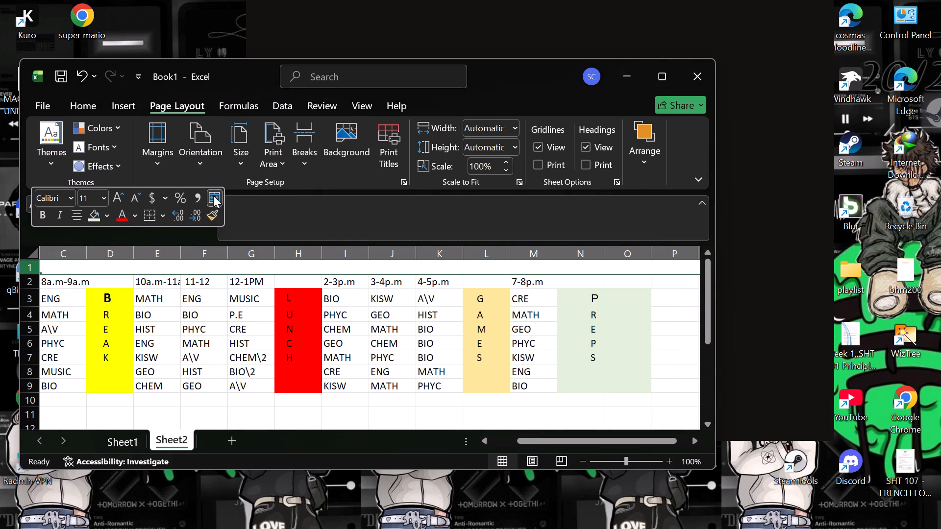
Enter the title FORM 4 EMP TIME TABLE in the merged row 1 above the timetable.
scroll(161, 360, "right", 3)
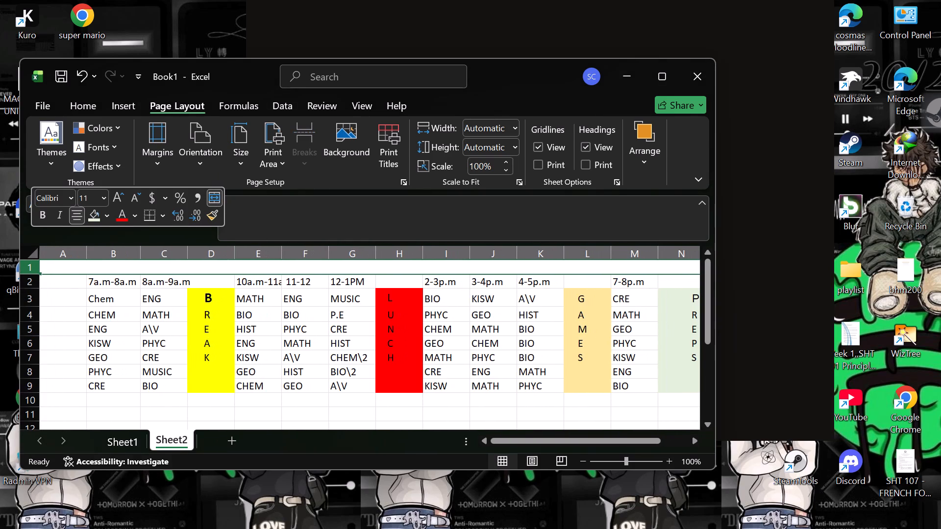
left_click(348, 265)
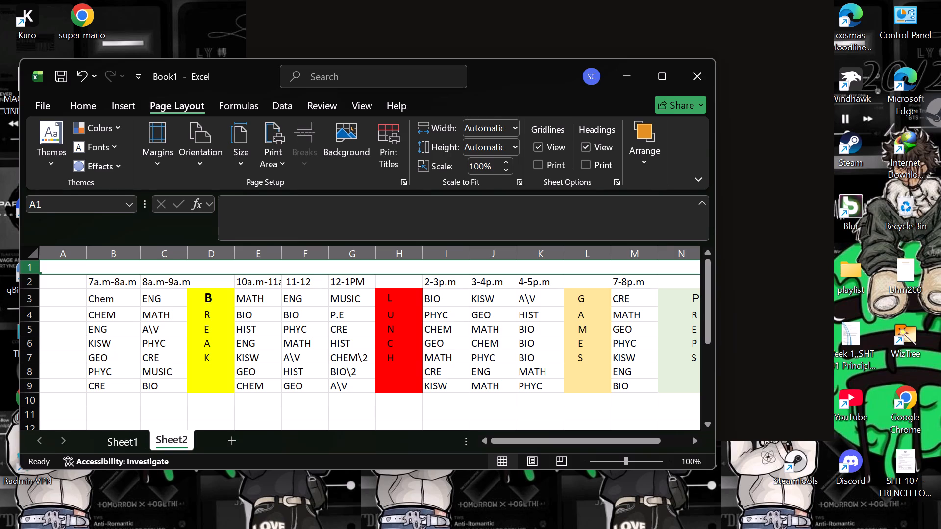
left_click(328, 265)
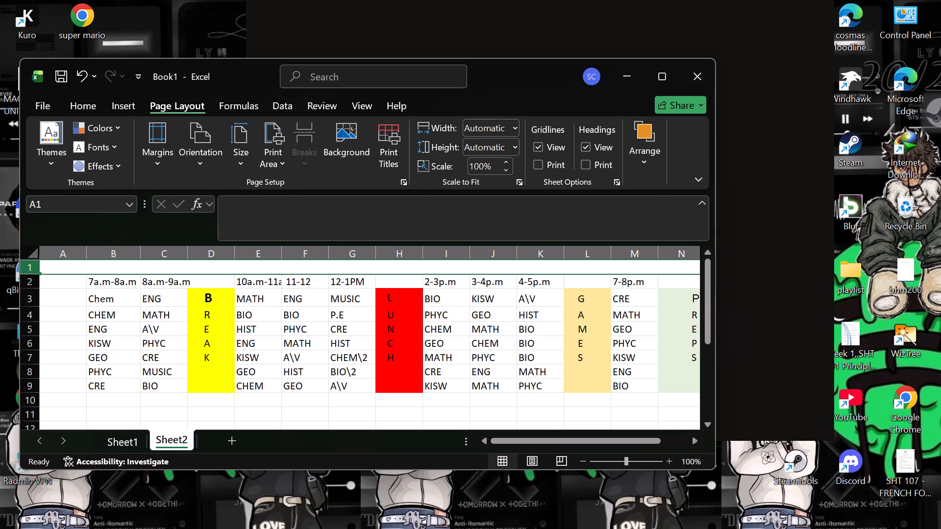
left_click(309, 269)
left_click(236, 268)
scroll(236, 268, "up", 1)
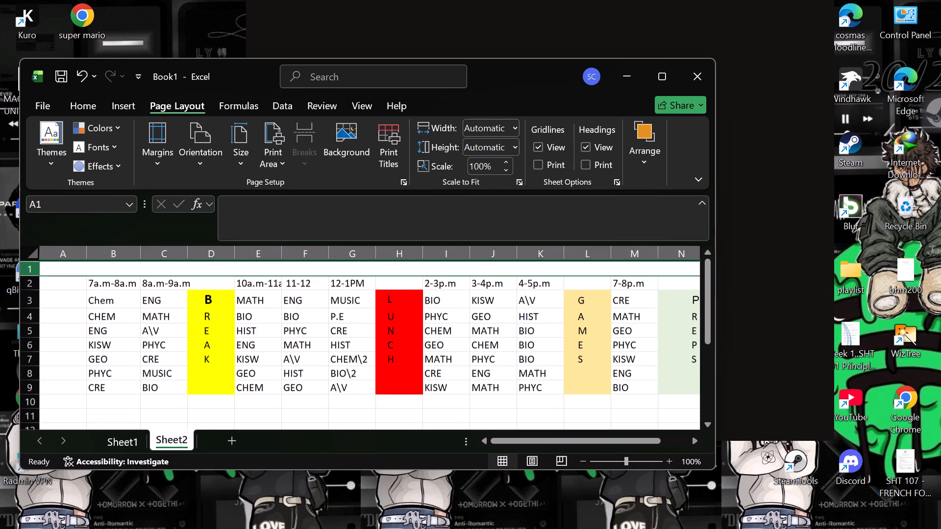
left_click(236, 268)
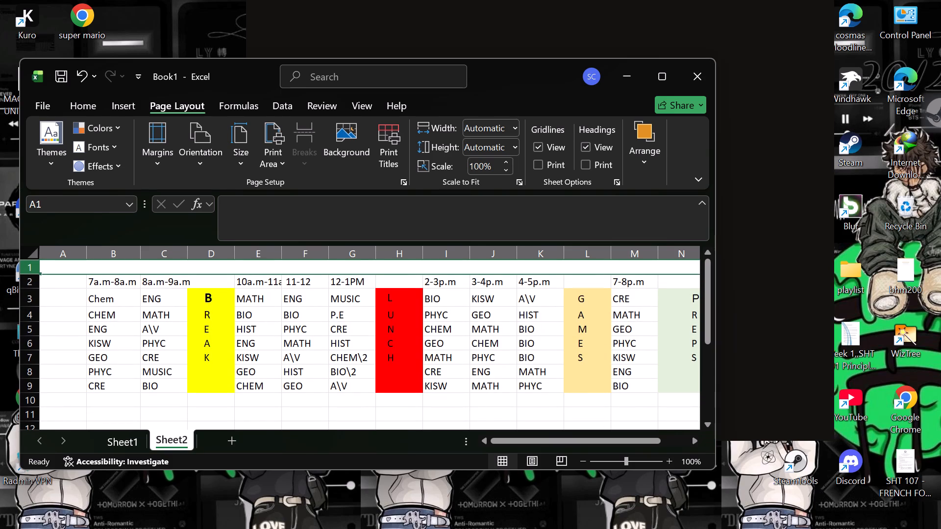
key("l")
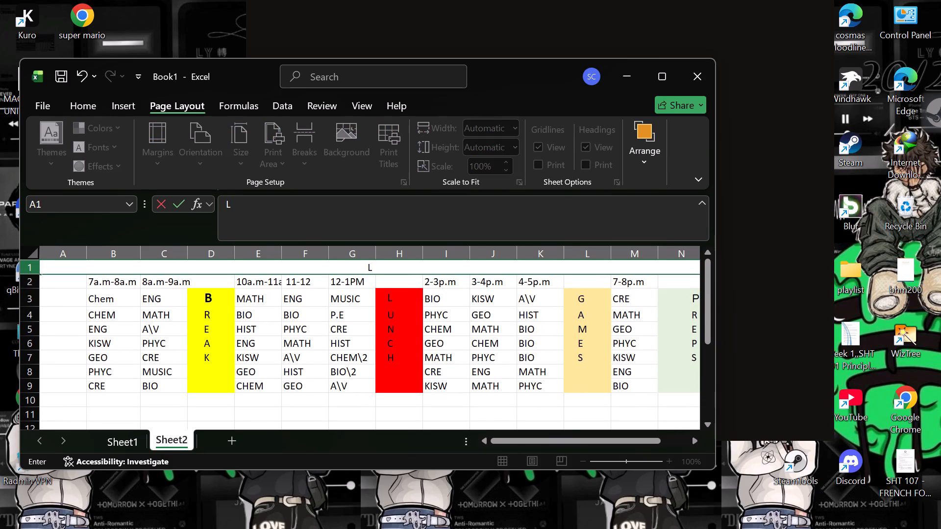
key("BackSpace")
key("f")
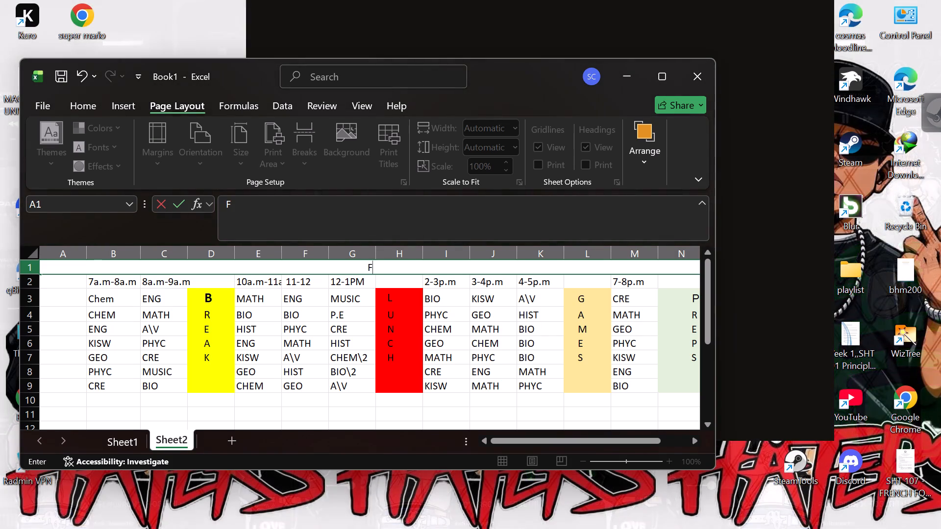
key("o")
type("RM")
key("space")
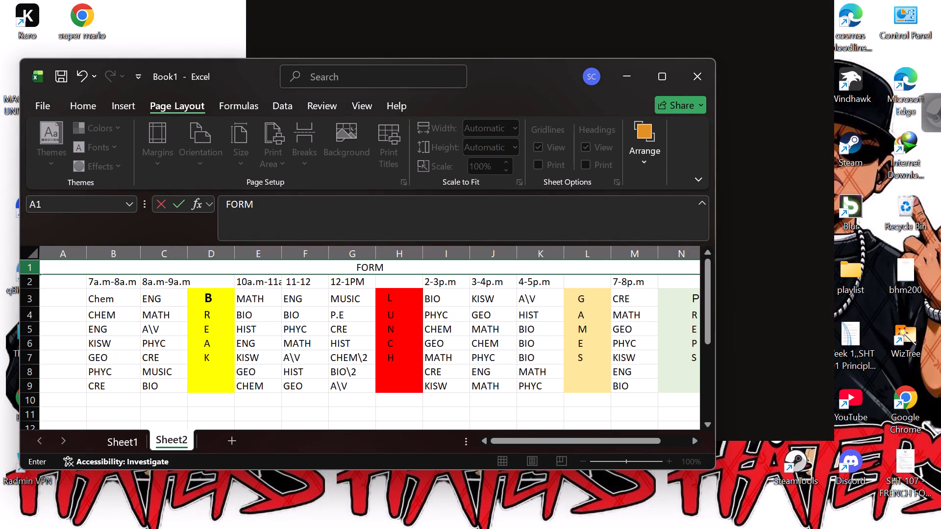
type("4")
key("space")
type("EMP")
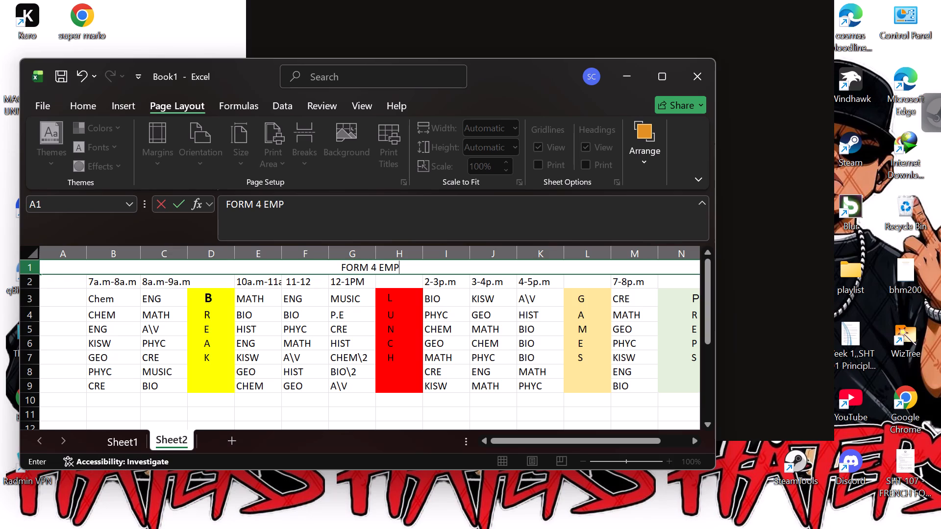
key("space")
type("TIM")
key("e")
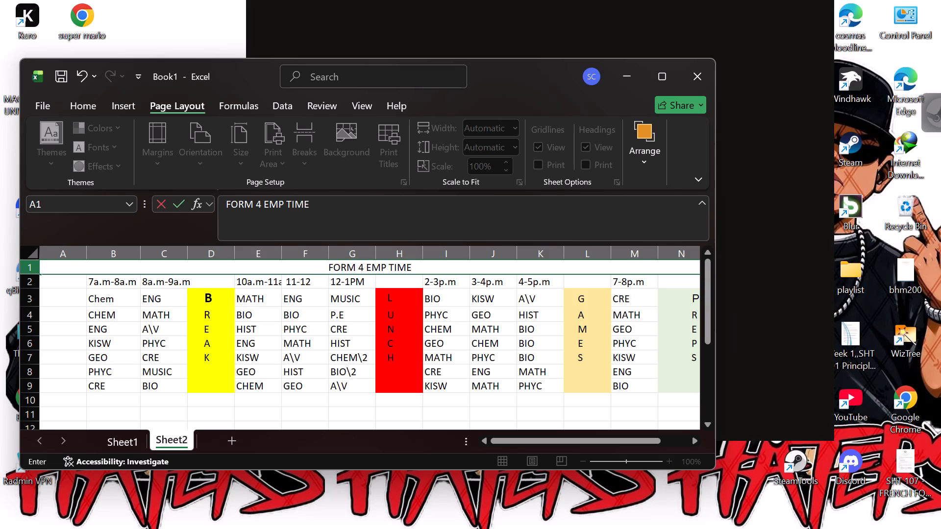
key("space")
type("TE")
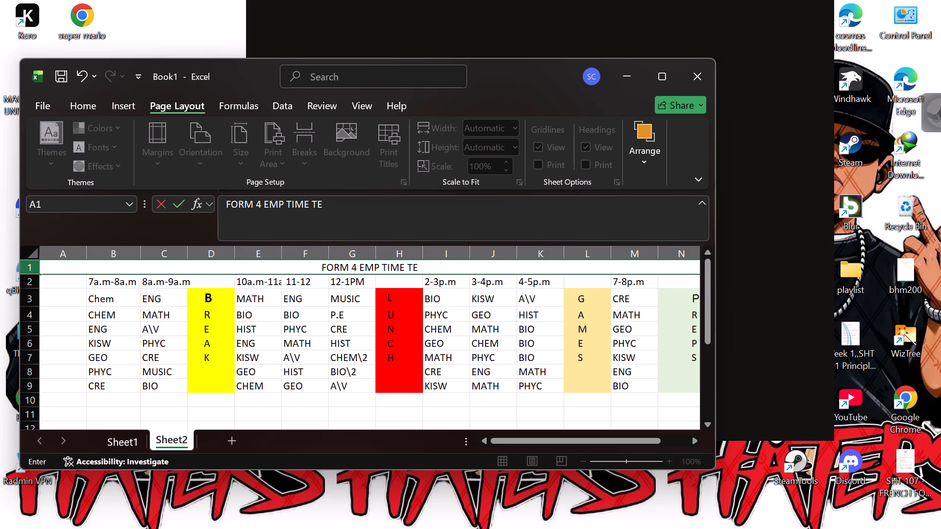
key("BackSpace")
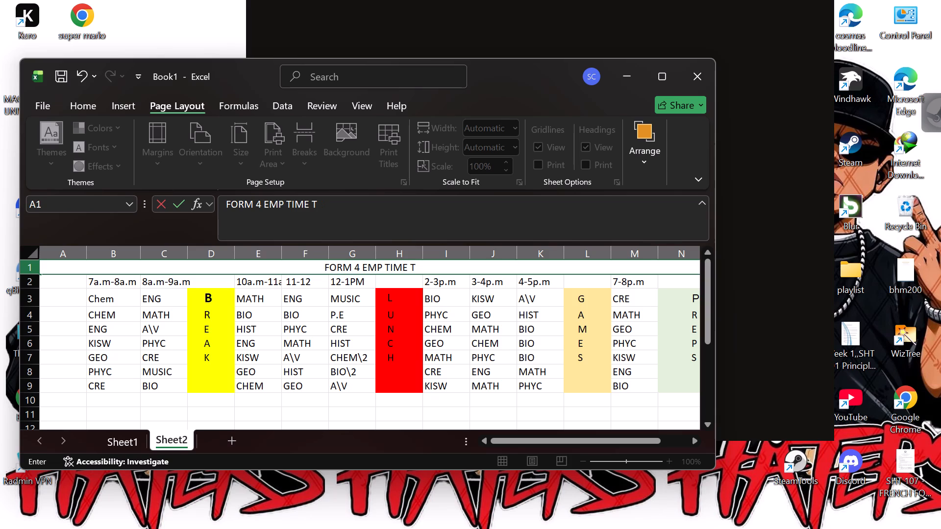
key("a")
type("BLEL")
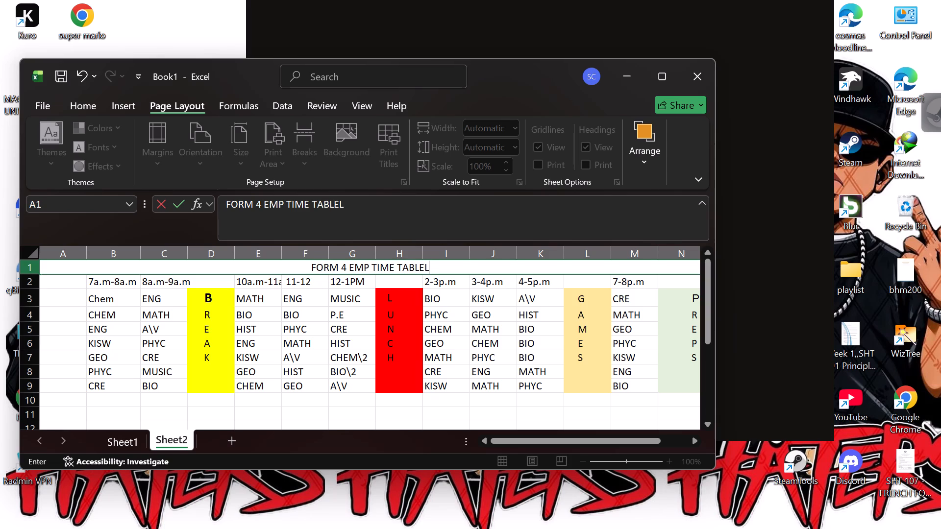
key("BackSpace")
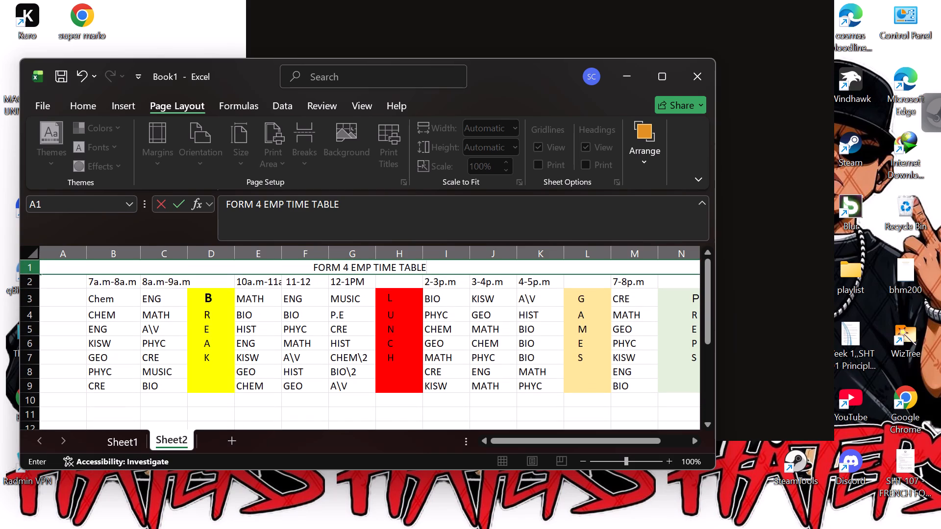
Enter the label TIME in cell A2, beside the 7a.m-8a.m header.
left_click(52, 280)
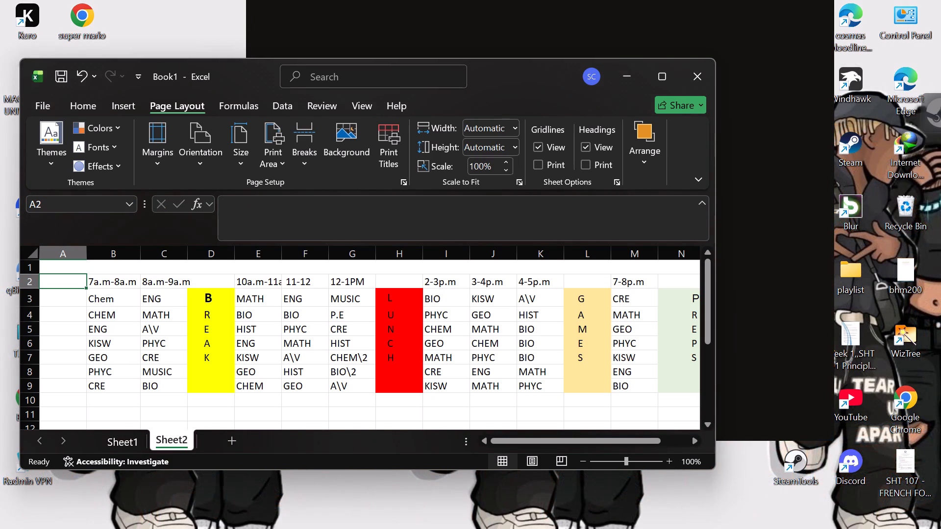
key("t")
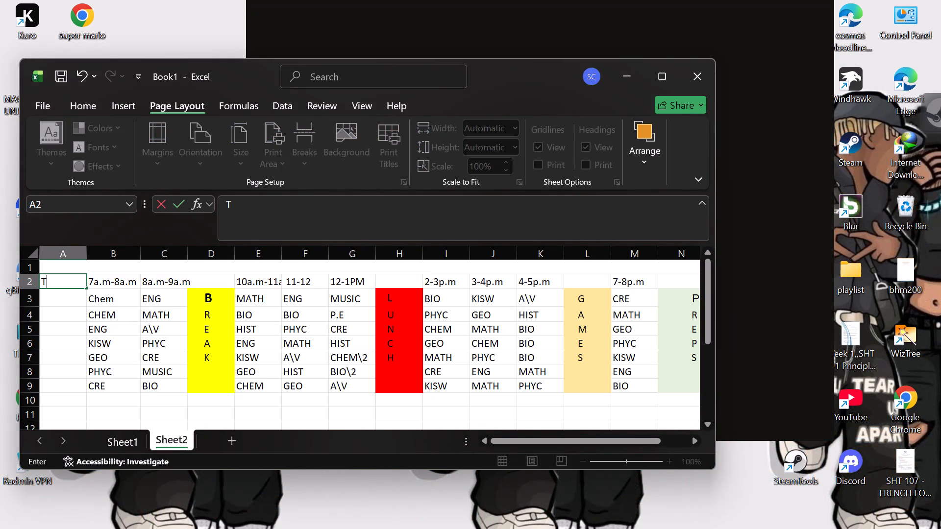
type("IME")
Fill the TIME cell A2 with the light orange theme colour.
left_click(70, 281)
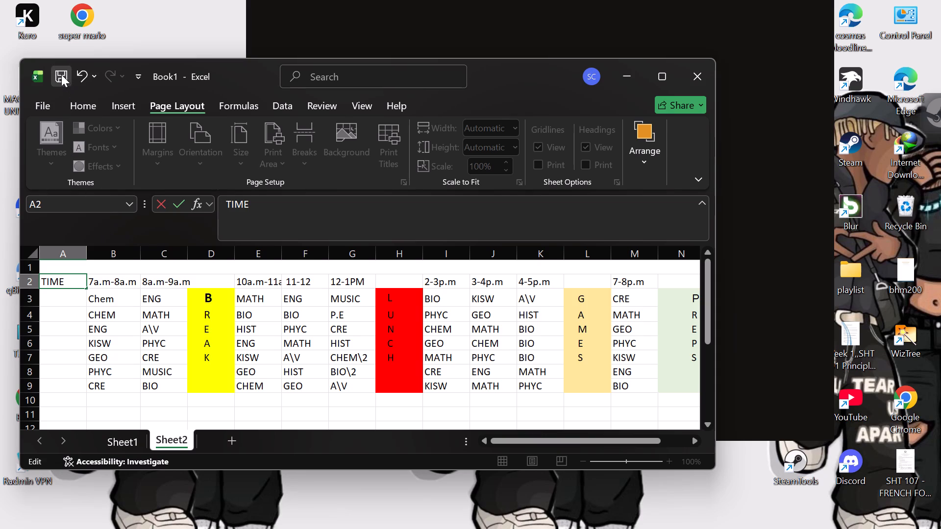
left_click(72, 105)
left_click(72, 105)
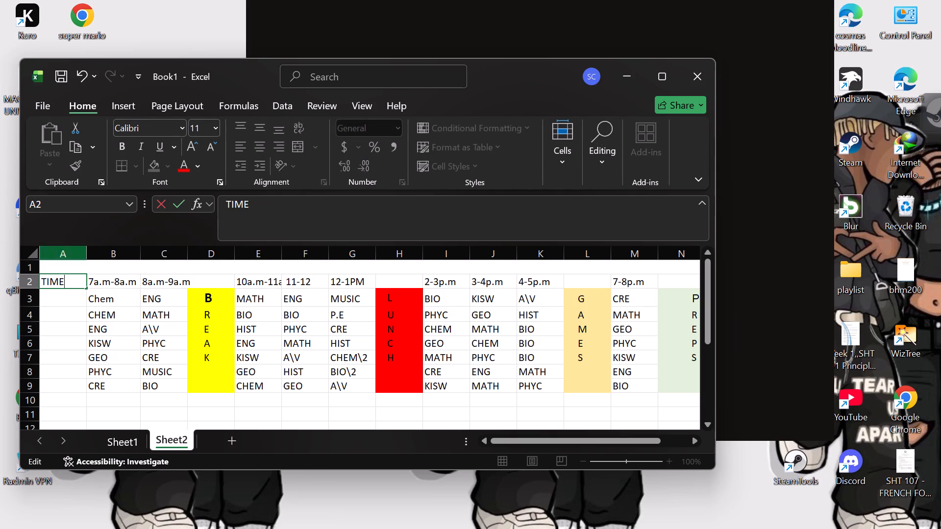
left_click(74, 283)
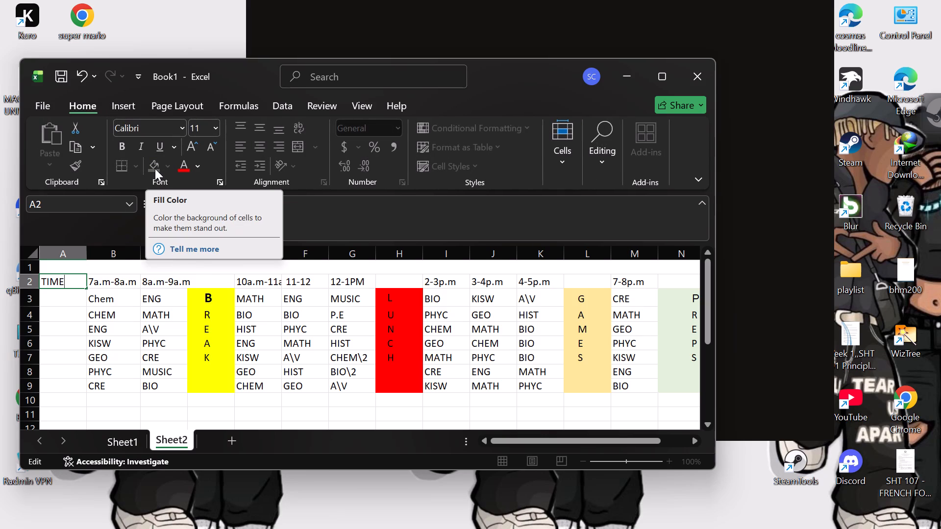
left_click(155, 168)
left_click(51, 303)
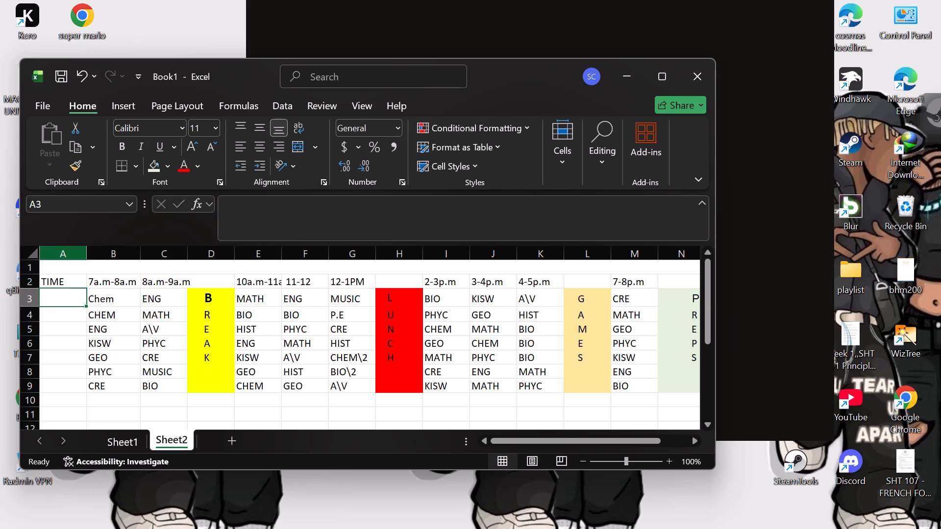
left_click(61, 286)
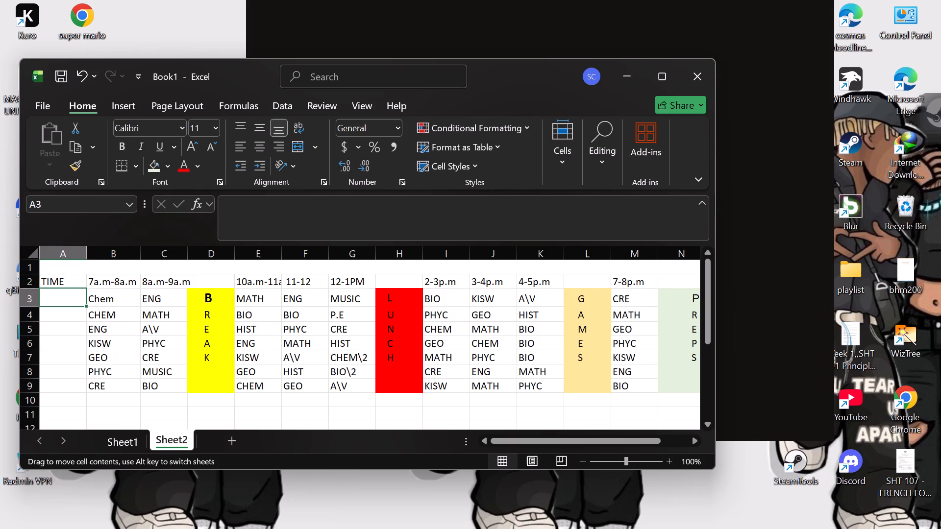
key("Down")
key("Up")
key("Up")
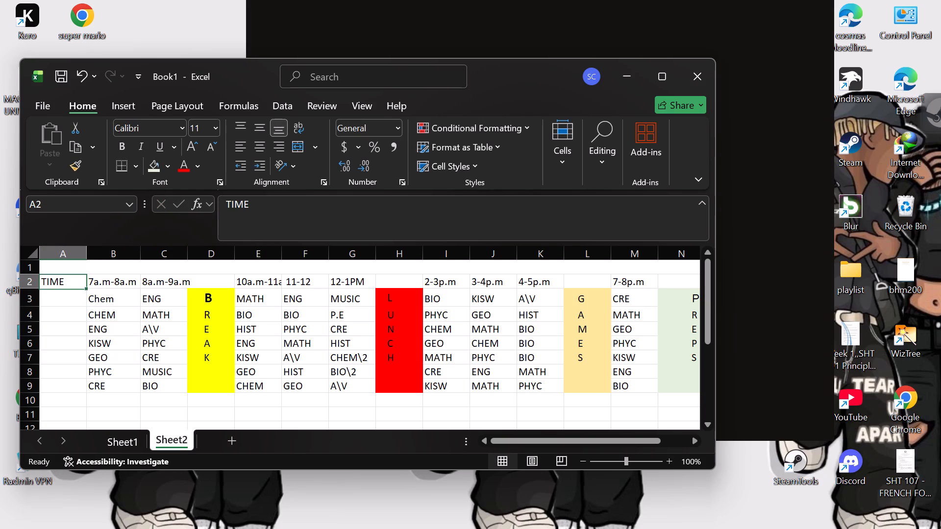
left_click(151, 167)
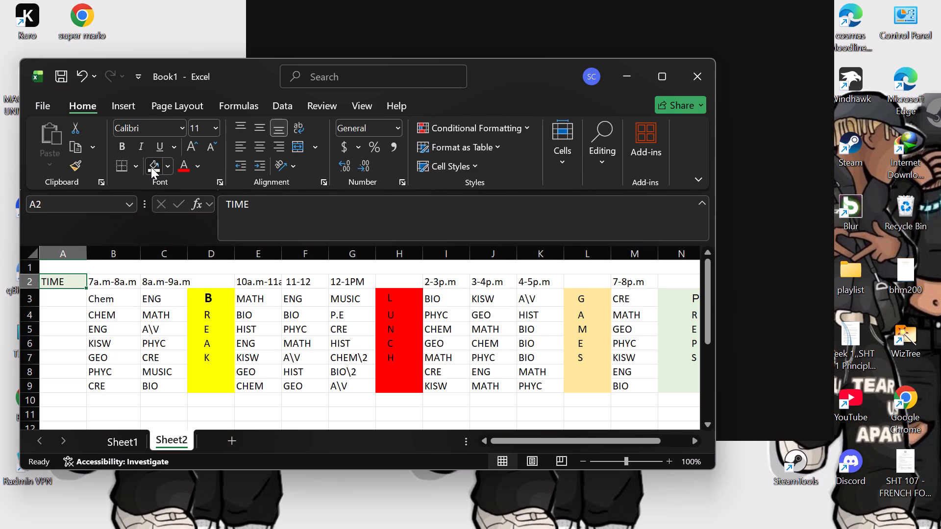
left_click(85, 76)
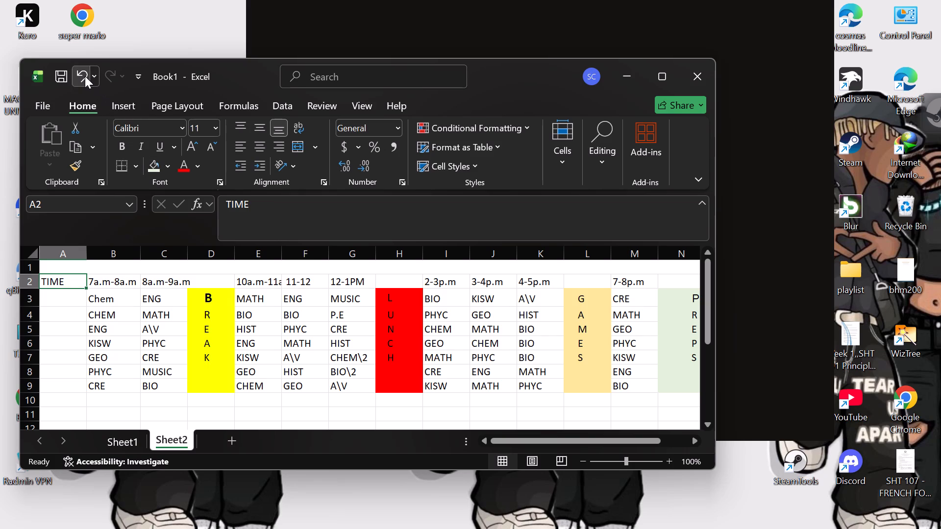
left_click(167, 164)
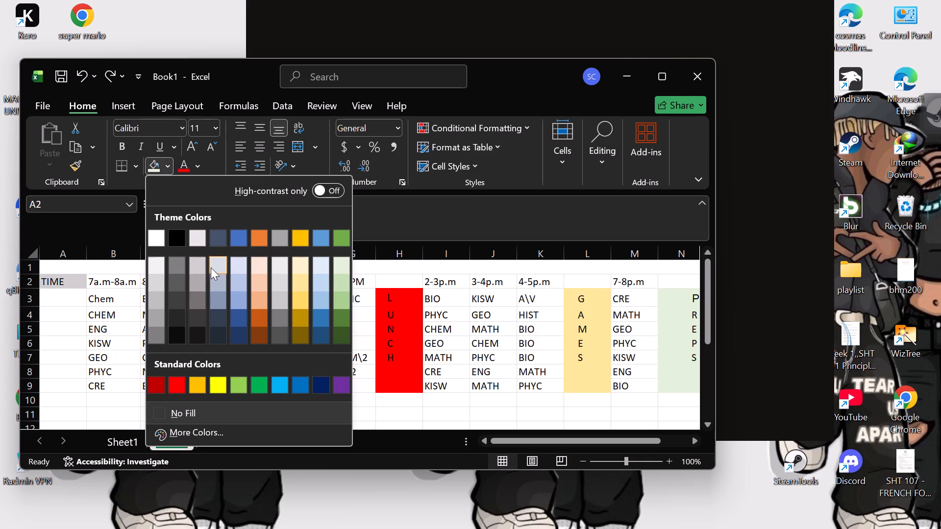
left_click(268, 304)
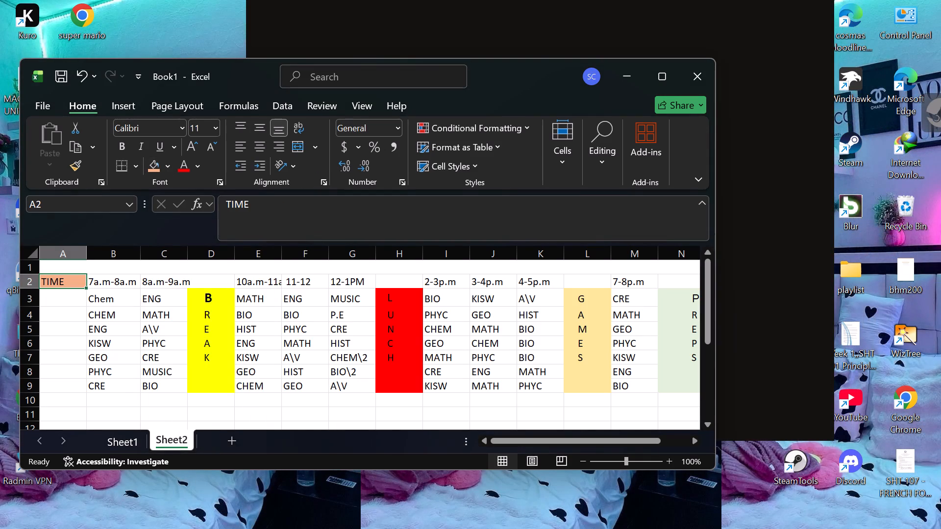
Fill the morning time headers 7a.m-8a.m, 8a.m-9a.m, 10a.m-11am, 11-12 and 12-1PM in row 2 with the same light orange.
left_click(113, 287)
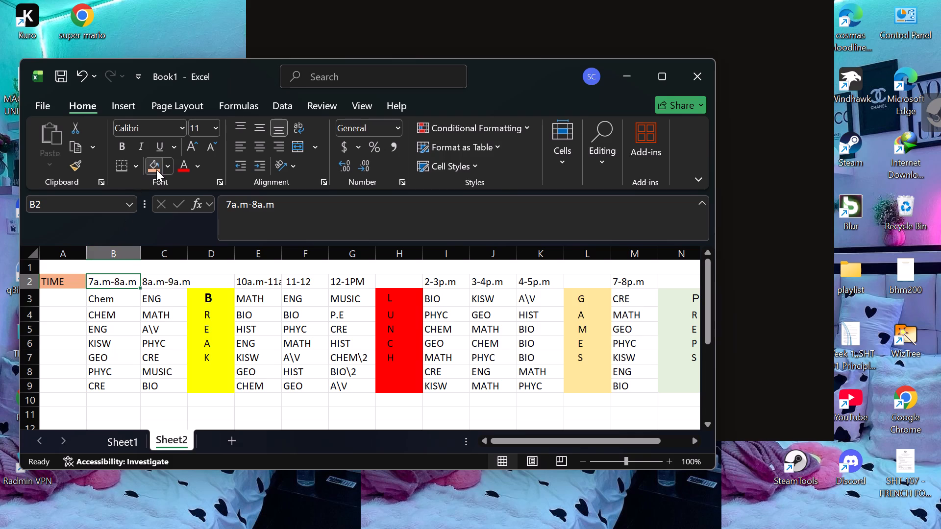
left_click(156, 169)
left_click(166, 279)
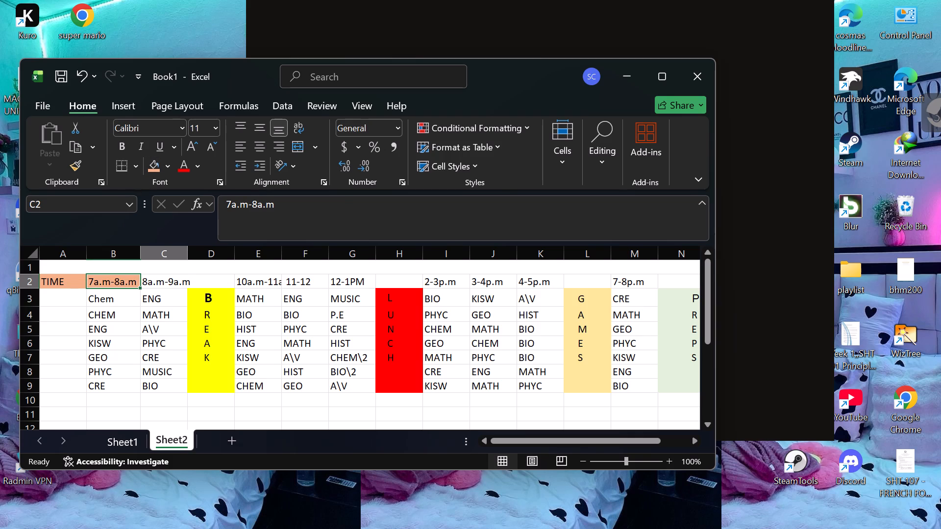
left_click(154, 168)
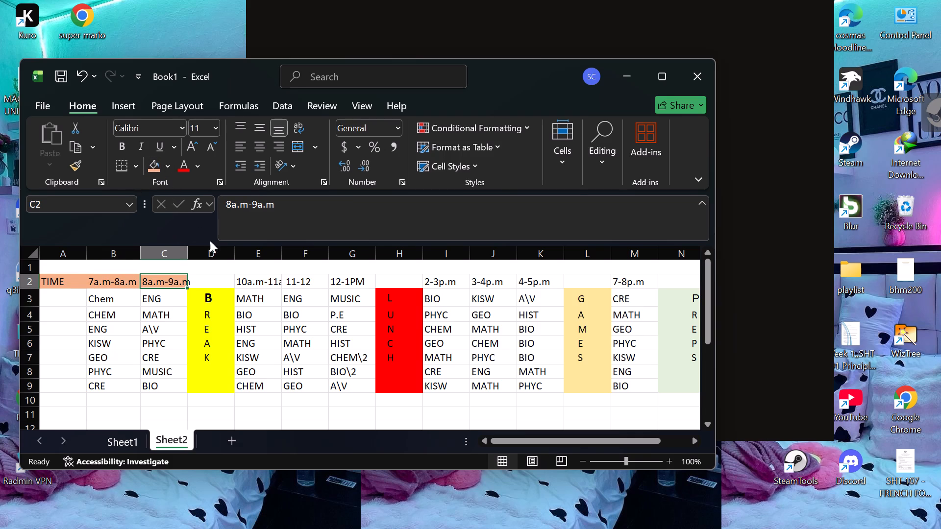
left_click(251, 284)
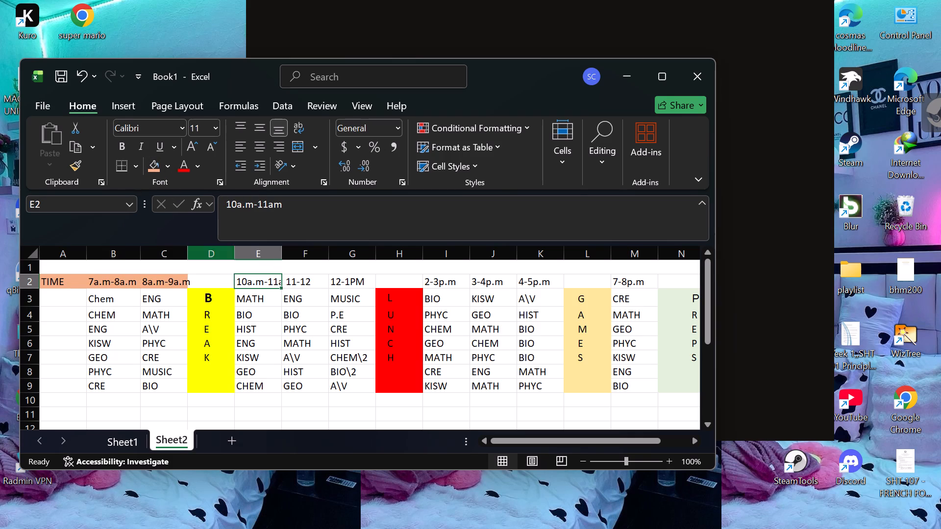
left_click(158, 169)
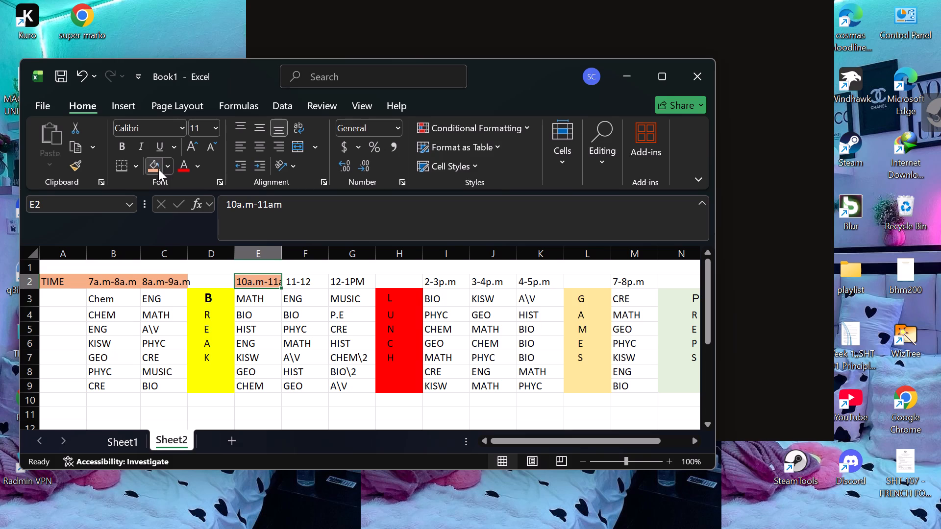
left_click(301, 281)
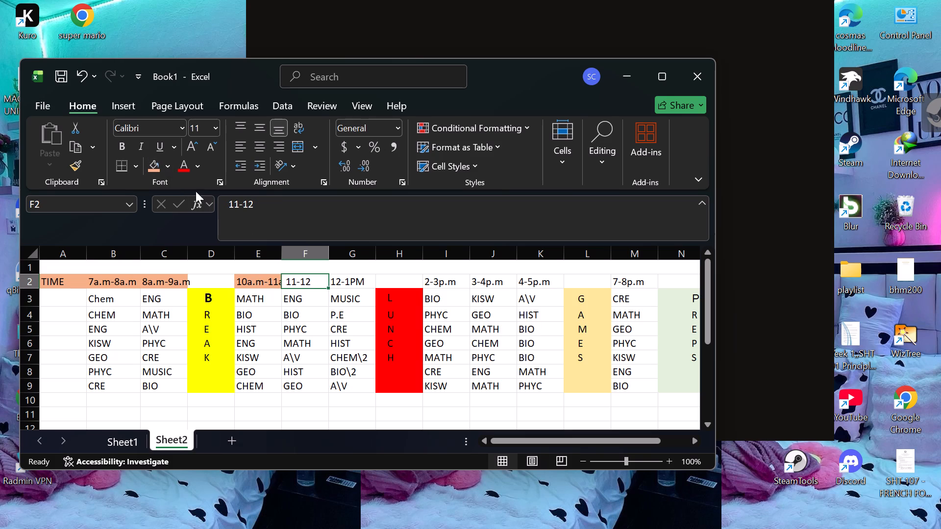
left_click(153, 167)
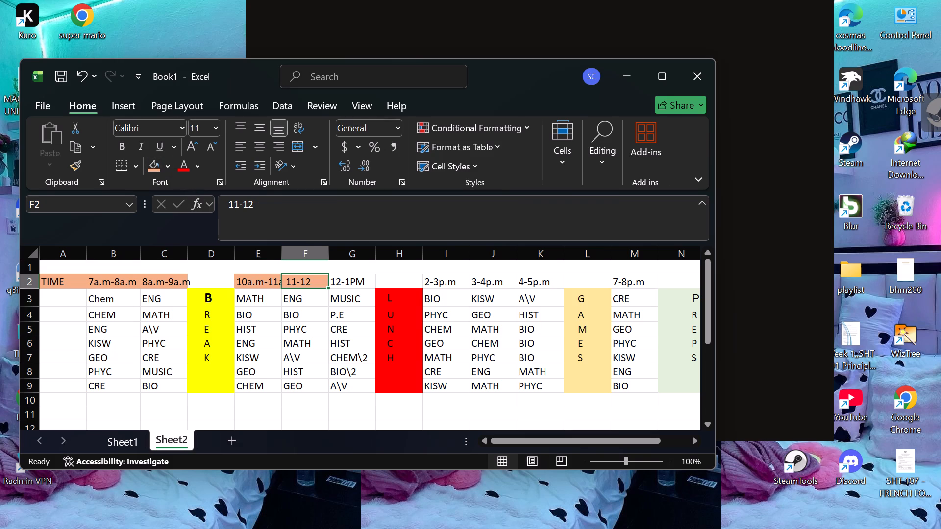
left_click(348, 284)
left_click(149, 169)
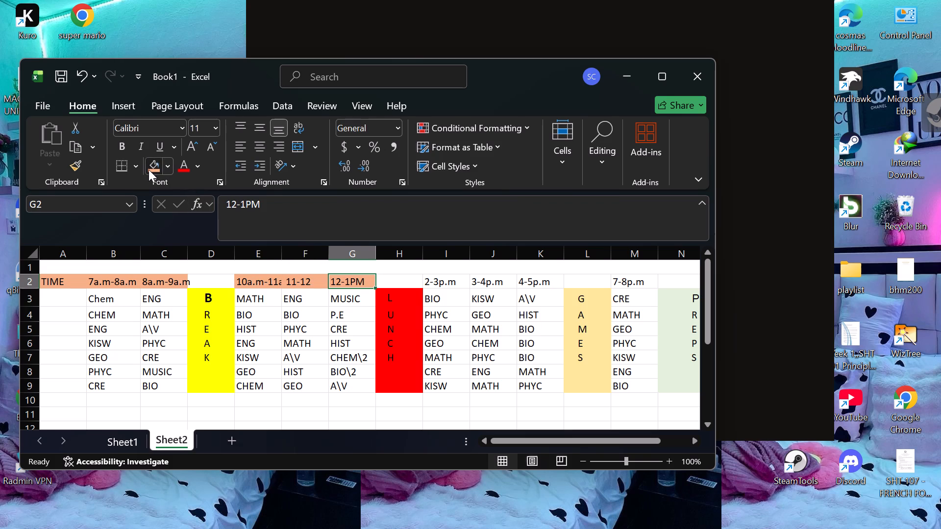
Fill the afternoon and evening headers 2-3p.m, 3-4p.m, 4-5p.m and 7-8p.m in row 2 with the same light orange.
left_click(441, 286)
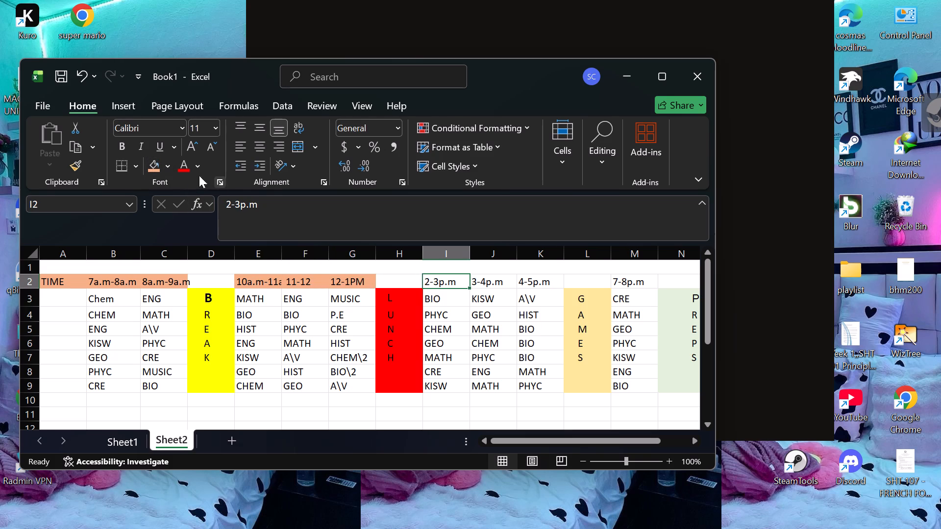
left_click(152, 167)
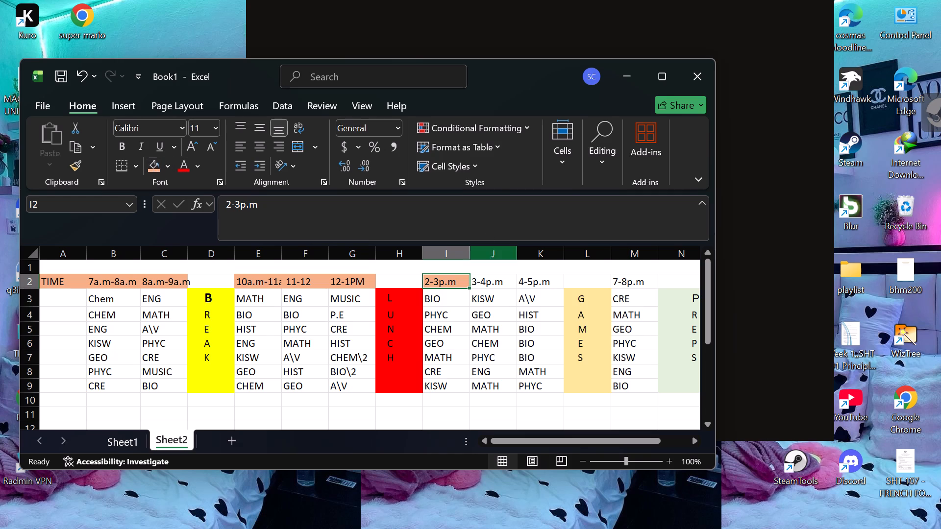
left_click(499, 283)
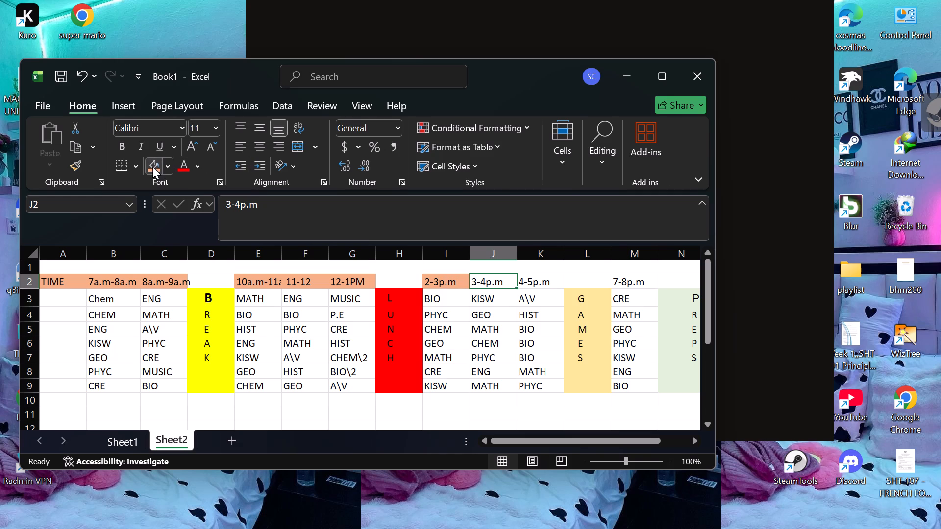
left_click(152, 167)
left_click(535, 279)
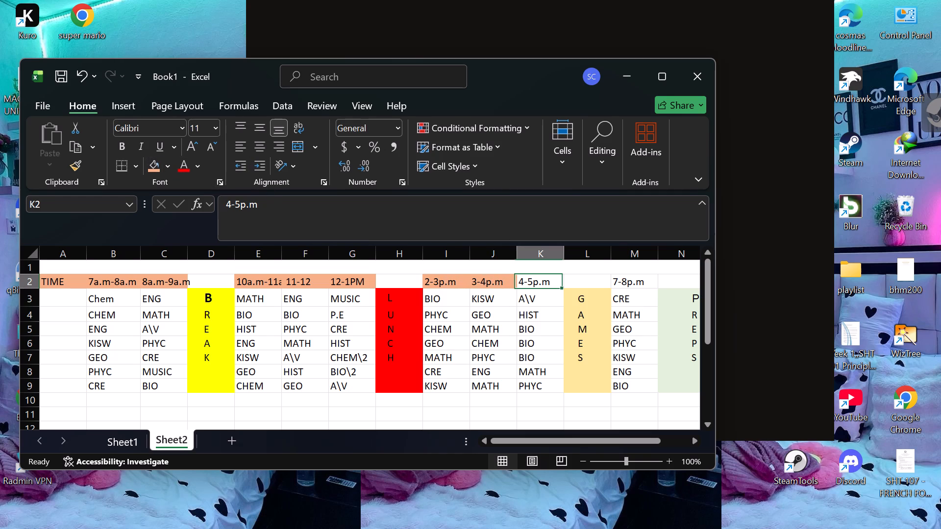
left_click(149, 167)
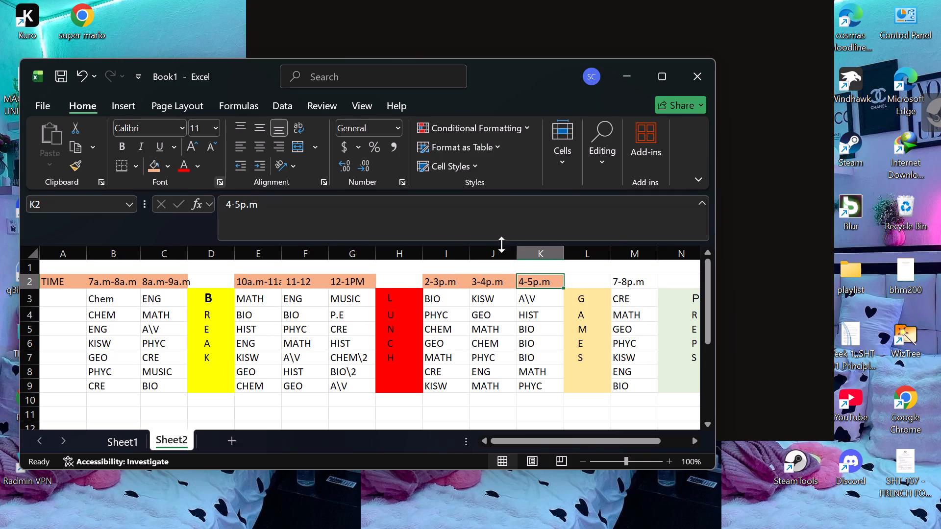
left_click(625, 283)
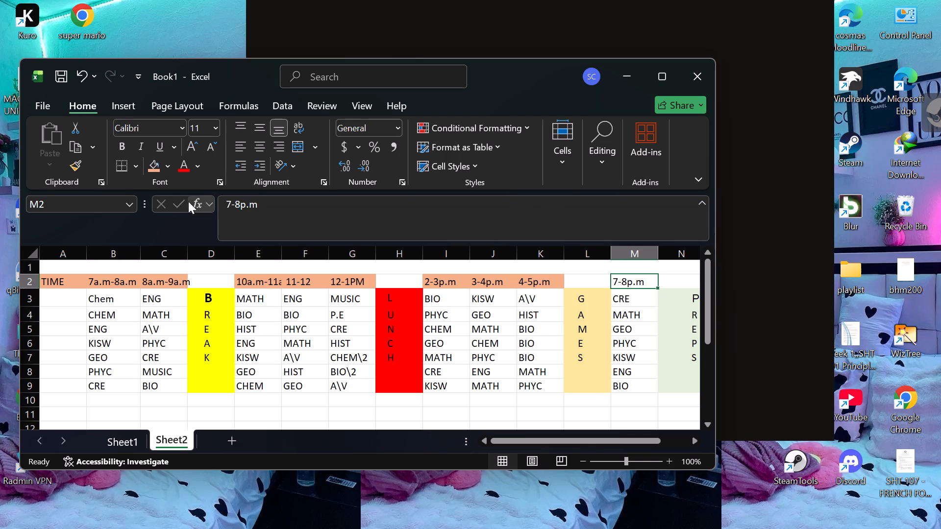
left_click(155, 168)
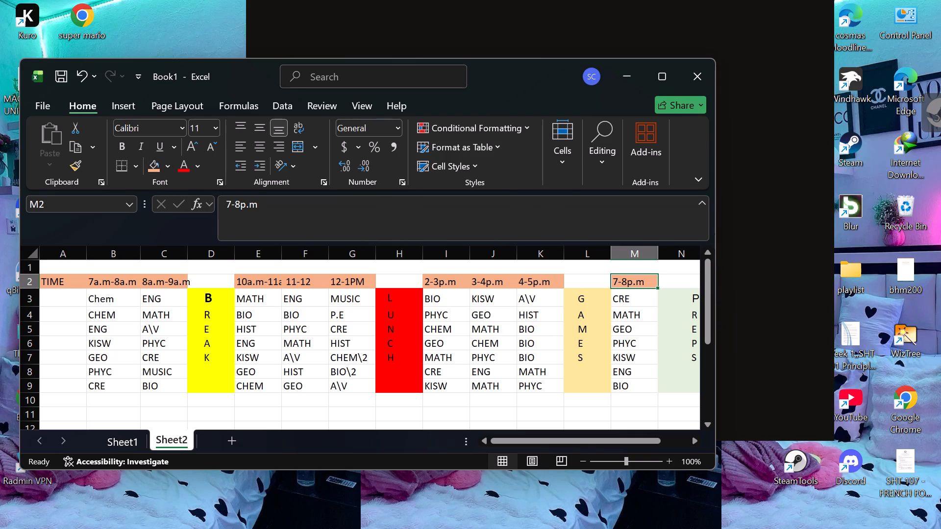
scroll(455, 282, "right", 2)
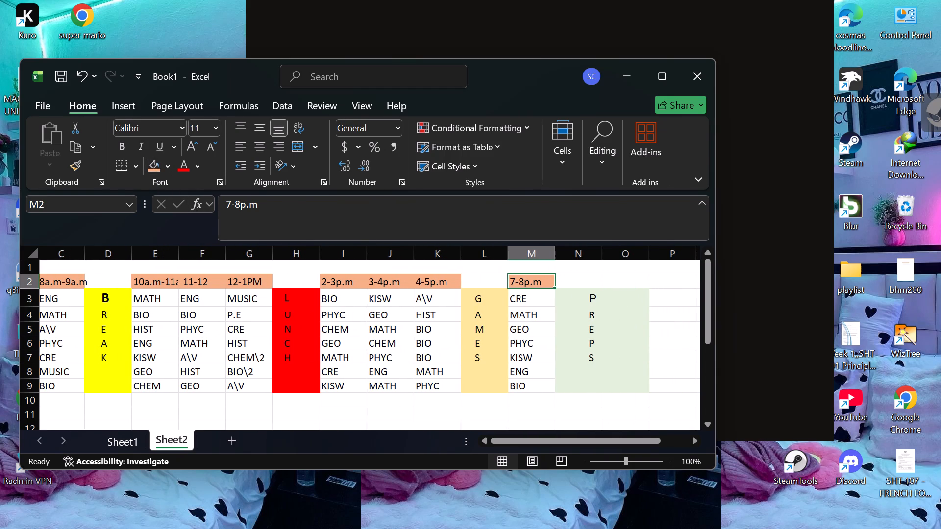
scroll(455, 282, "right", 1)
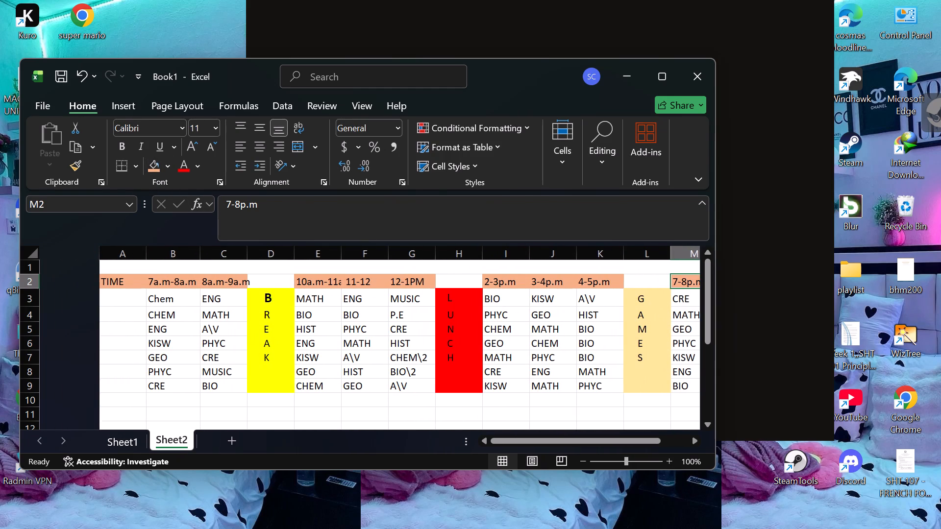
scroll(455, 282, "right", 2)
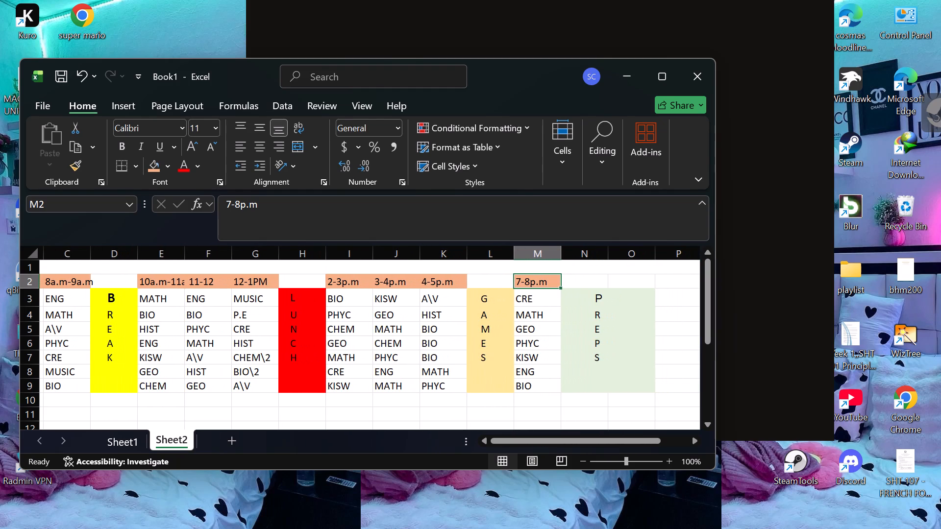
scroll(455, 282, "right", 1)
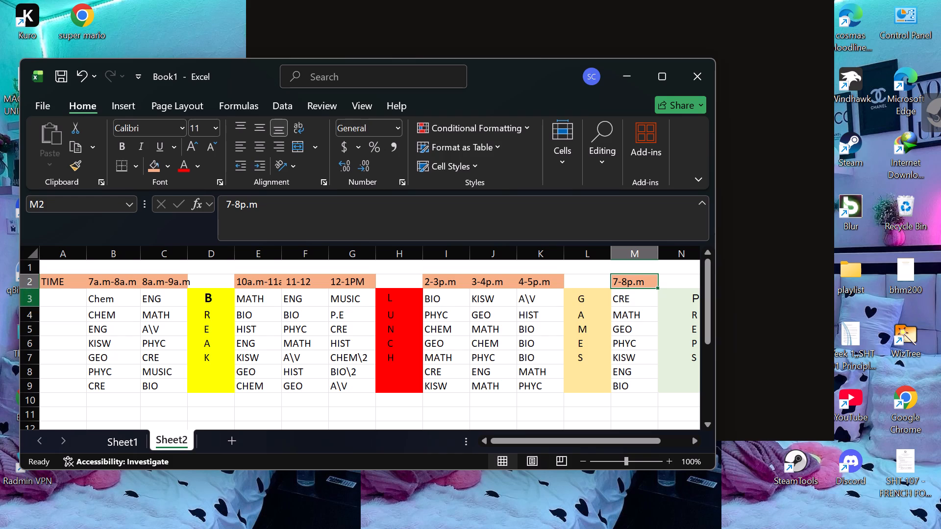
Enter the day labels MON and TUE in cells A3 and A4, below the TIME header.
left_click(53, 303)
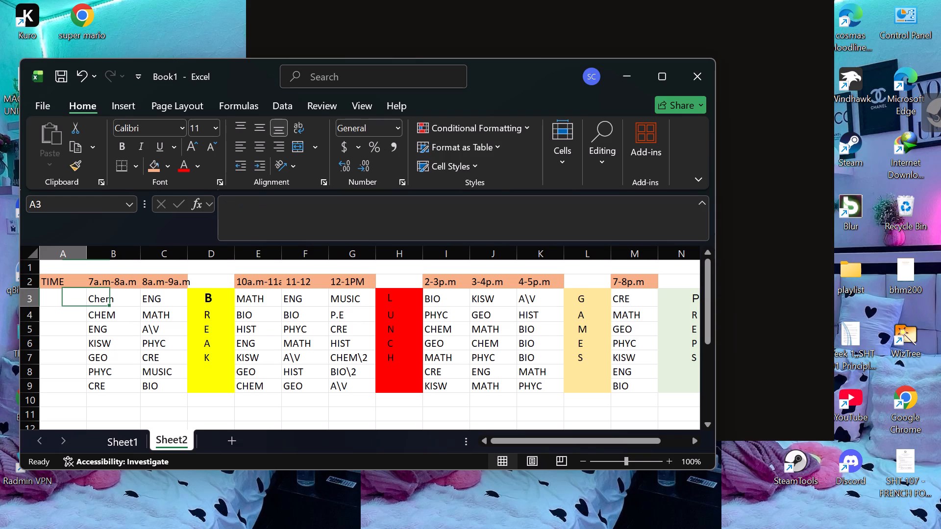
key("m")
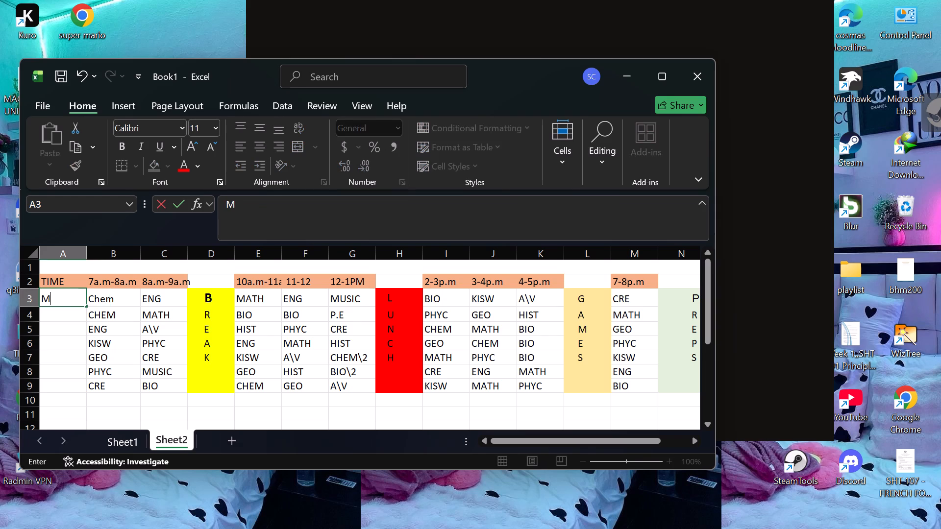
type("ON")
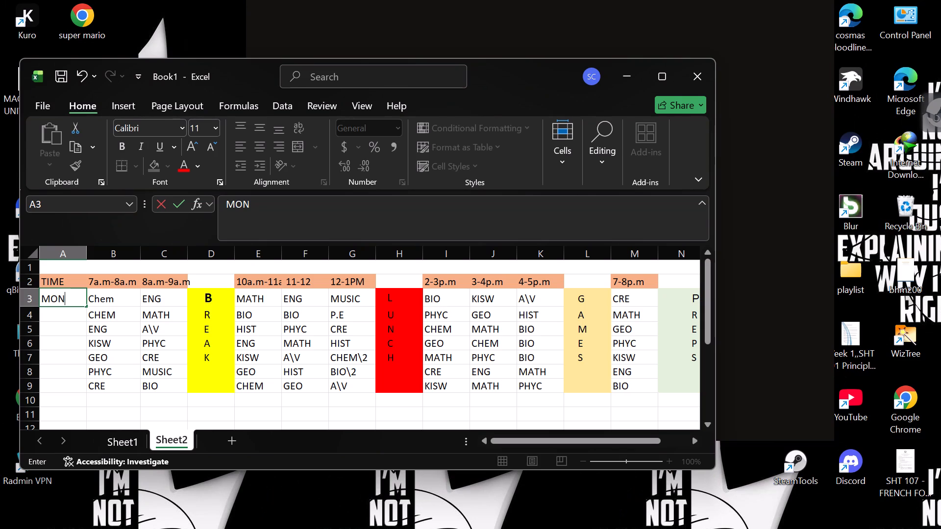
key("Down")
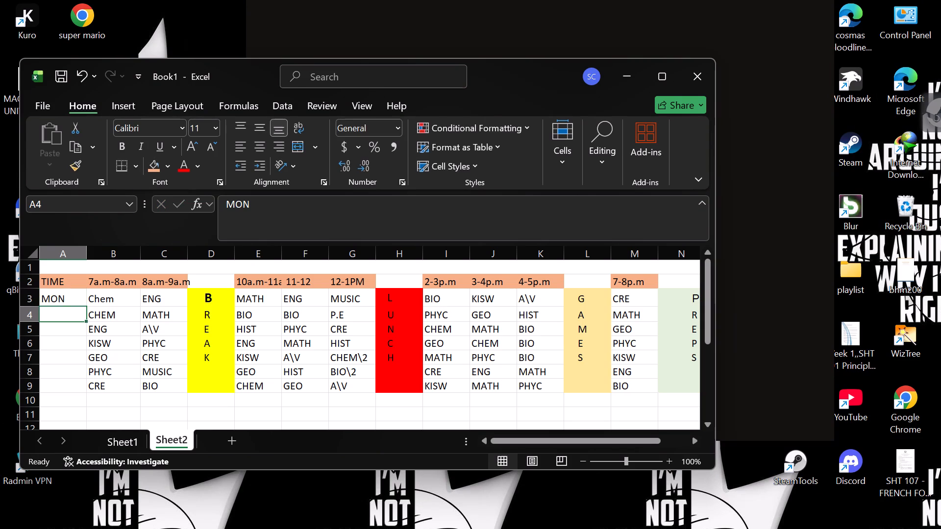
type("TU")
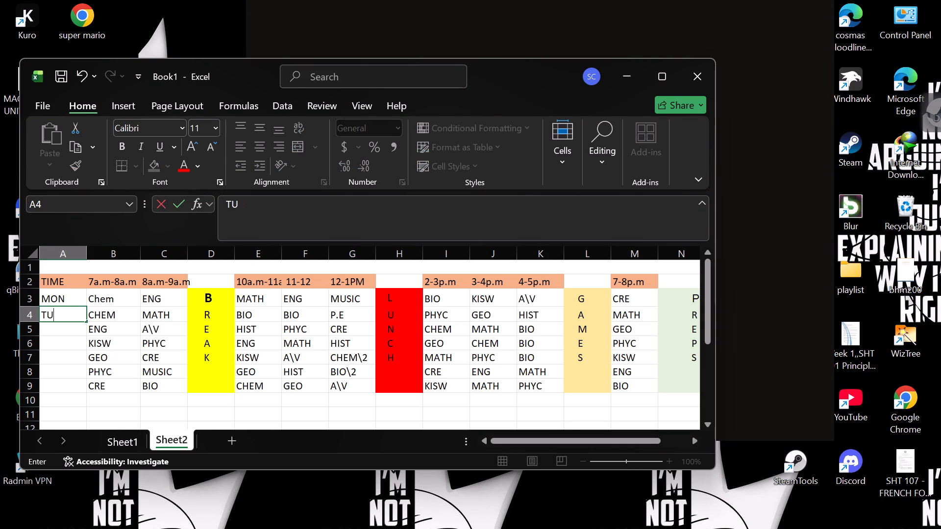
key("e")
left_click(70, 284)
left_click(70, 284)
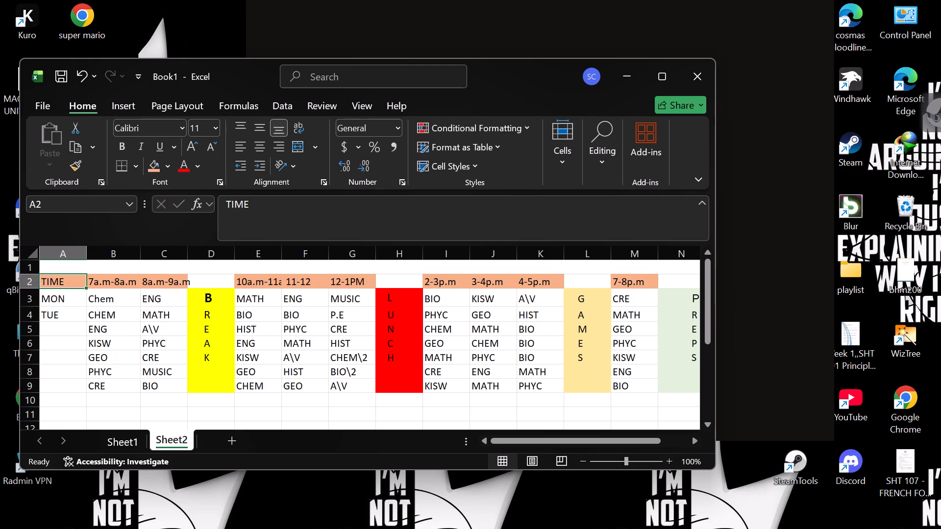
left_click(70, 284)
left_click(65, 284)
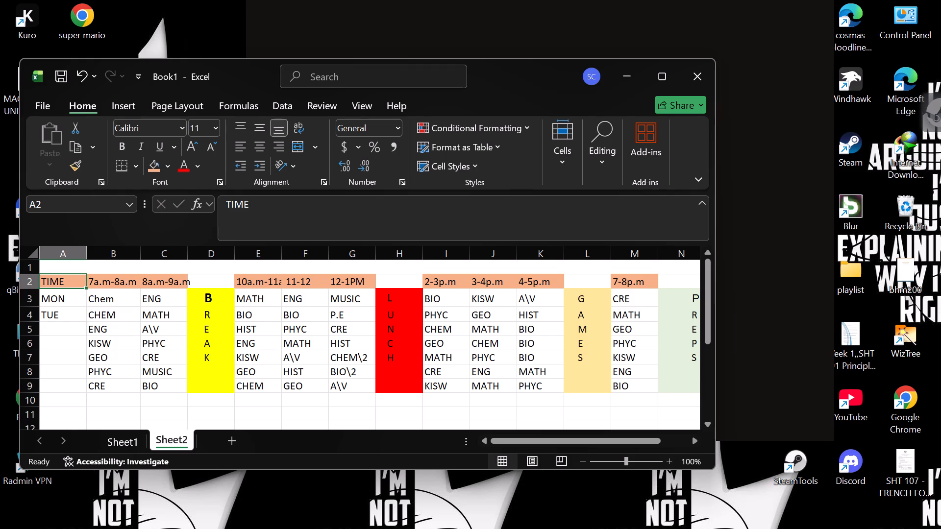
left_click(77, 283)
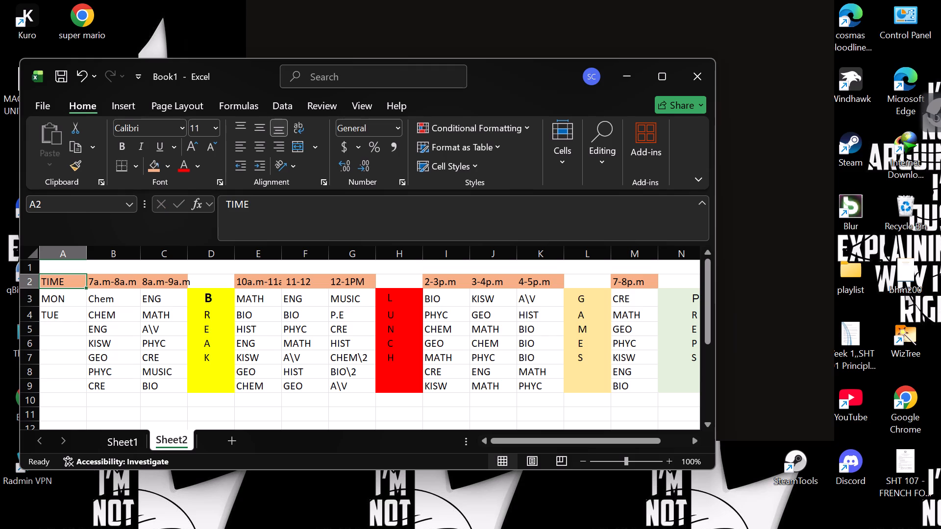
Enter the day labels WED, THUR, FRI, SAT and "SUN;" in cells A5 to A9, below TUE.
left_click(56, 332)
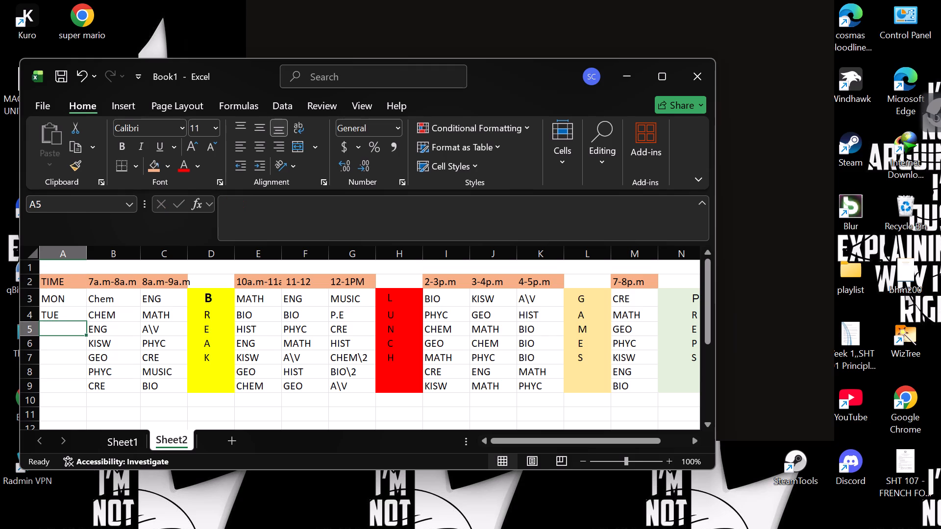
type("WED")
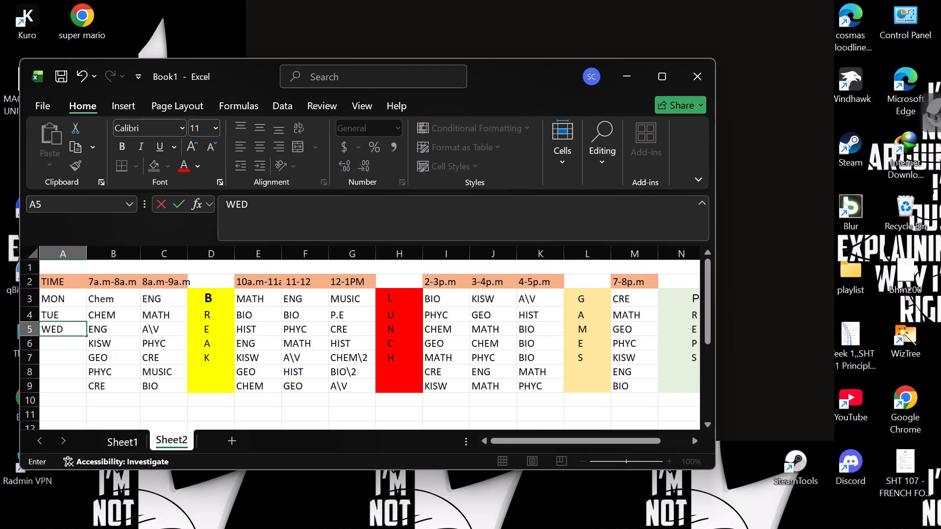
key("Down")
type("THU")
key("r")
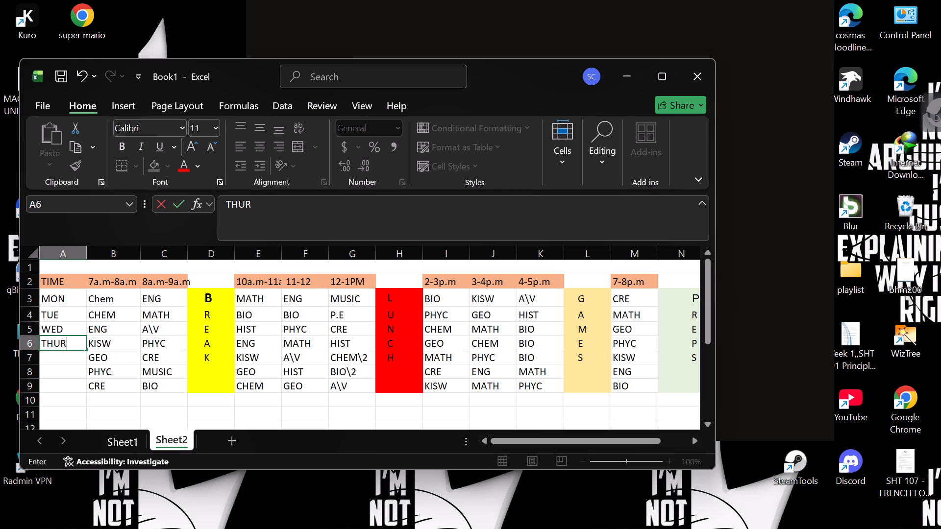
key("Down")
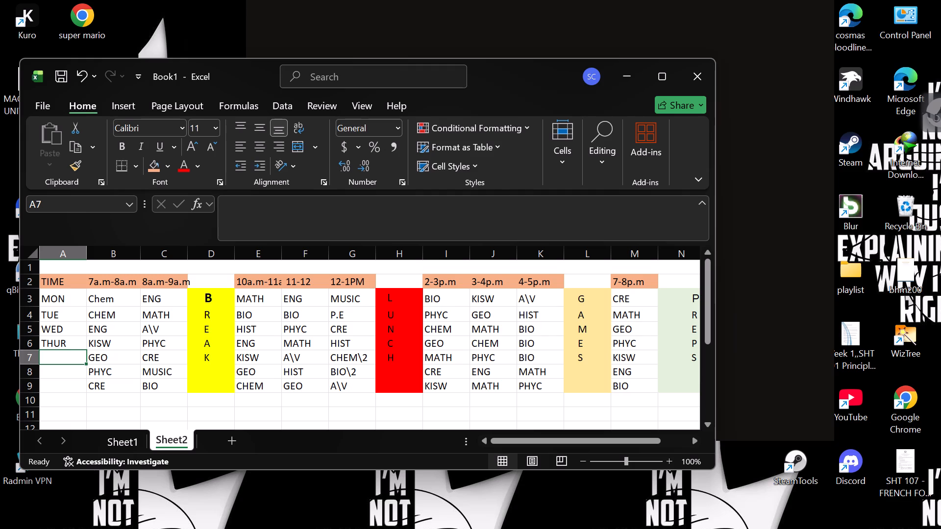
type("FRI")
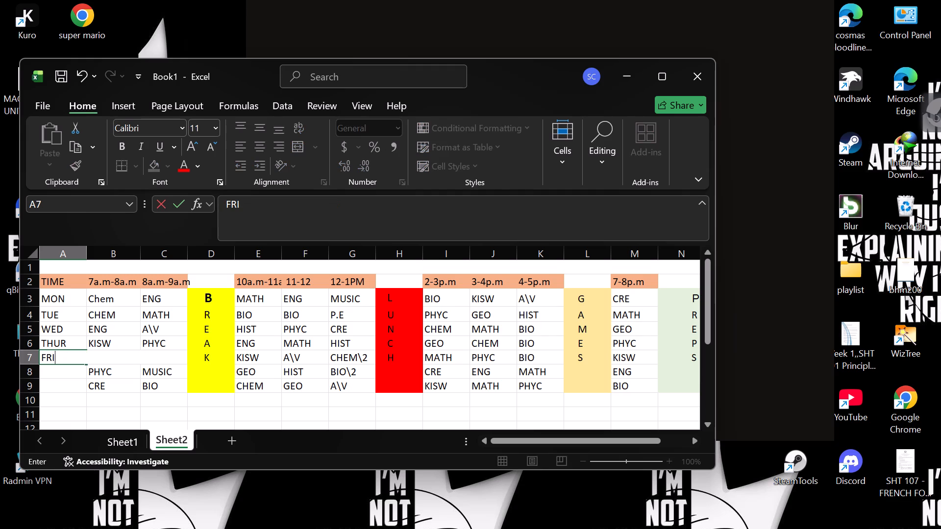
key("Down")
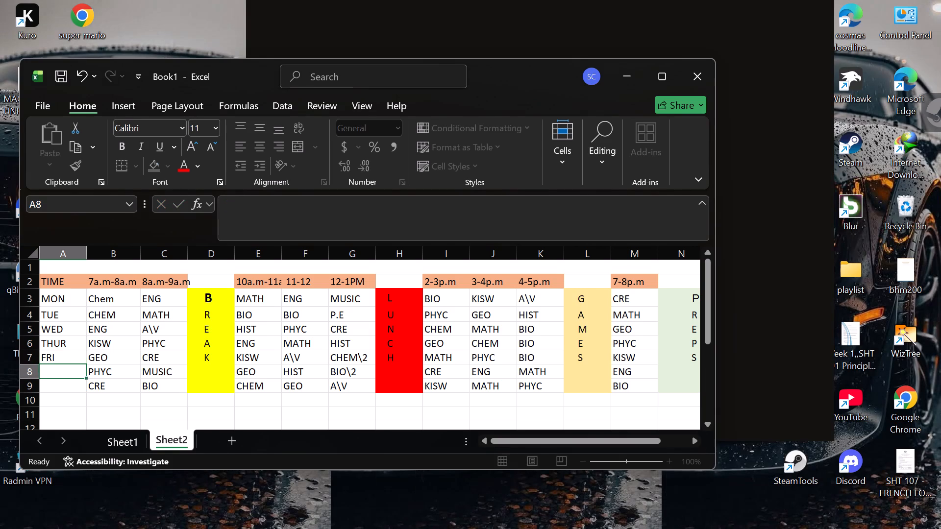
type("SAT")
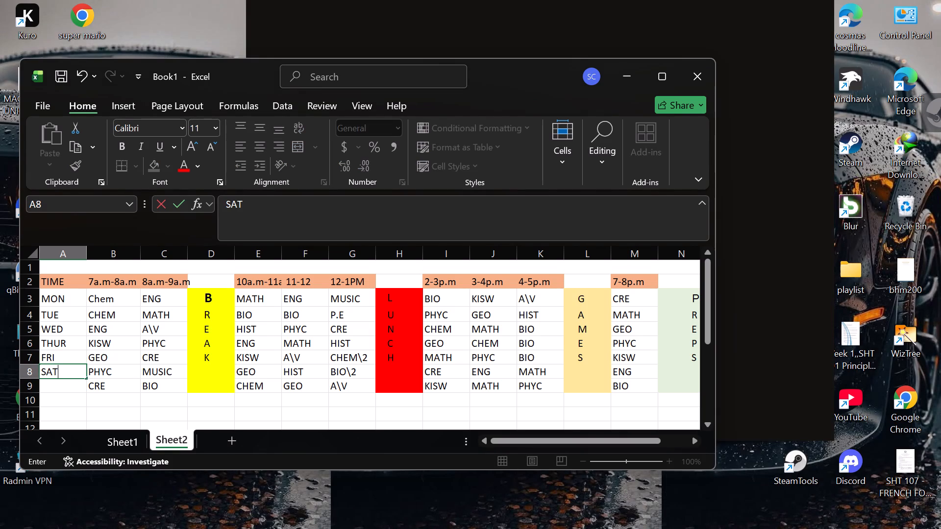
key("Down")
type("SUN")
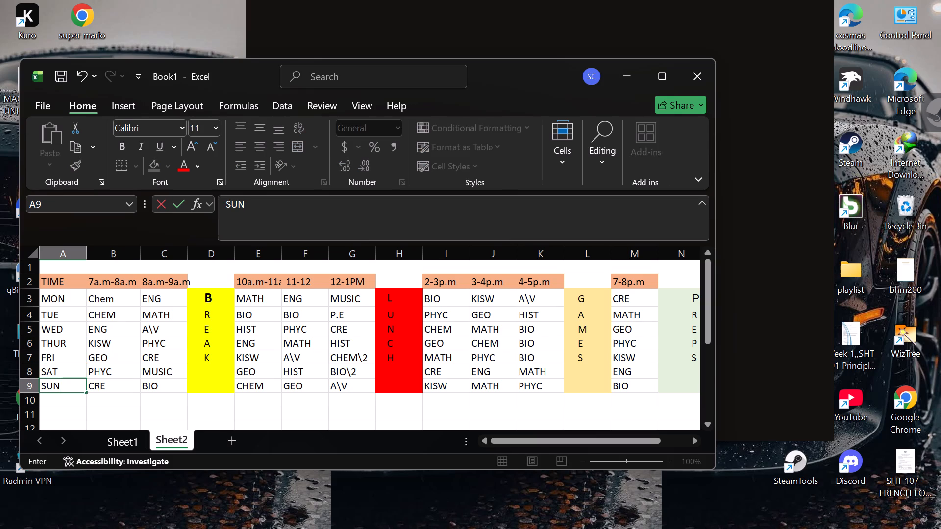
key("semicolon")
key("Up")
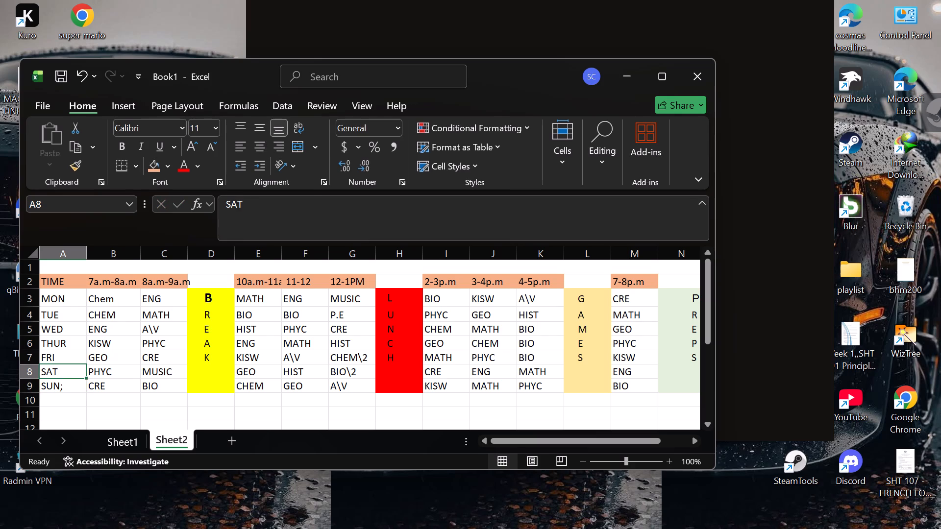
Re-enter the Saturday label in cell A8 with a trailing colon, as "SAT:".
key("semicolon")
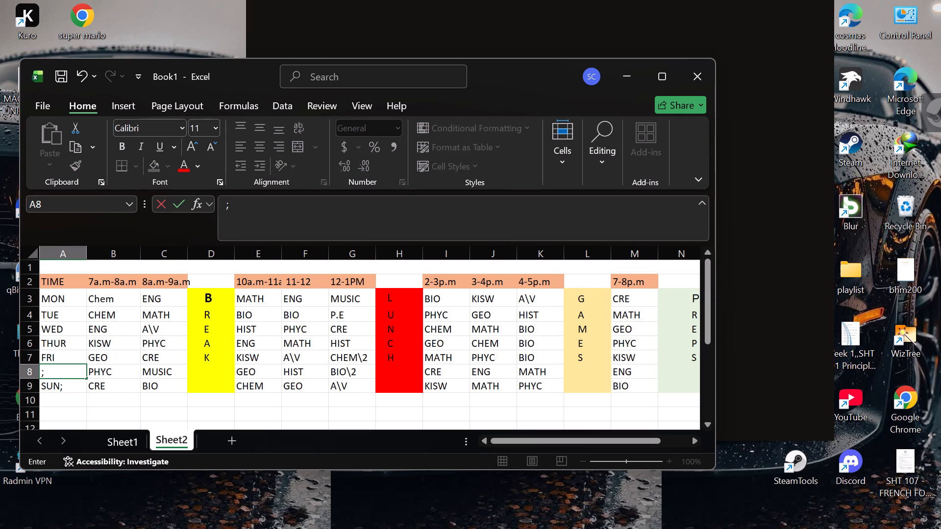
key("BackSpace")
type("SA")
key("t")
key("semicolon")
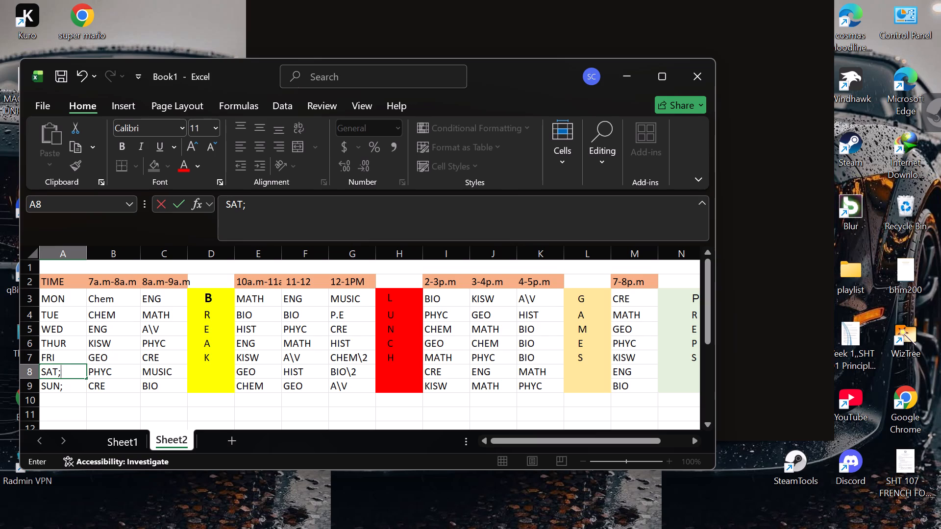
key("BackSpace")
key("shift+colon")
key("Down")
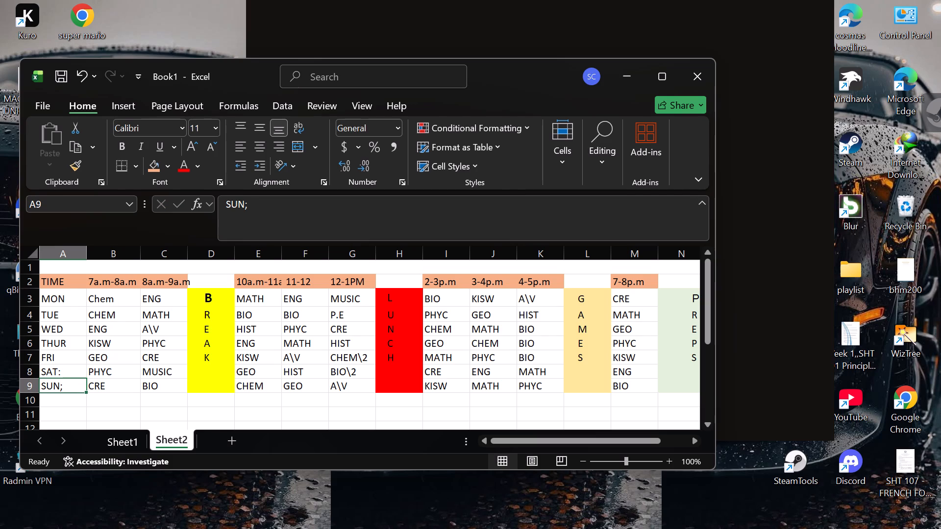
Replace the Sunday label in cell A9 with "SUN:", using a colon at the end.
left_click(74, 385)
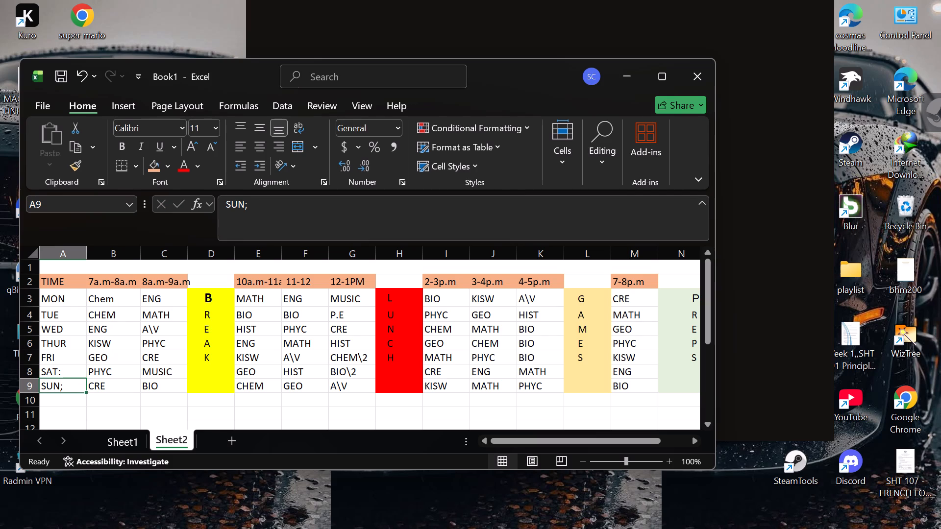
left_click(74, 385)
left_click(66, 369)
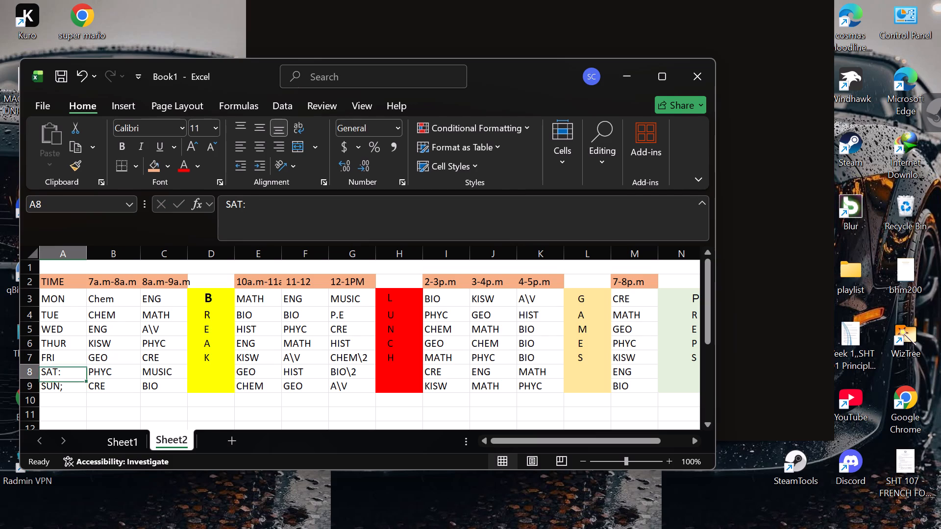
left_click(70, 388)
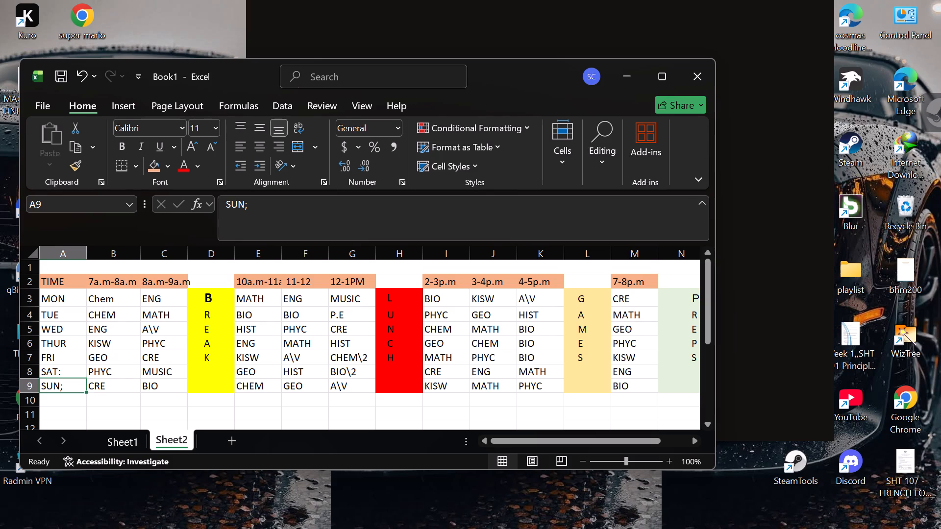
key("BackSpace")
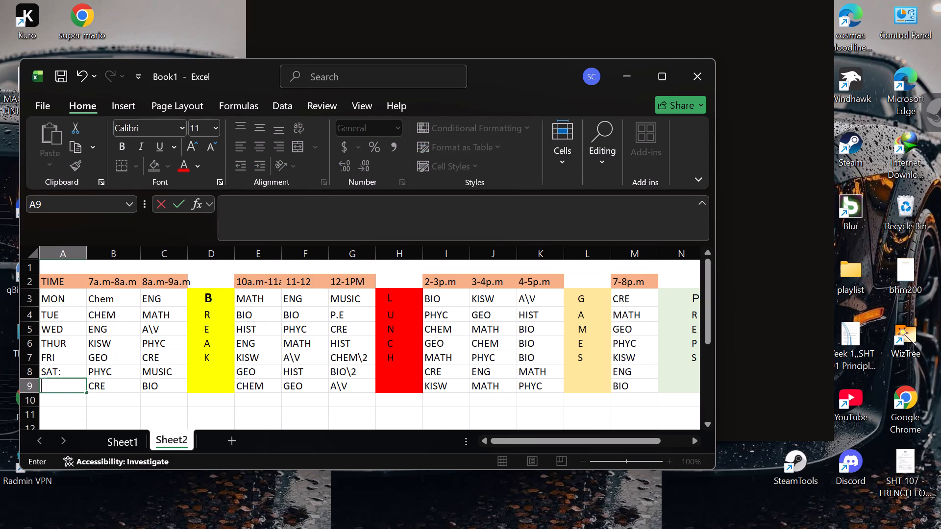
type("SU")
key("n")
key("shift+colon")
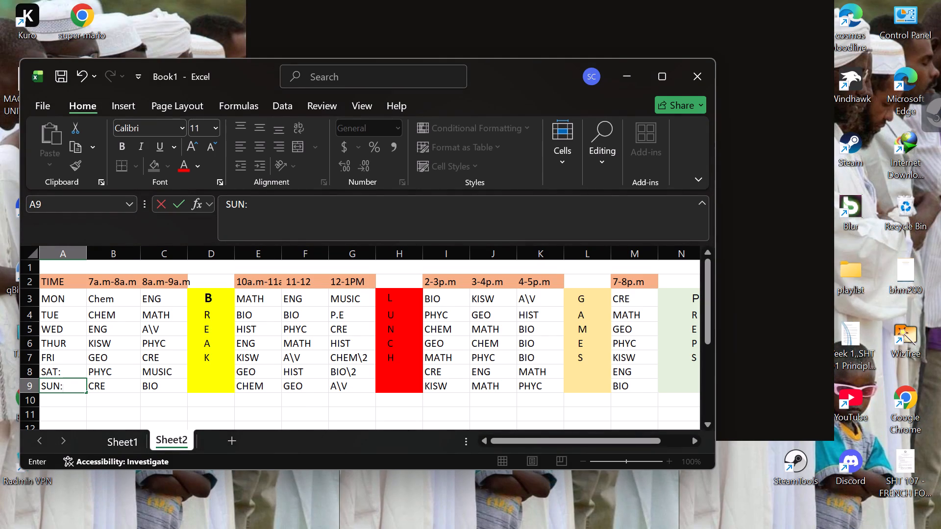
Add a colon to the end of the Friday label in cell A7 so it reads "FRI:".
left_click(65, 354)
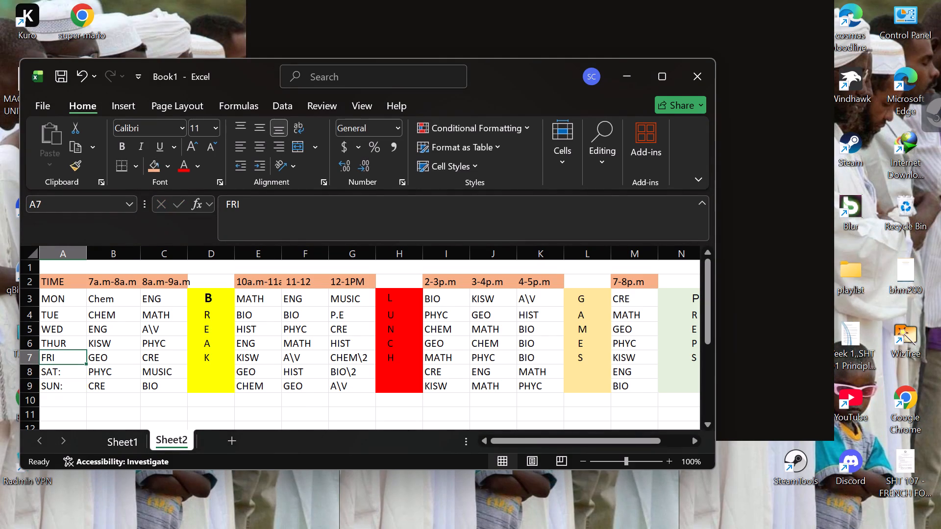
left_click(65, 354)
left_click(61, 359)
left_click(77, 361)
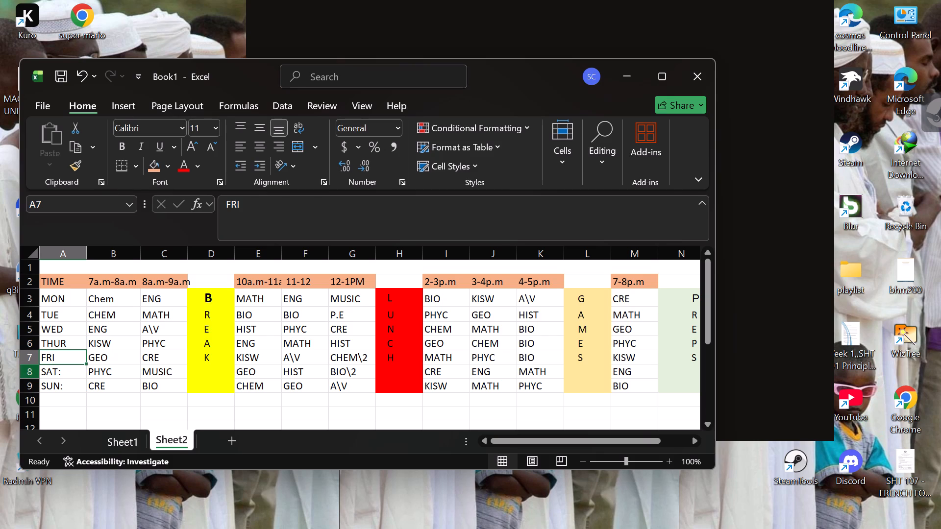
double_click(55, 359)
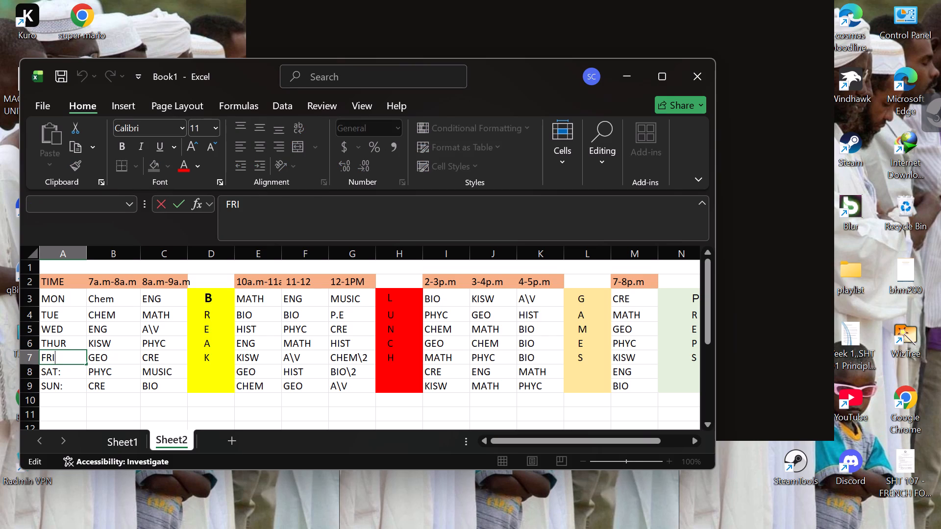
key("shift+colon")
Edit the Thursday label in cell A6 to read "THU:", shortened to three letters with a colon.
left_click(71, 340)
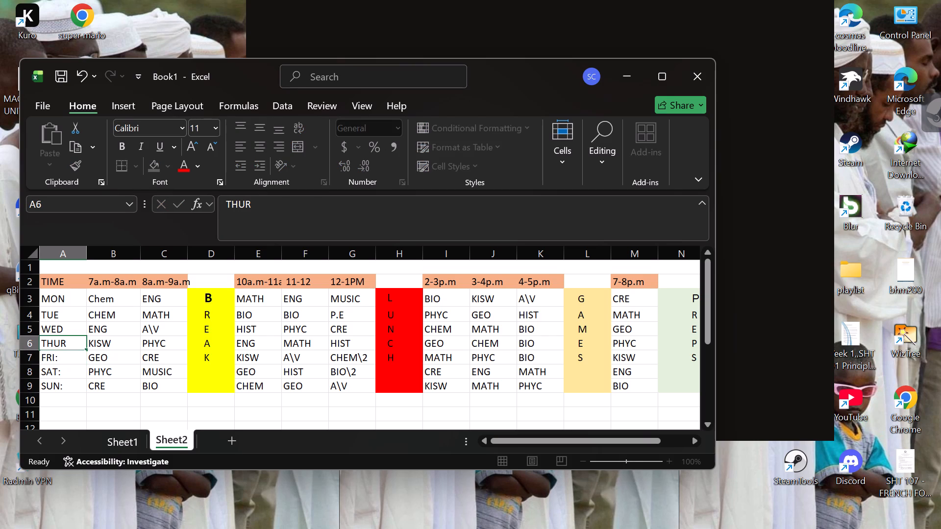
double_click(71, 340)
key("shift+colon")
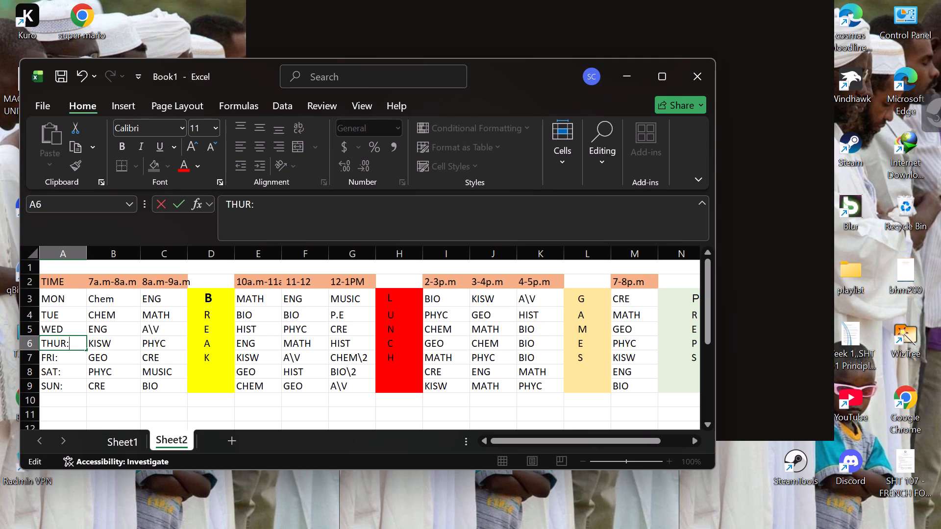
key("BackSpace")
key("BackSpace")
key("shift+colon")
key("Up")
Replace the Wednesday label in cell A5 with "WED:", ending in a colon.
key("Up")
key("Up")
key("Up")
key("Up")
key("Up")
key("Up")
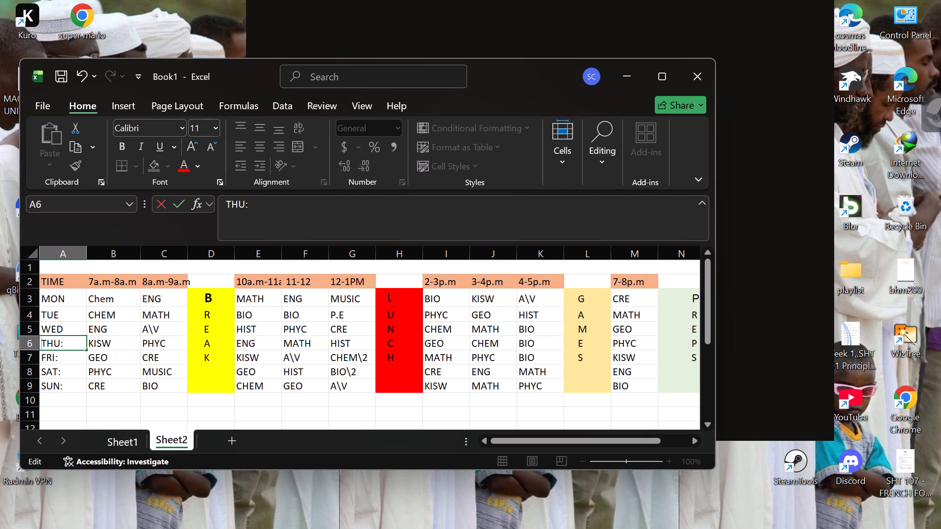
left_click(71, 329)
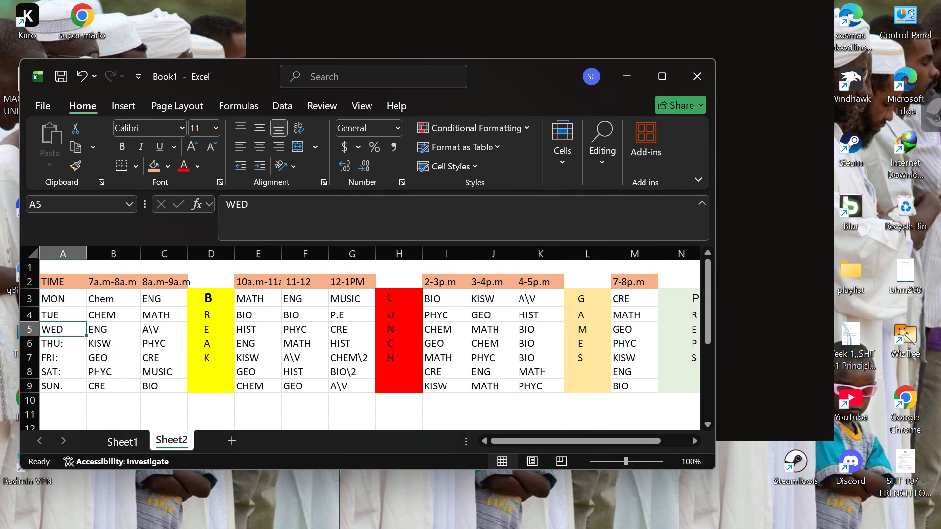
key("shift+colon")
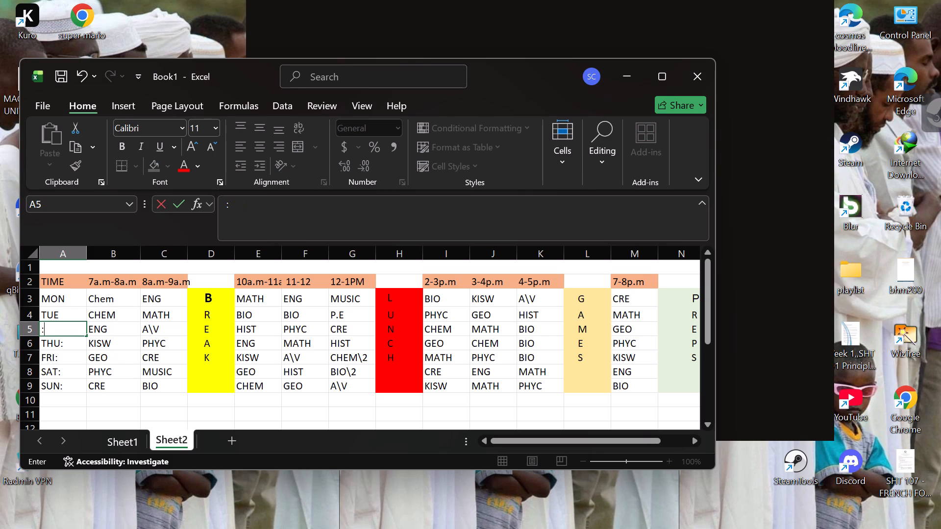
key("shift+colon")
key("BackSpace")
key("BackSpace")
key("BackSpace")
type("WE")
key("d")
key("shift+colon")
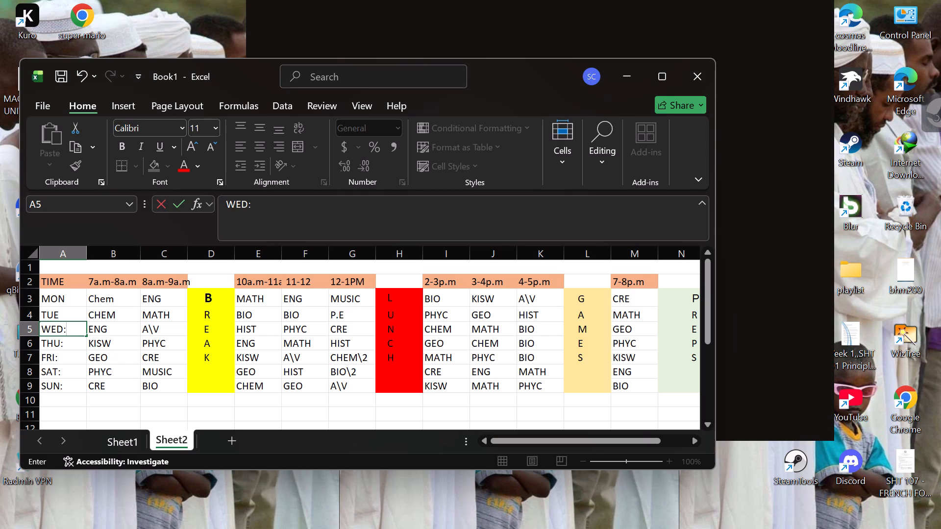
Add a colon to the end of the Tuesday label in cell A4 so it reads "TUE:".
left_click(66, 311)
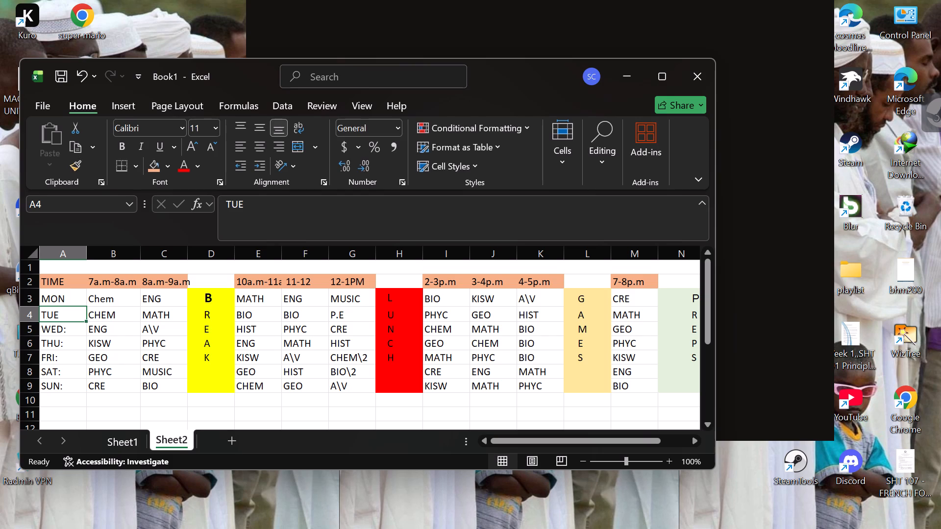
left_click(68, 317)
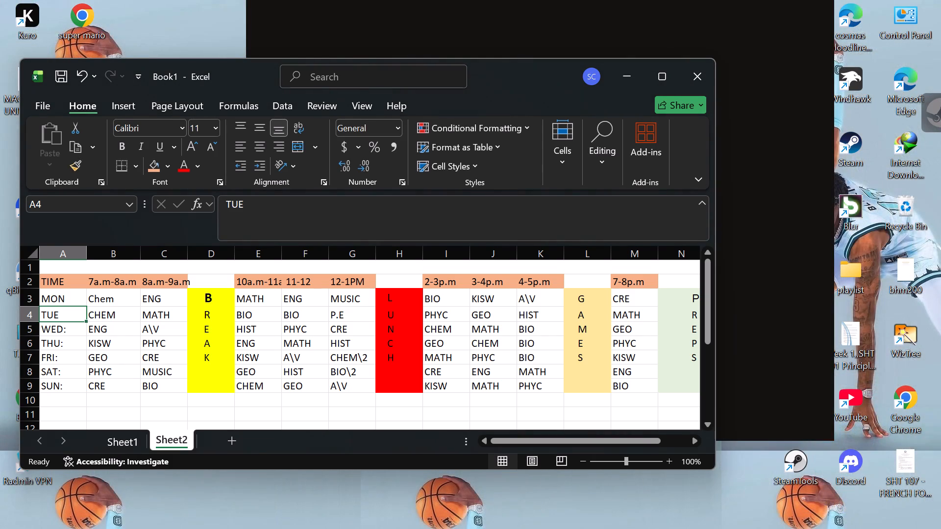
double_click(68, 317)
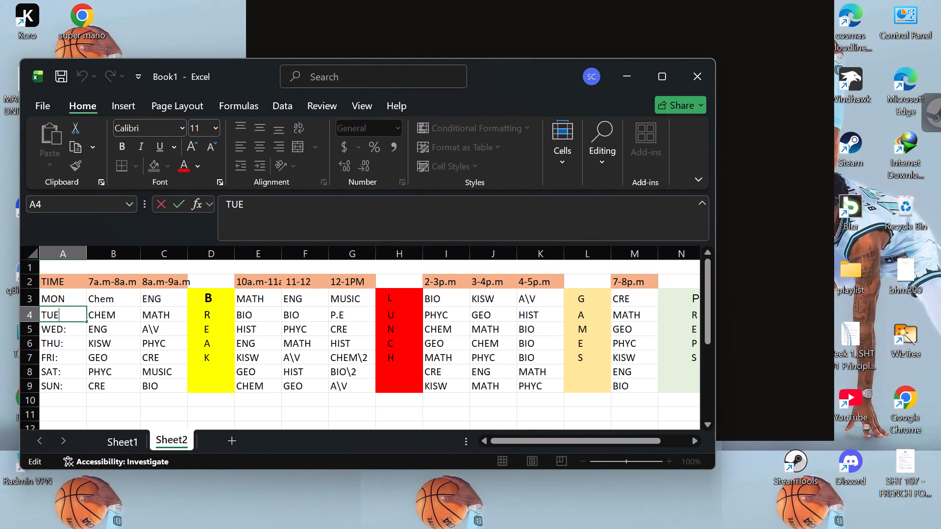
key("shift+colon")
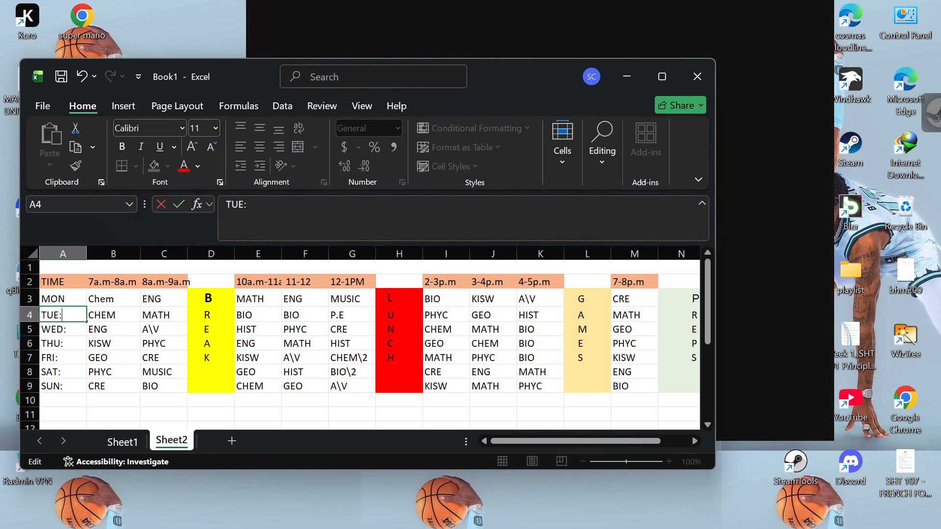
Re-enter the Monday label in cell A3 as "MON:", with a trailing colon.
left_click(64, 298)
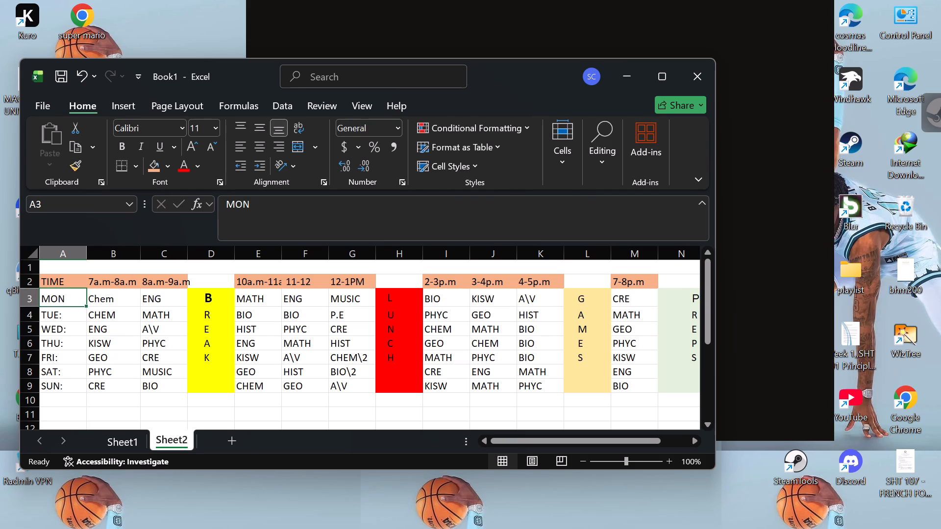
key("shift+colon")
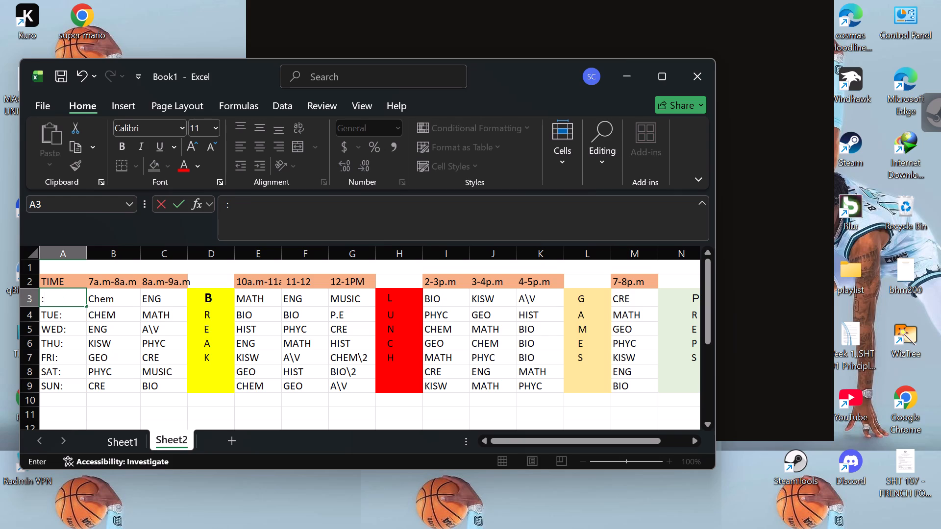
key("BackSpace")
type("MON")
key("shift+colon")
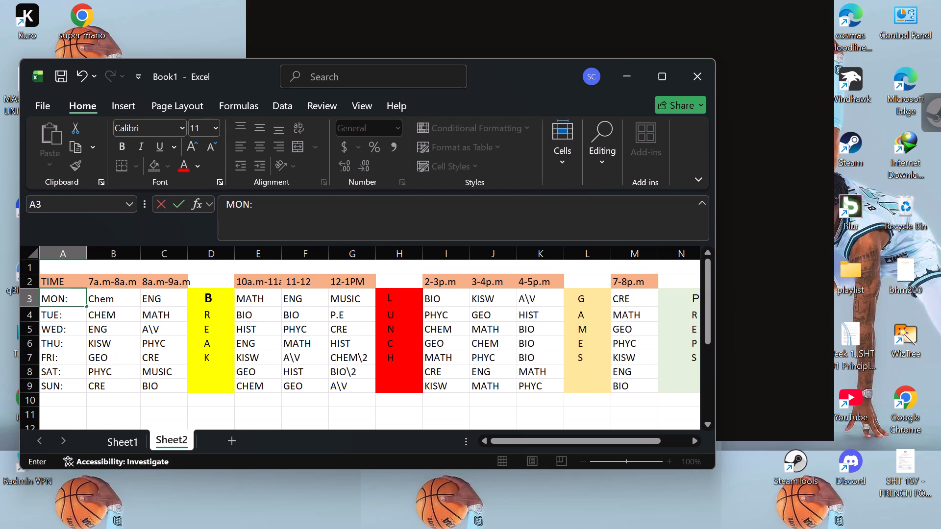
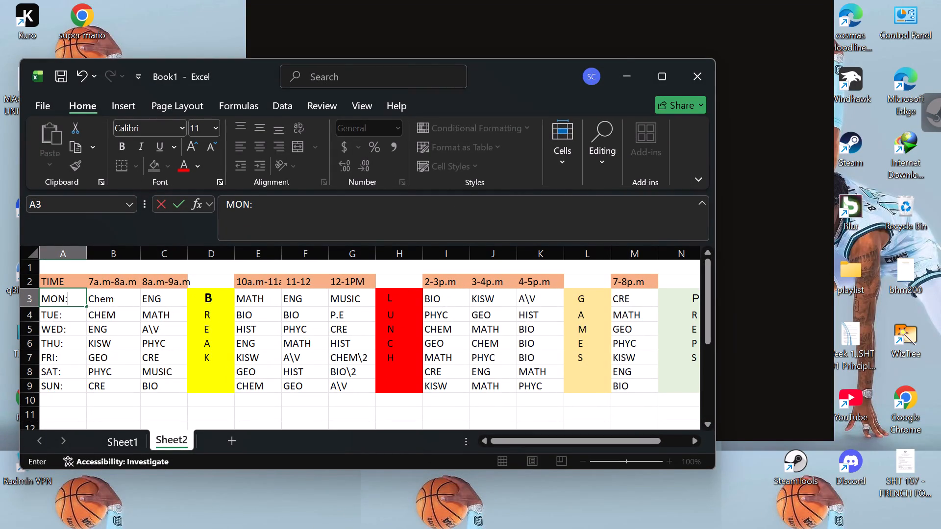
Commit the entry MON: as the first day label in cell A3.
key("Up")
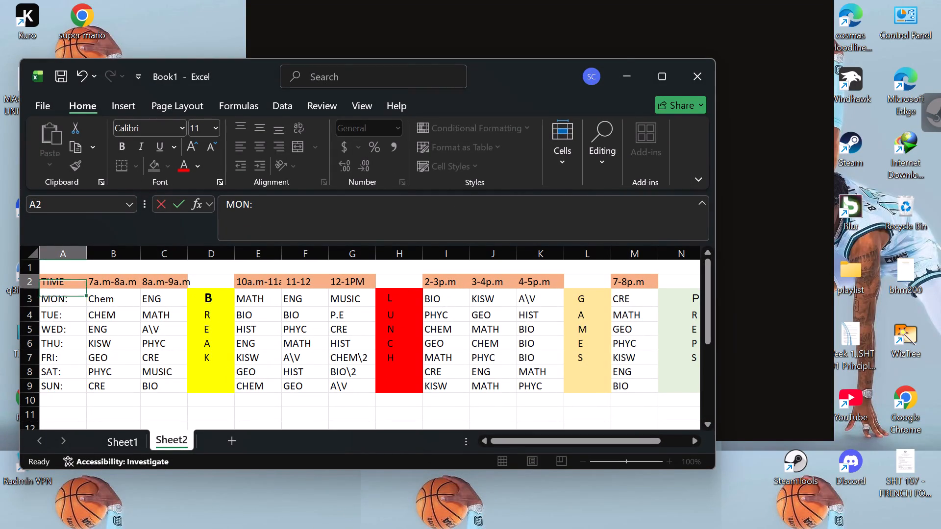
Inspect the timetable title in merged cell A1 above the TIME header row.
key("Up")
key("Up")
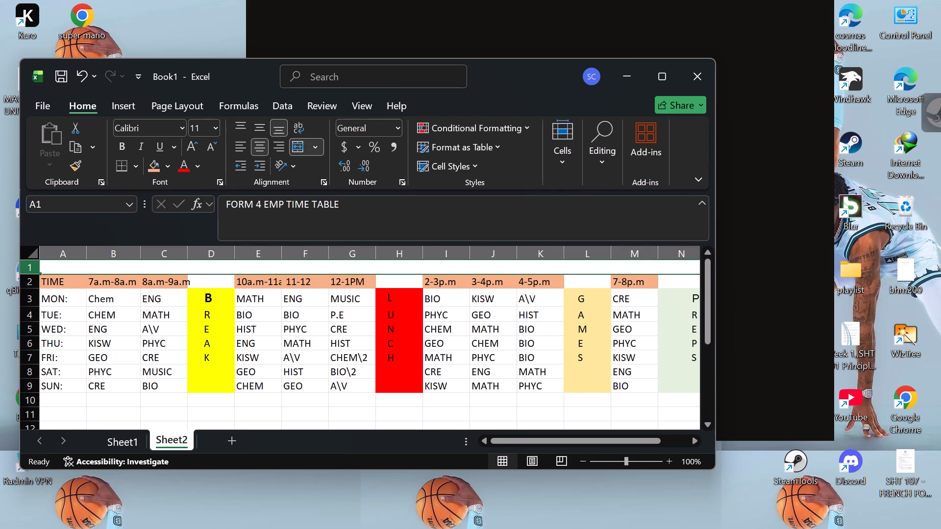
key("Return")
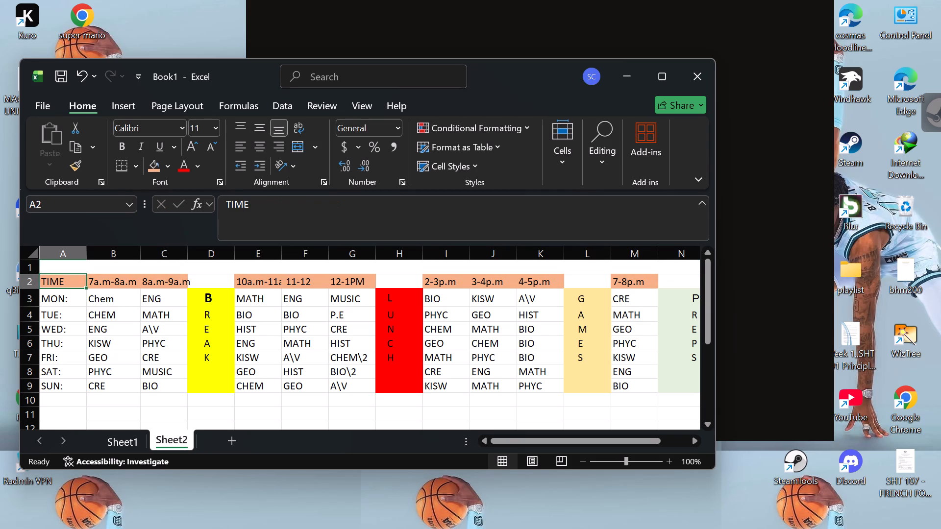
key("Up")
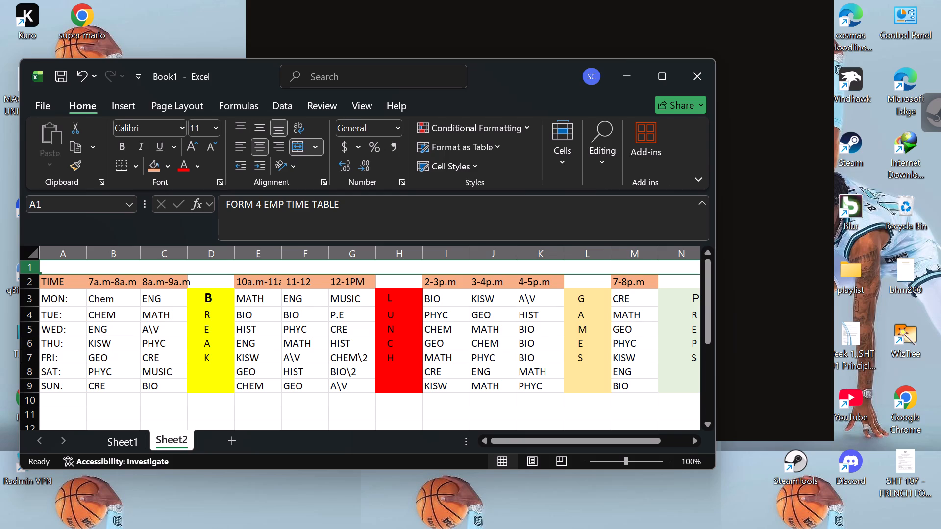
key("Return")
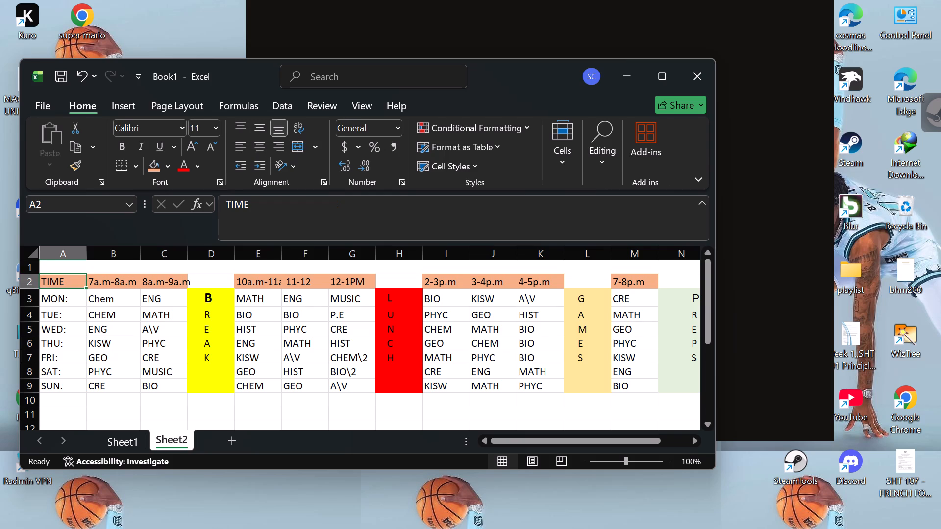
left_click(346, 267)
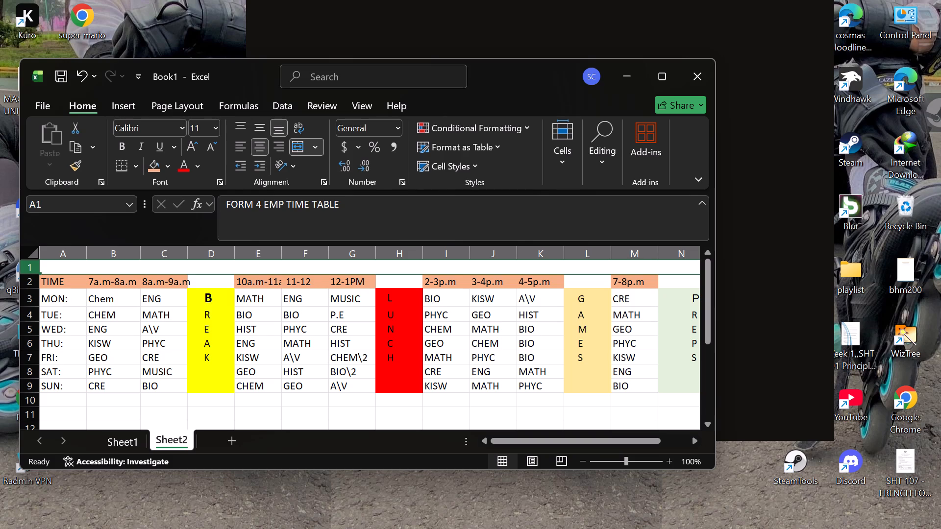
key("Return")
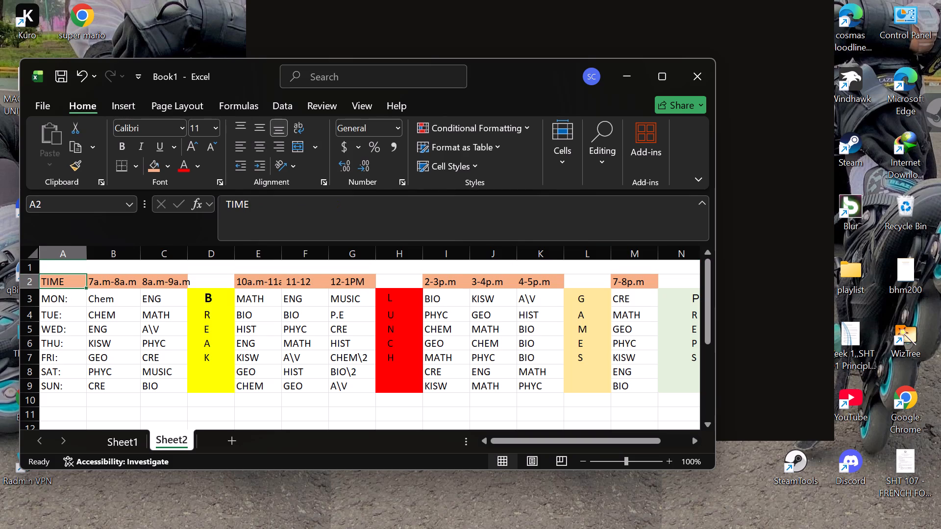
key("Up")
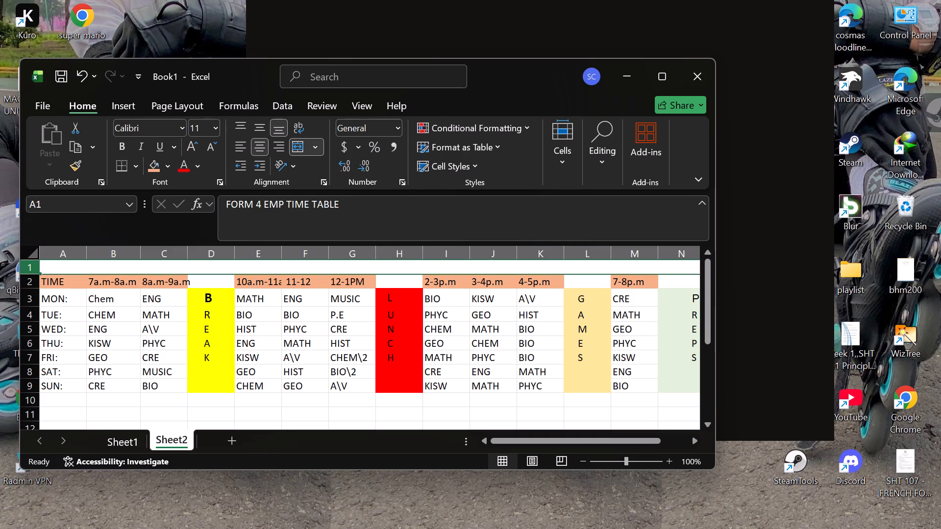
left_click(402, 202)
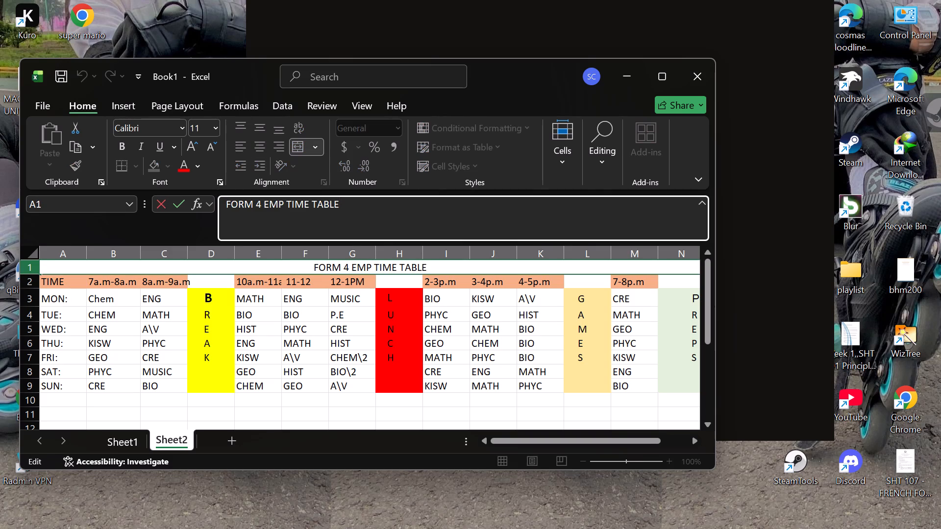
key("Return")
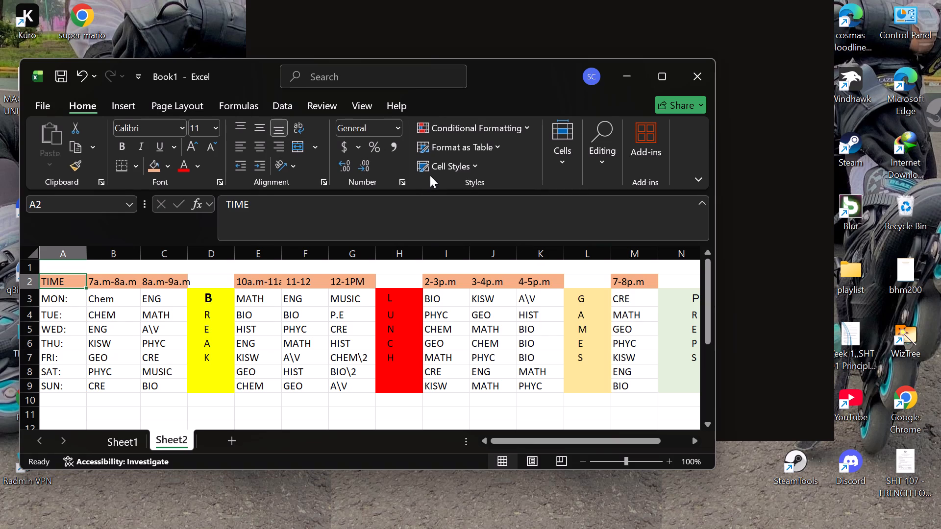
Maximize the workbook window and open the title in merged cell A1 for editing at the end of its text.
left_click(660, 71)
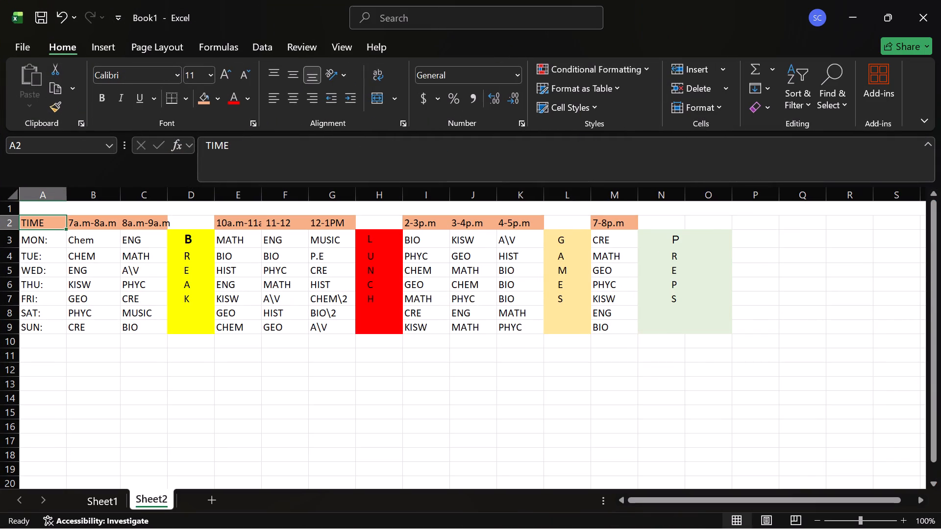
key("Up")
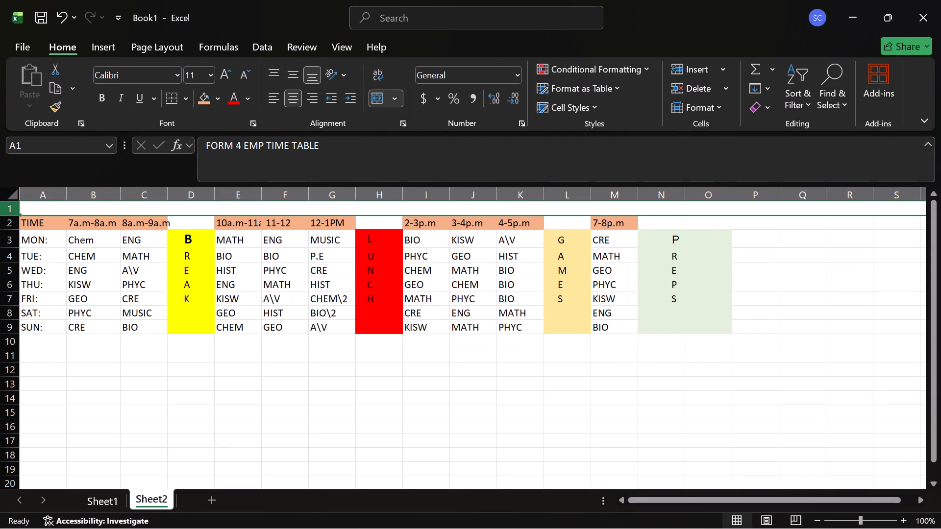
left_click(325, 209)
double_click(325, 209)
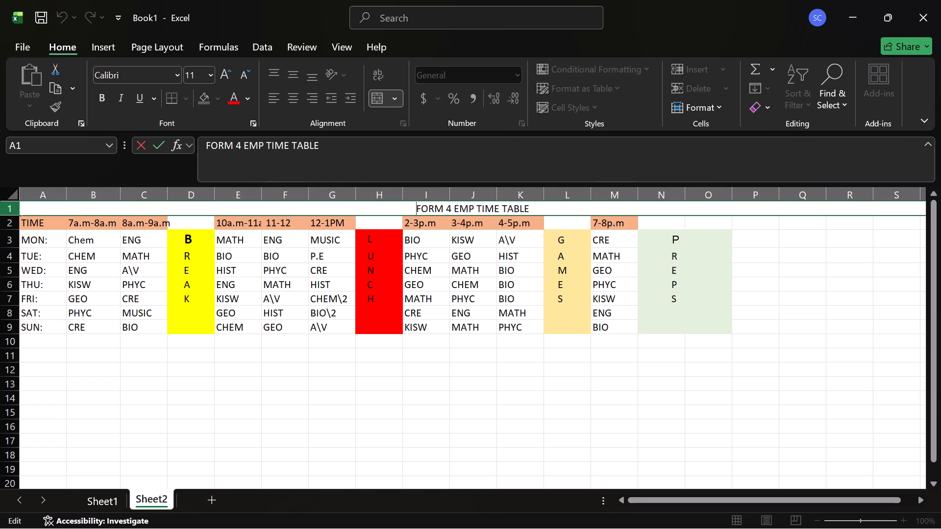
left_click(540, 208)
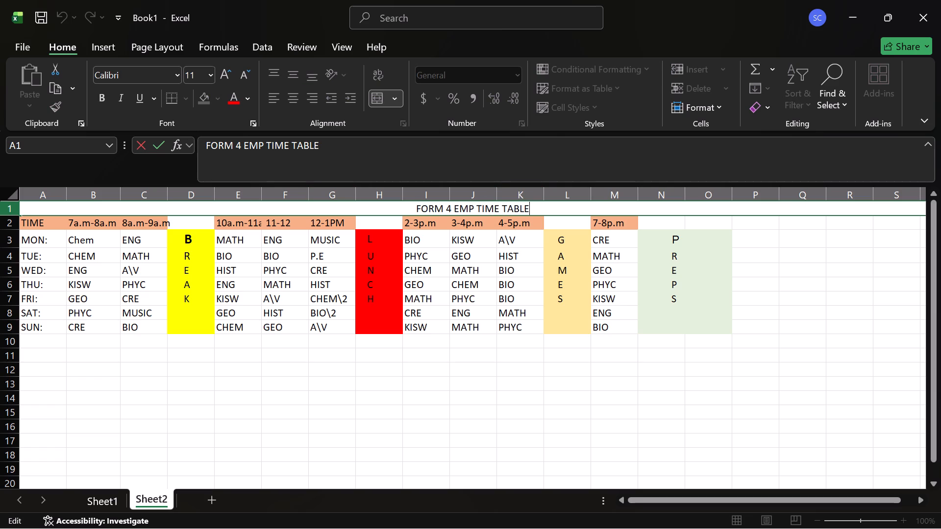
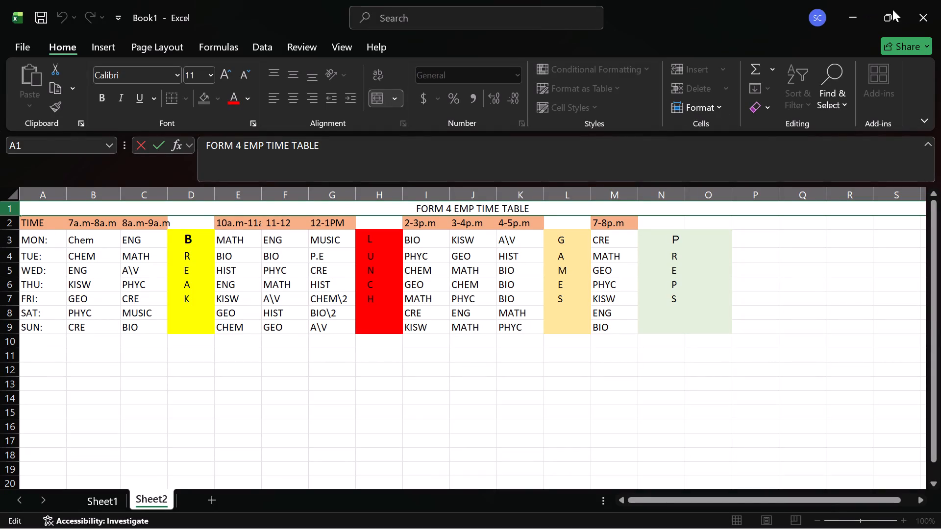
Close the workbook and enter Book1 STAN TIME TABLE as the file name for saving its changes.
left_click(918, 19)
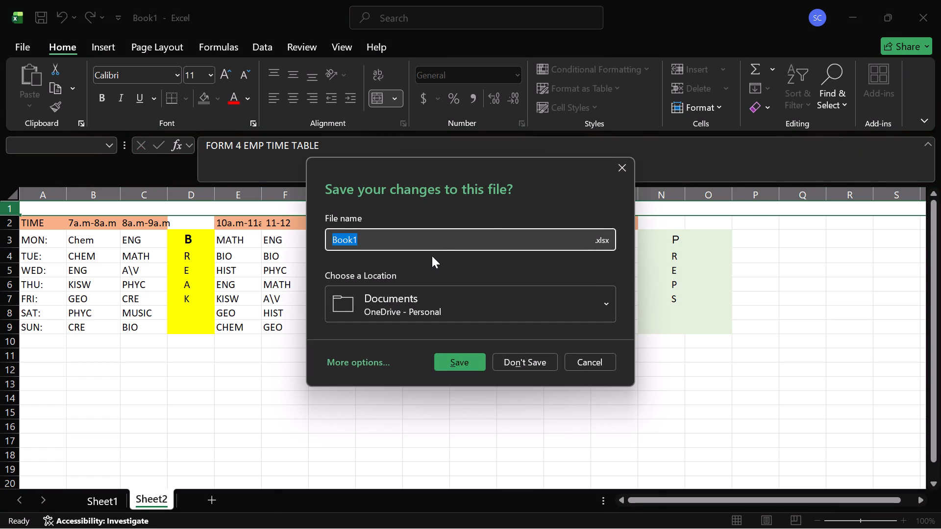
left_click(385, 239)
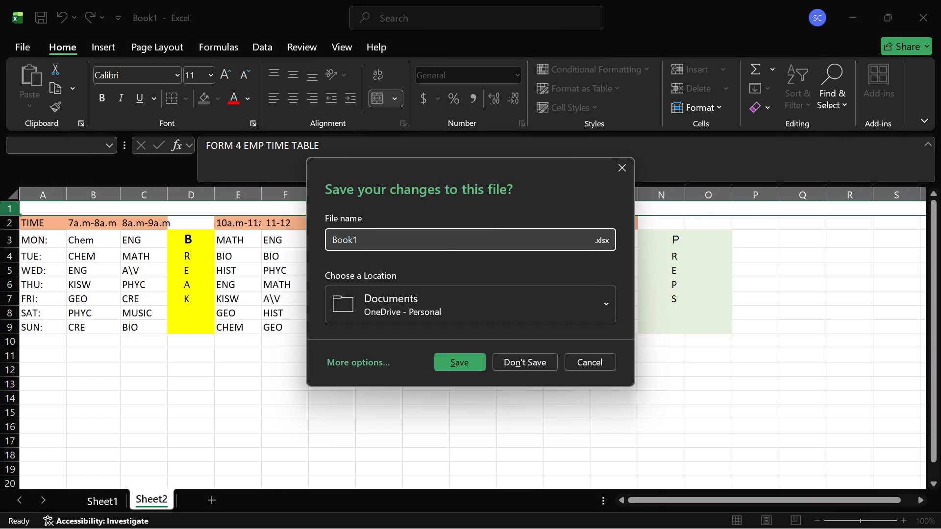
key("space")
key("t")
key("BackSpace")
type("STA")
key("n")
key("space")
type("TIME")
key("space")
type("TABLE")
Browse more save locations and save the workbook in the Documents folder as an Excel Workbook.
left_click(608, 302)
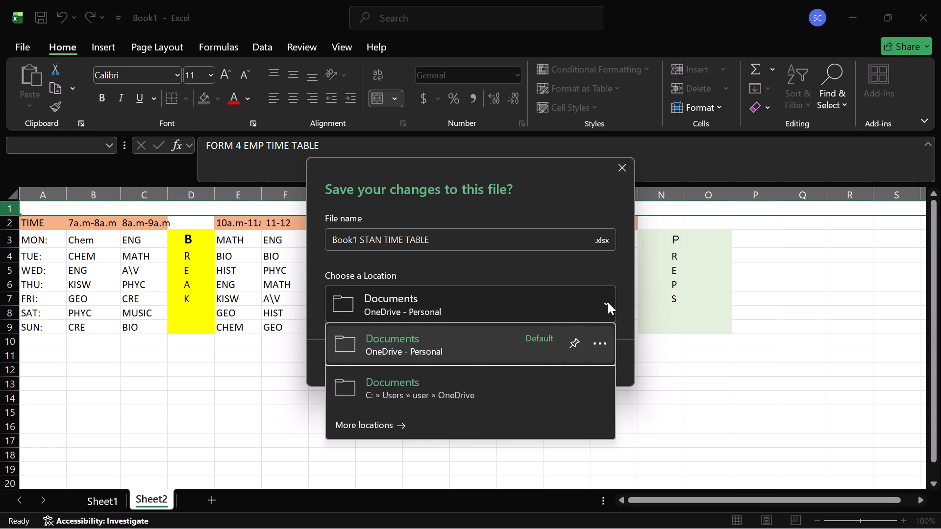
scroll(540, 323, "down", 1)
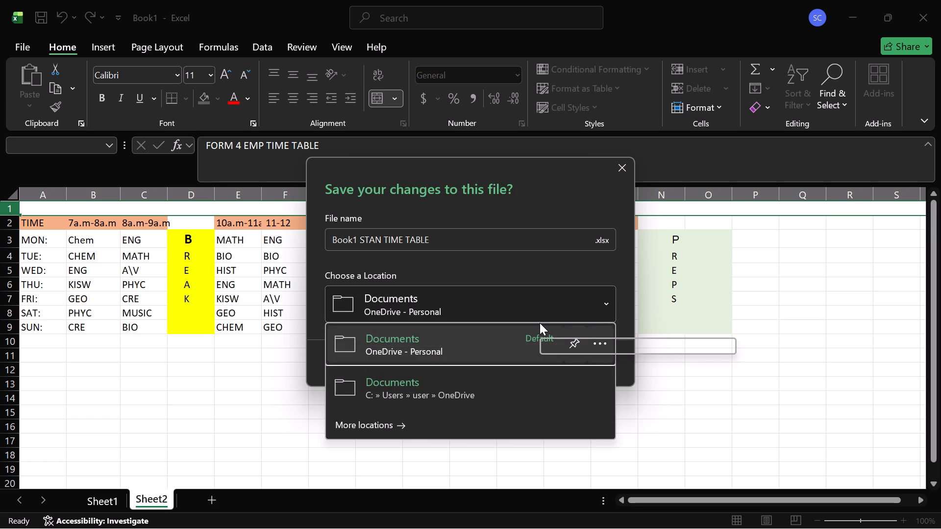
scroll(540, 323, "down", 2)
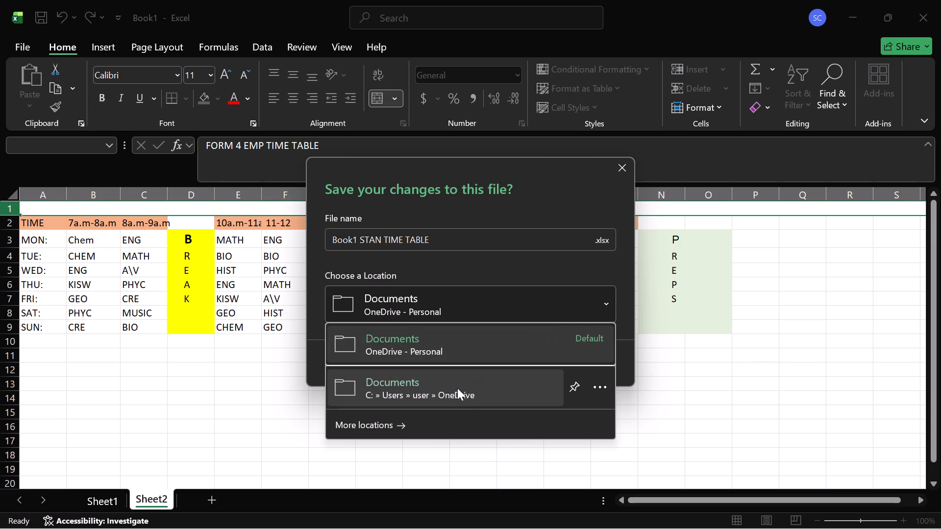
left_click(401, 425)
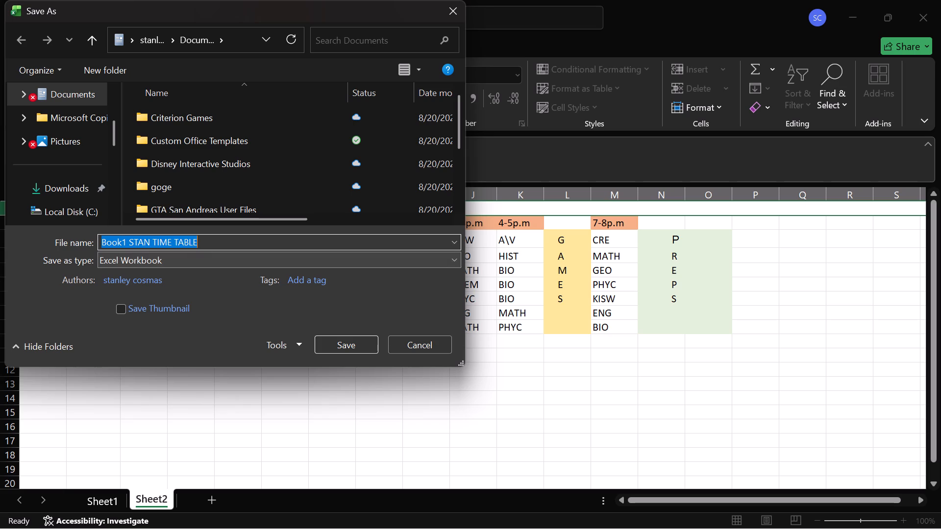
scroll(221, 244, "down", 1)
left_click(454, 257)
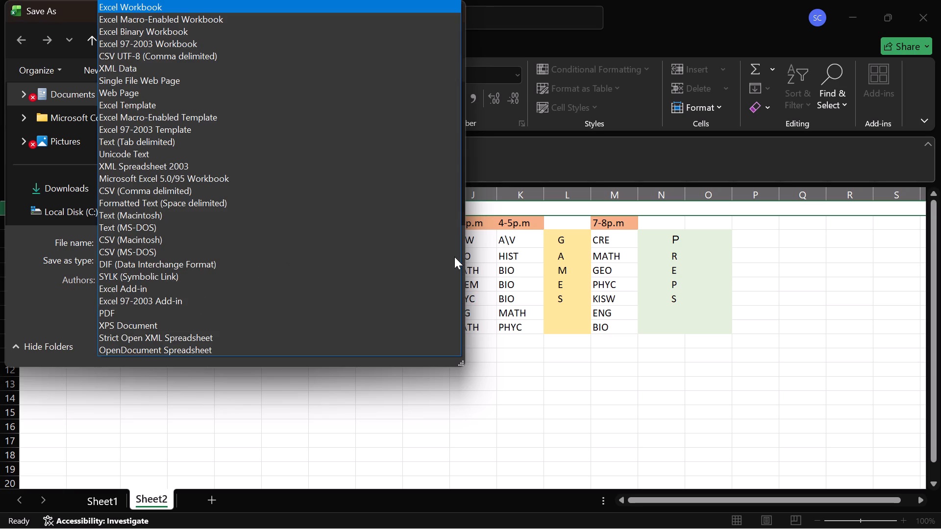
left_click(438, 409)
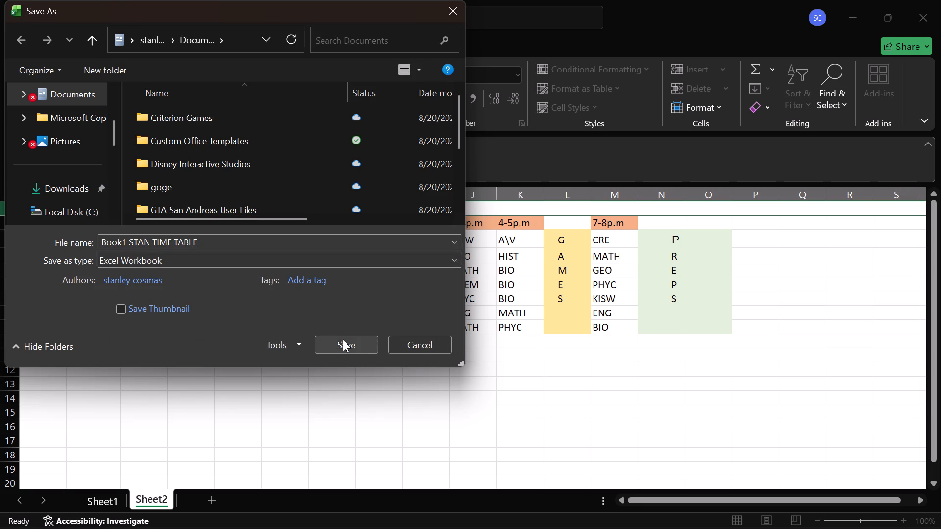
left_click(298, 342)
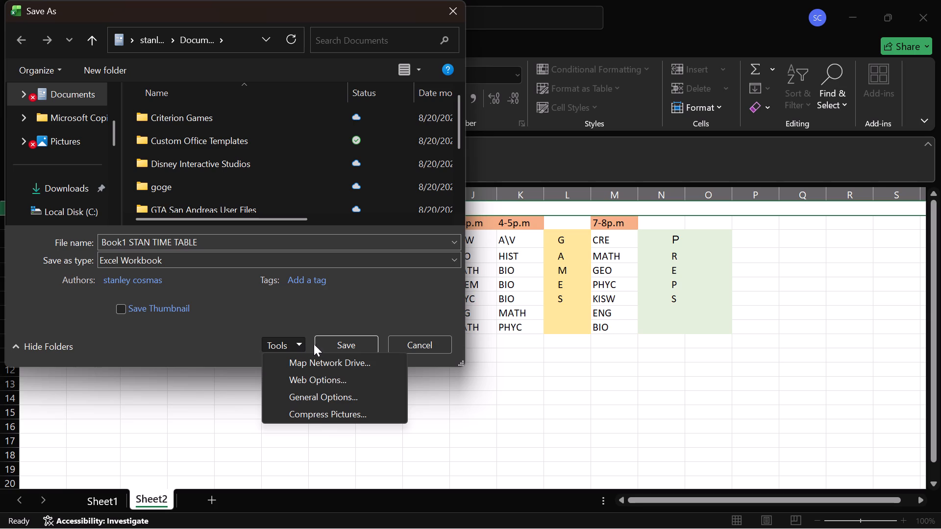
left_click(337, 346)
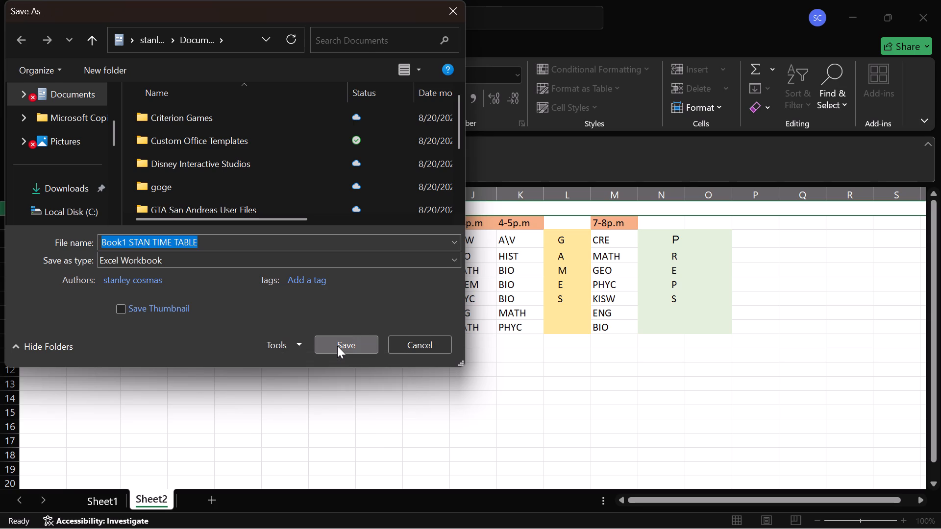
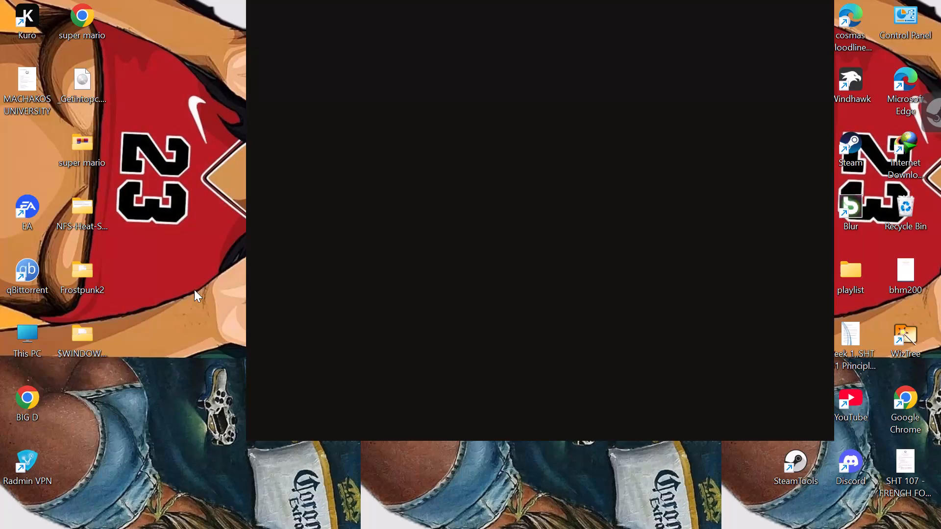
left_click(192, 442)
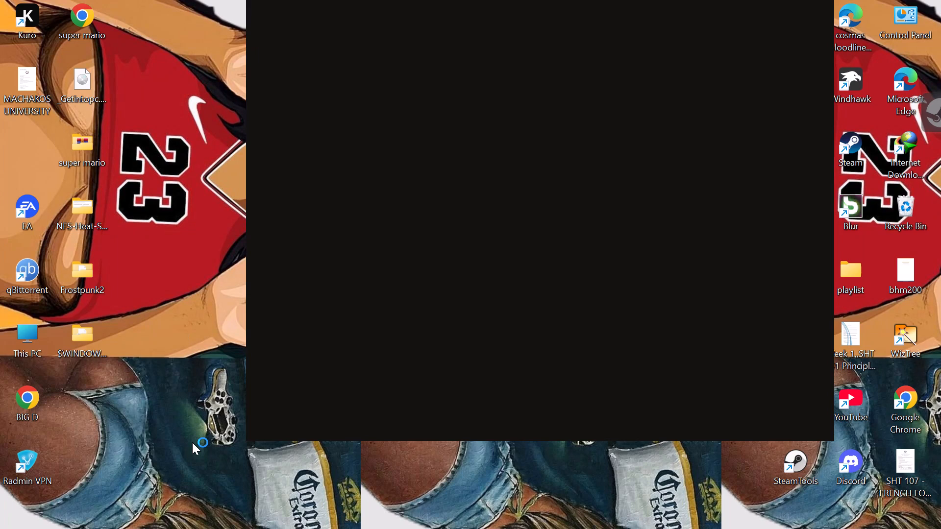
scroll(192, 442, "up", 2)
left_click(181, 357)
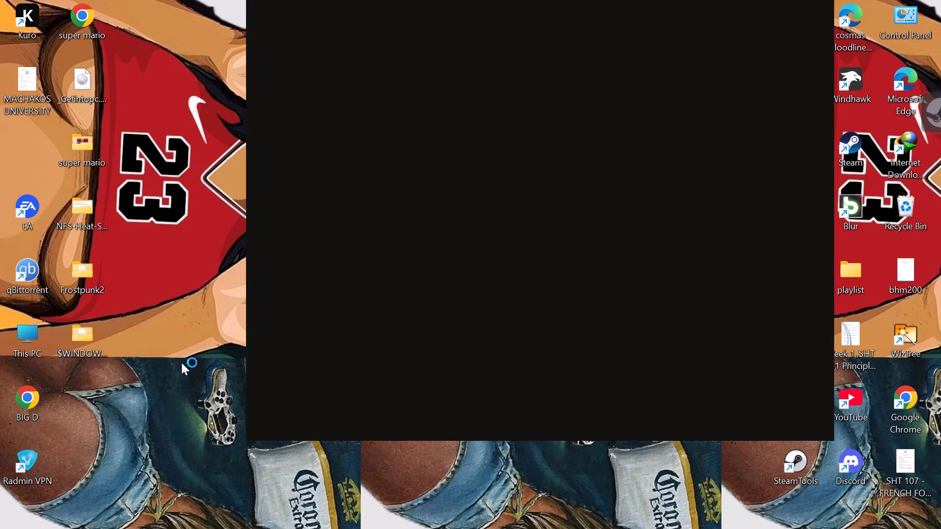
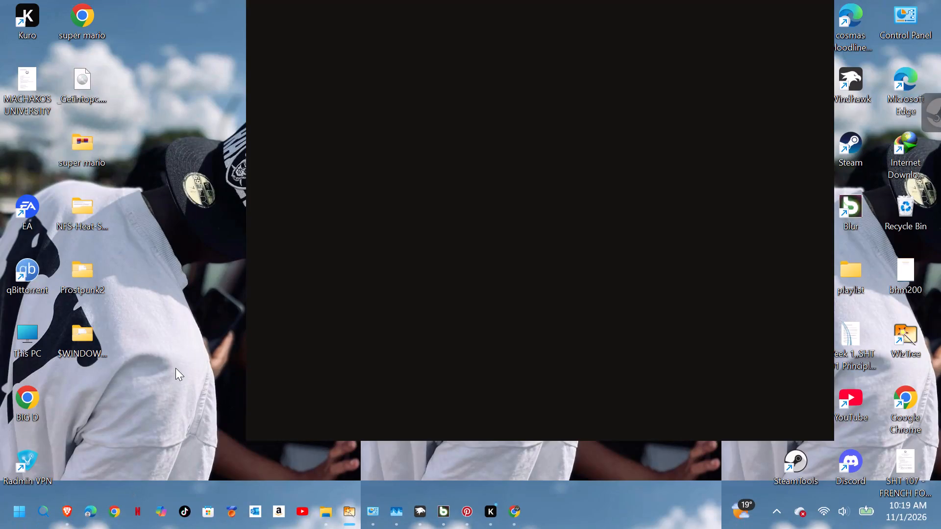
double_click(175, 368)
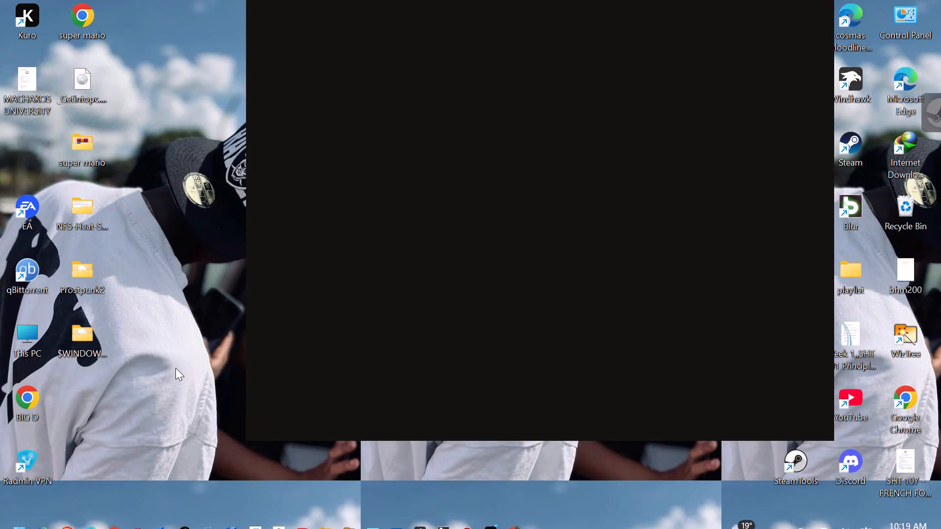